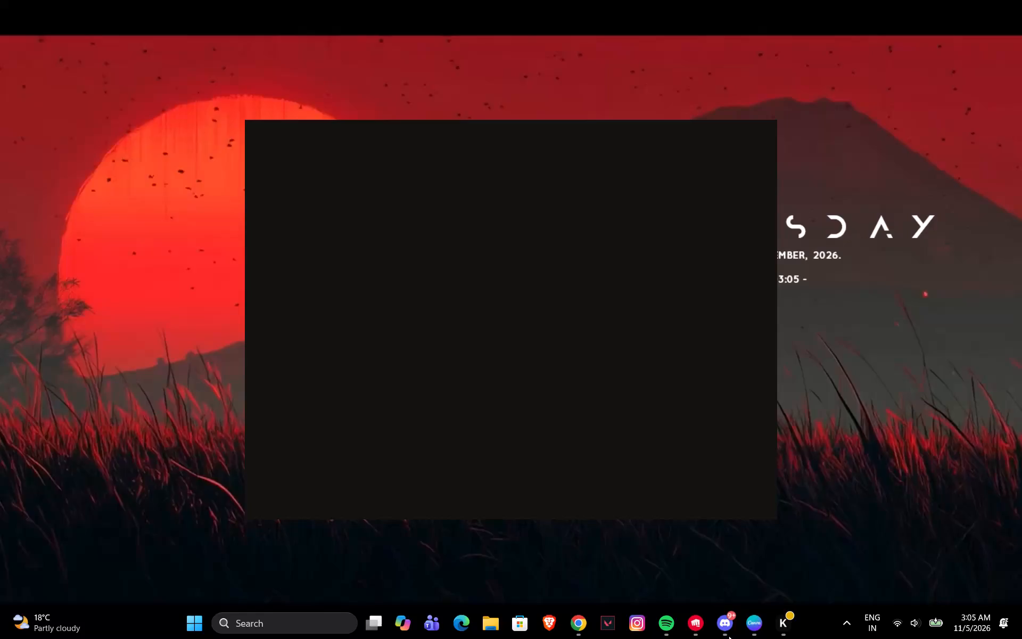
# Switch to Canva, search for "reume" and open the "Blue and White Clean Professional A4 Resume" template for customizing.
pyautogui.click(752, 625)
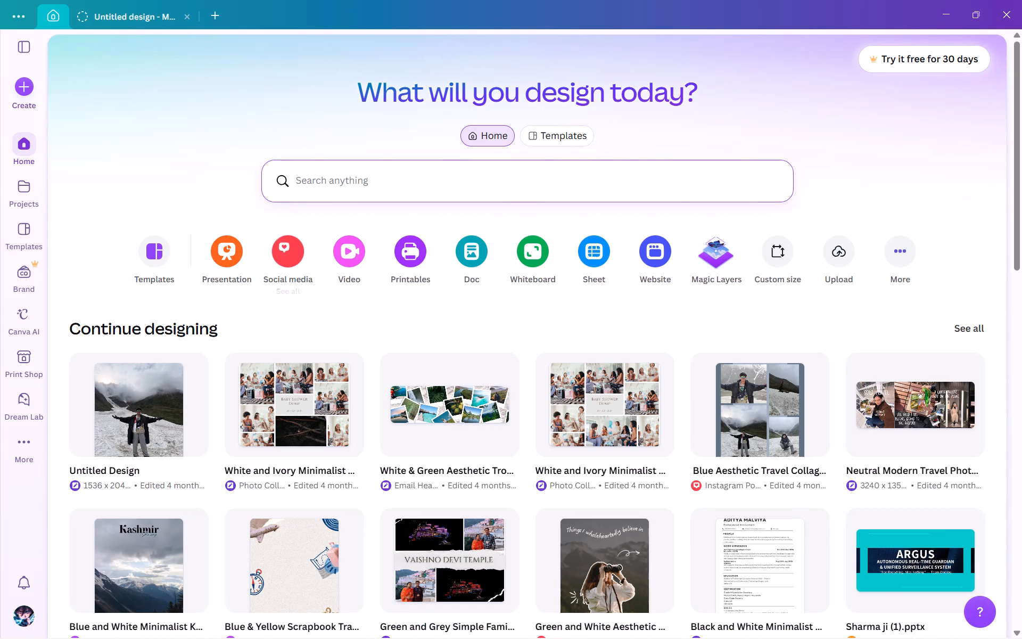
pyautogui.click(369, 186)
pyautogui.write('reume')
pyautogui.press('Return')
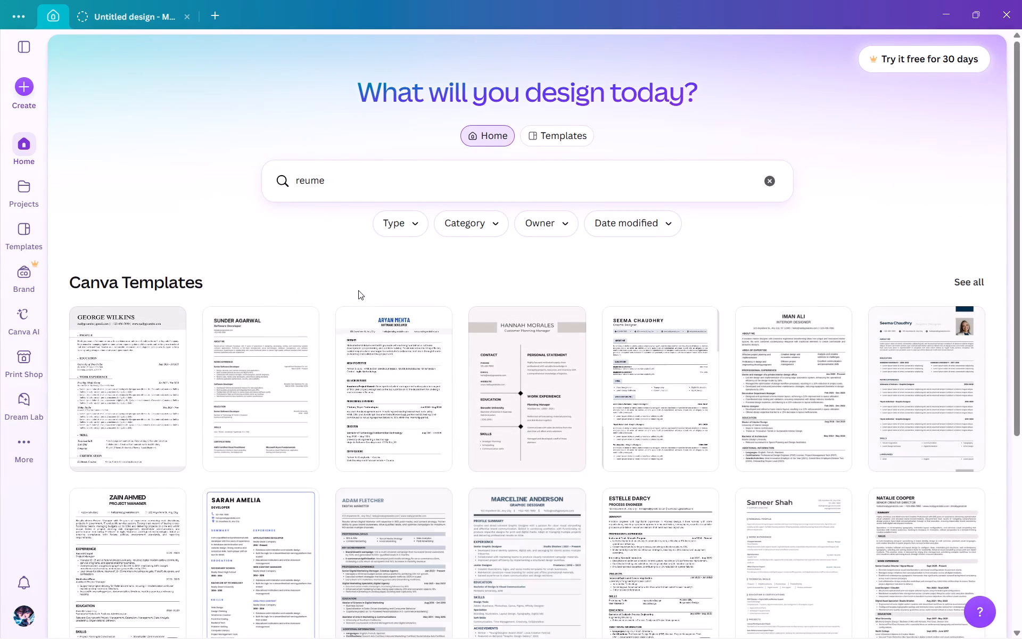
pyautogui.click(620, 379)
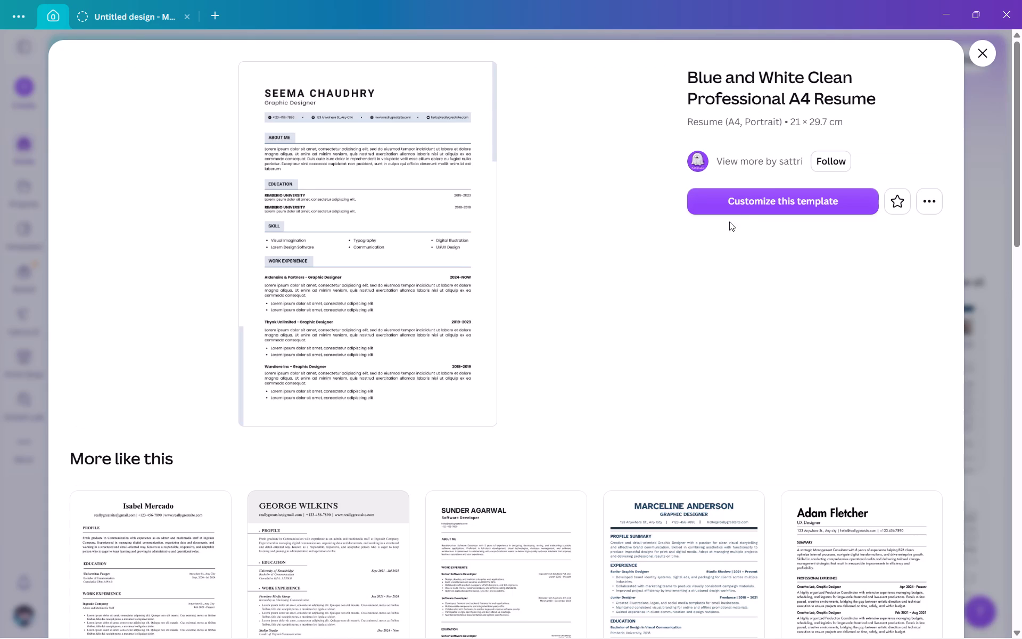
pyautogui.click(745, 204)
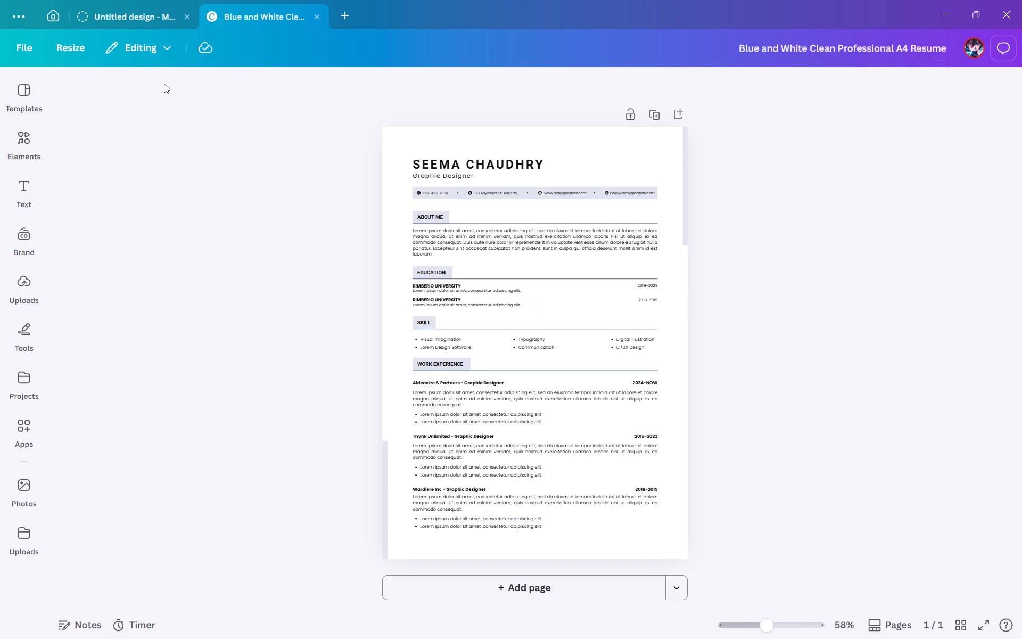
# Look at the other open design, return to the home page and close the template preview.
pyautogui.click(111, 0)
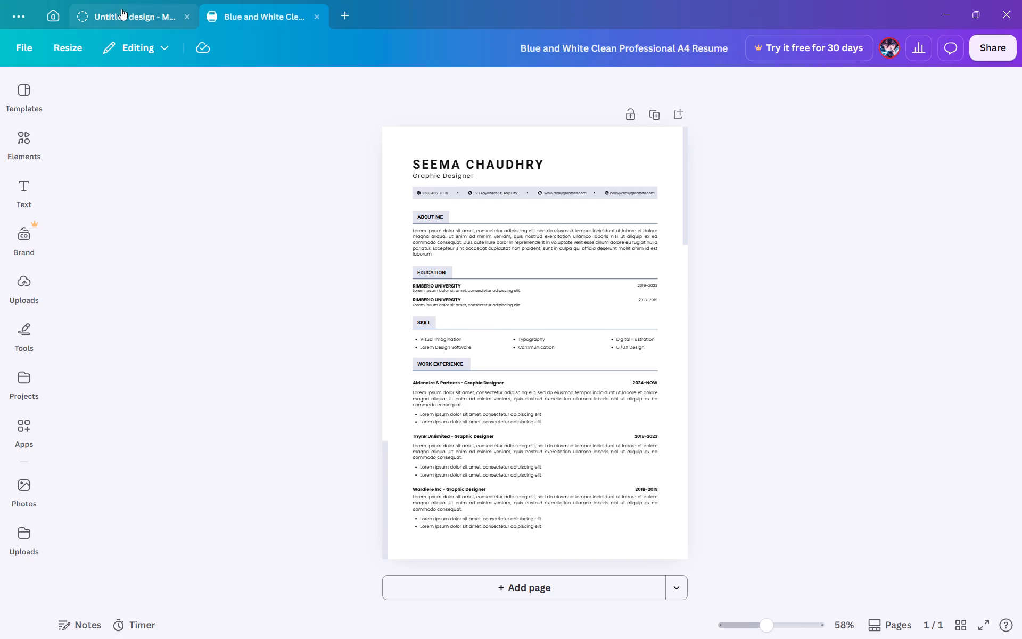
pyautogui.click(128, 16)
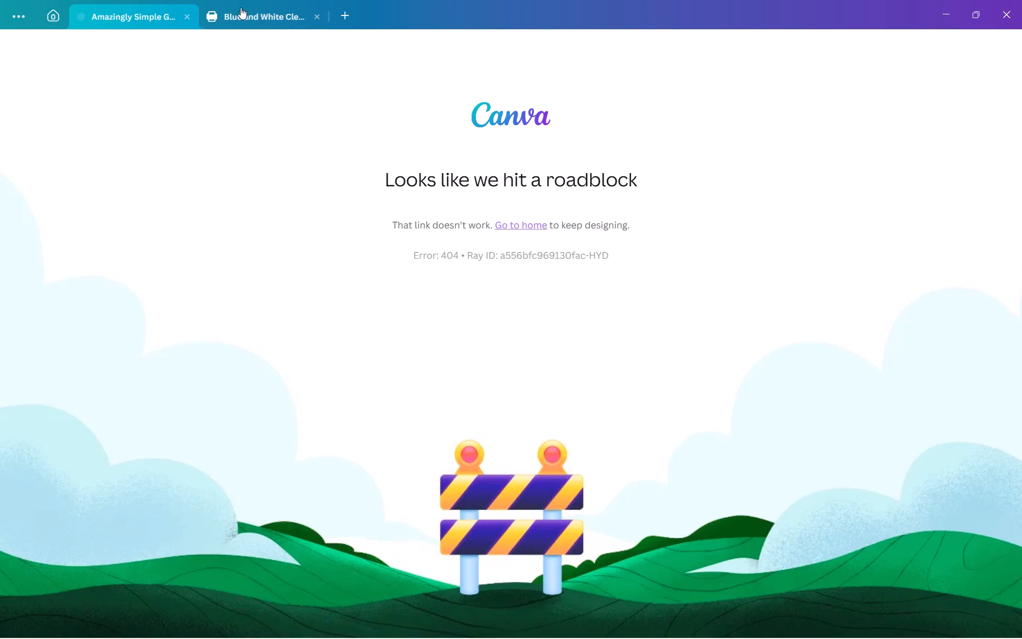
pyautogui.click(246, 6)
pyautogui.click(65, 17)
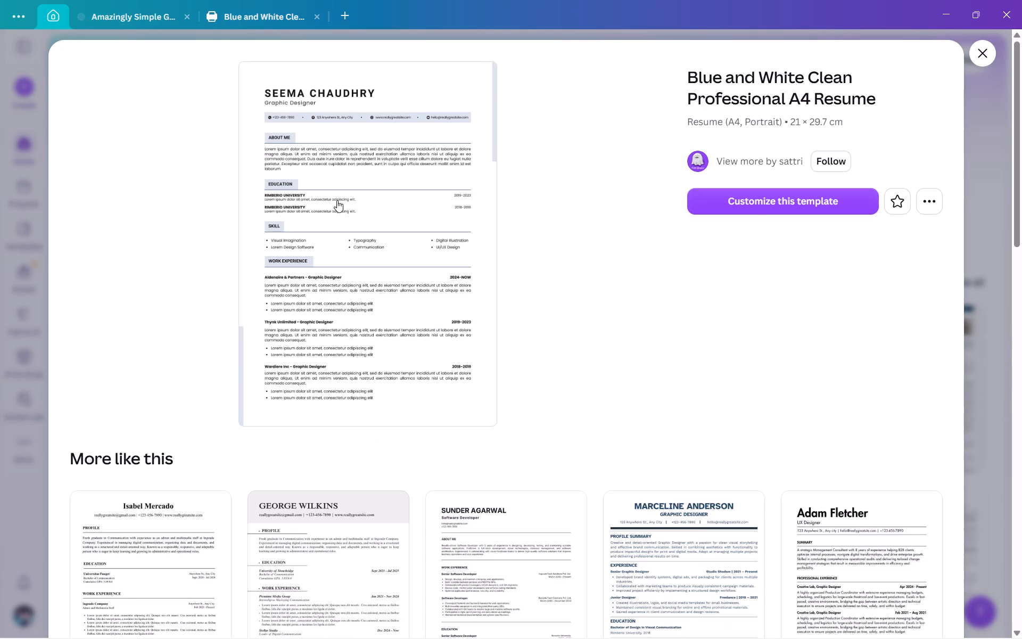
pyautogui.click(1011, 58)
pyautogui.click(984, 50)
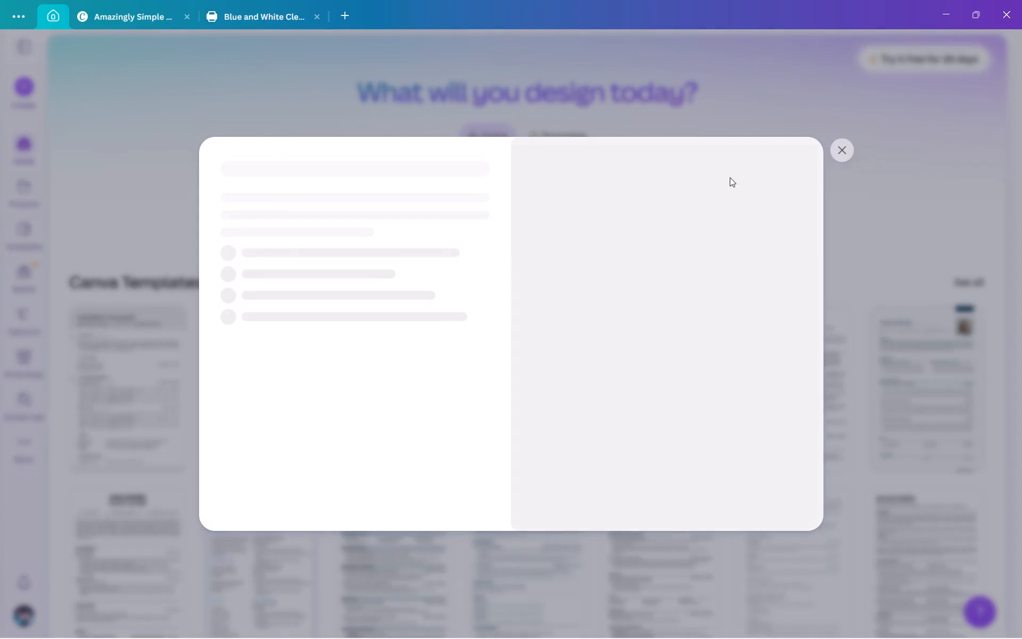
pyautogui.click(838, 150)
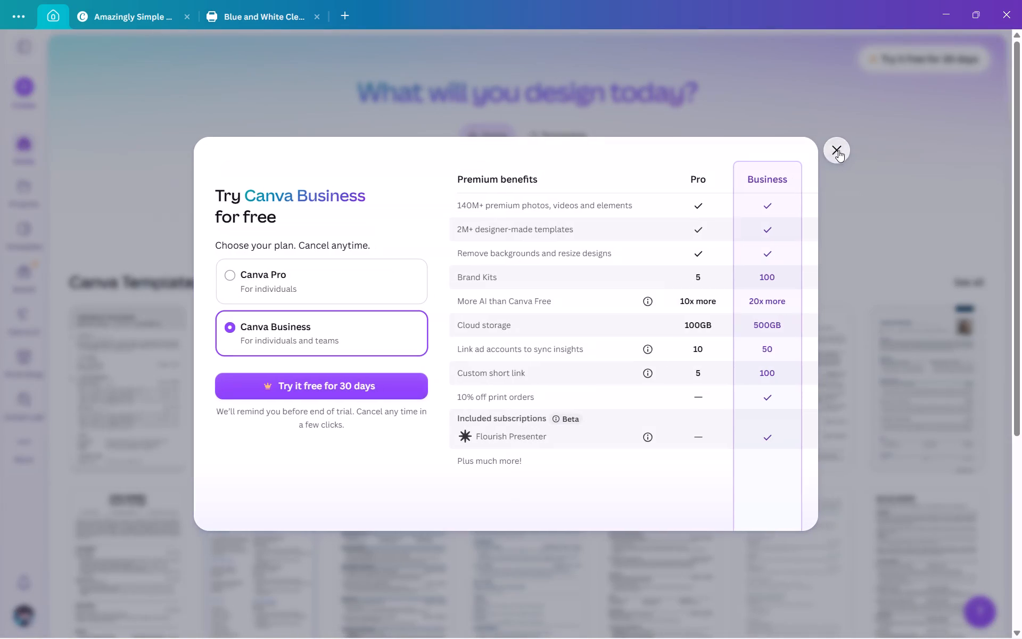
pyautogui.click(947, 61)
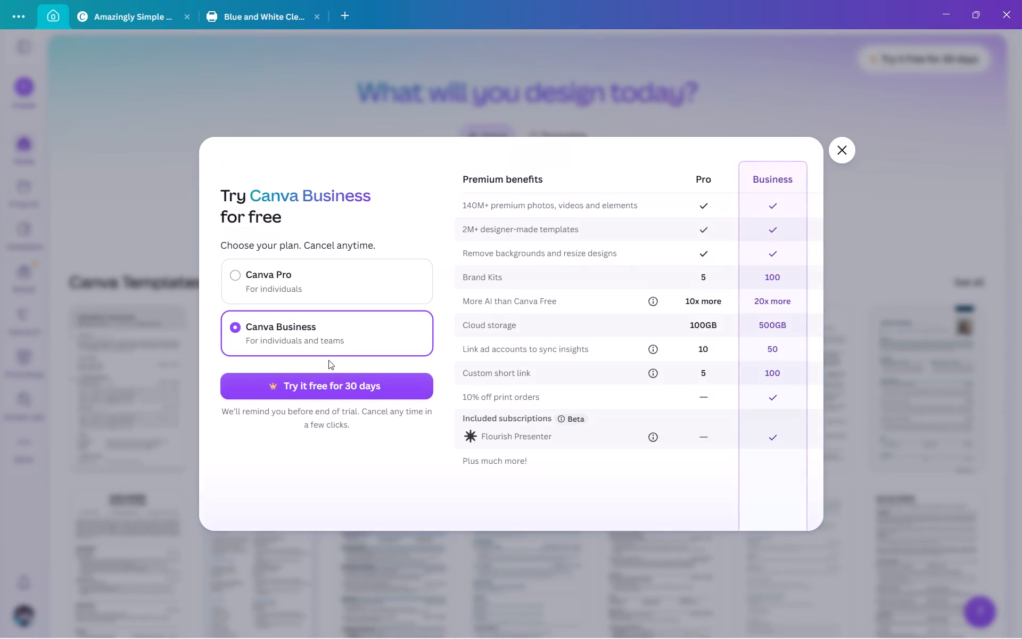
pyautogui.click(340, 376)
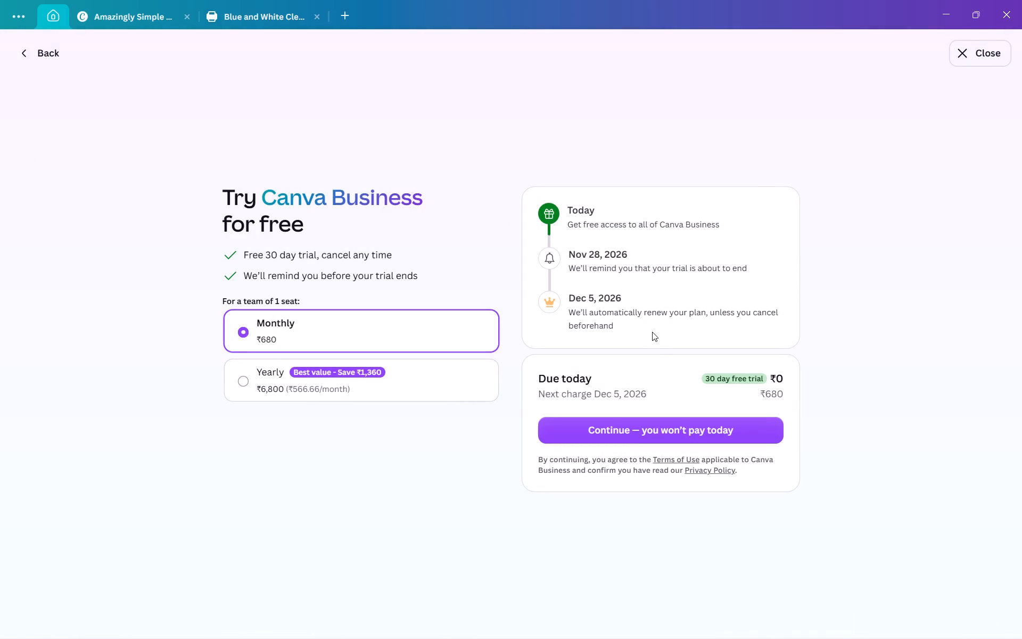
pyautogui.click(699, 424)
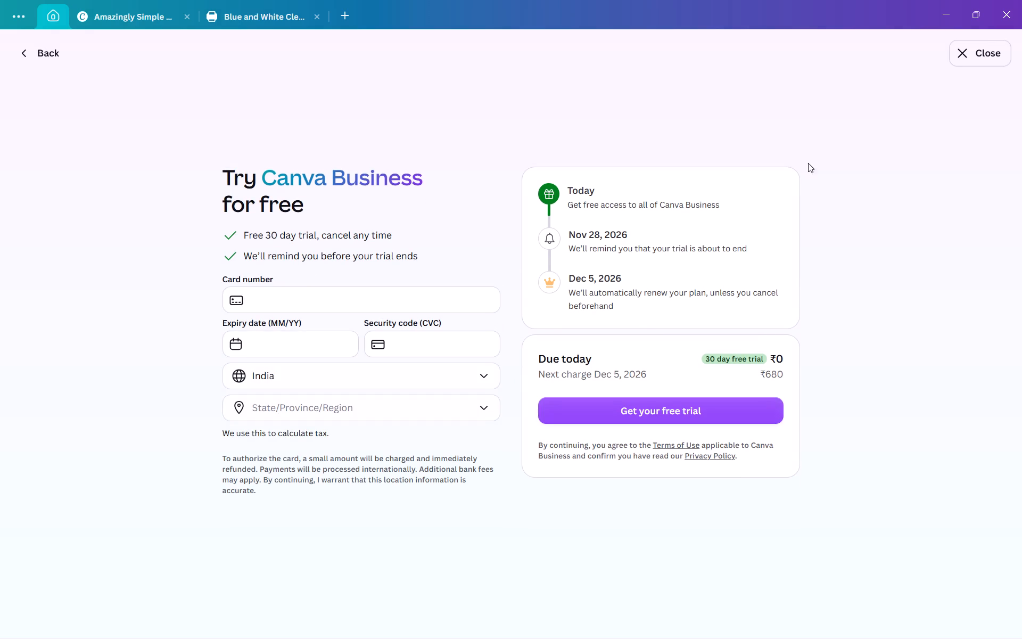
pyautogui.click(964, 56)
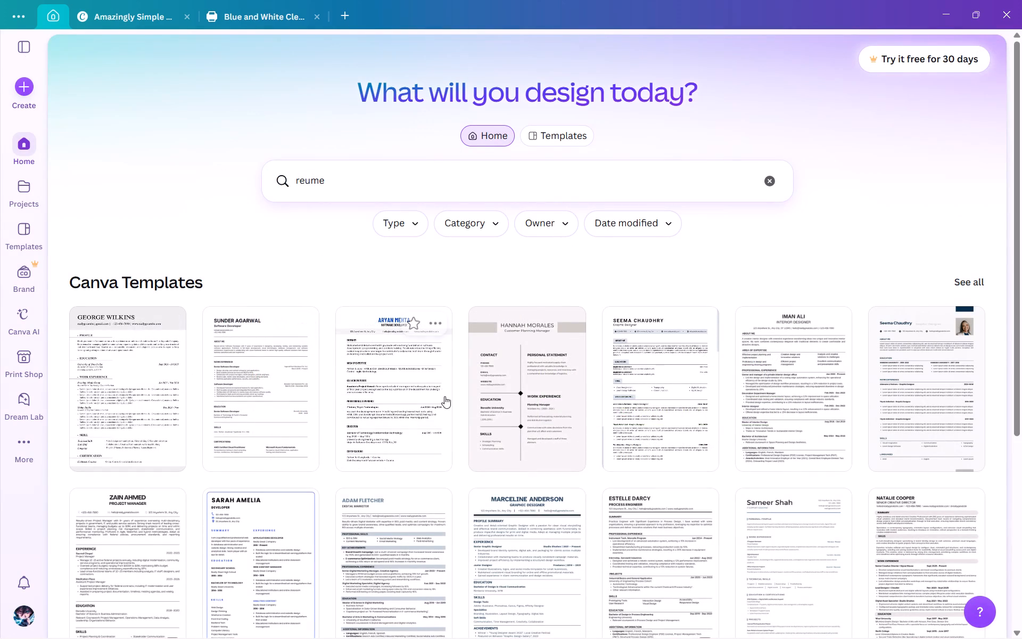
# Browse the template results and correct the search to "resume".
pyautogui.scroll(-1, 541, 409)
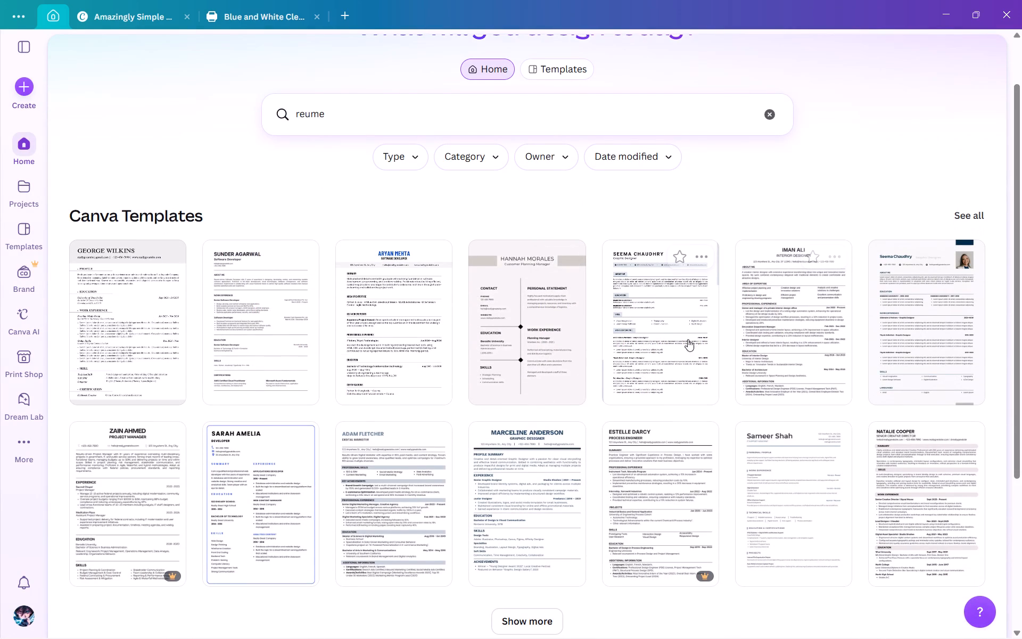
pyautogui.scroll(-1, 415, 331)
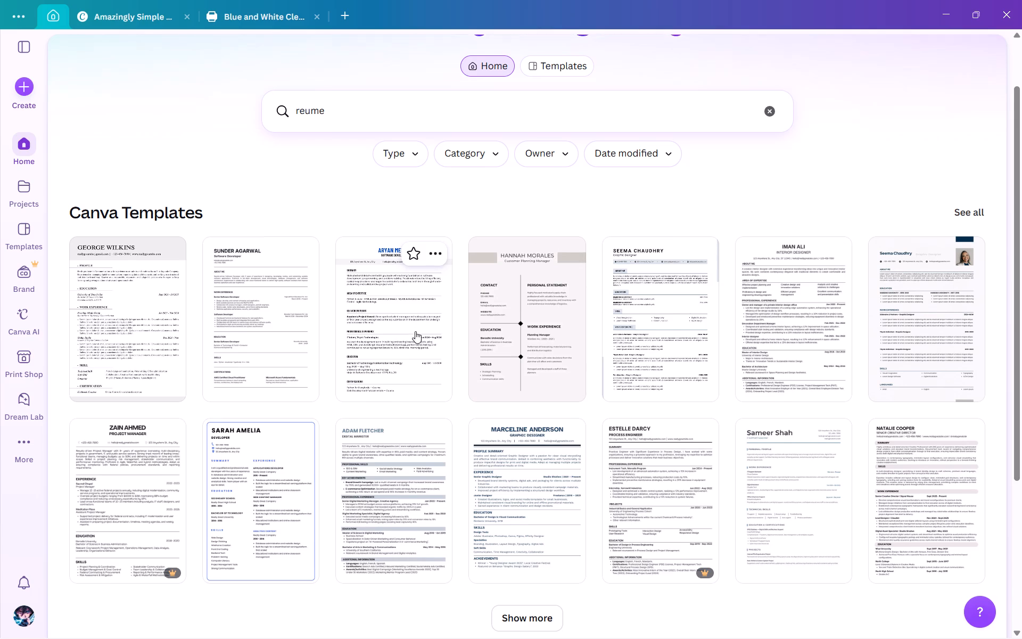
pyautogui.scroll(-1, 415, 329)
pyautogui.scroll(6, 382, 225)
pyautogui.click(359, 171)
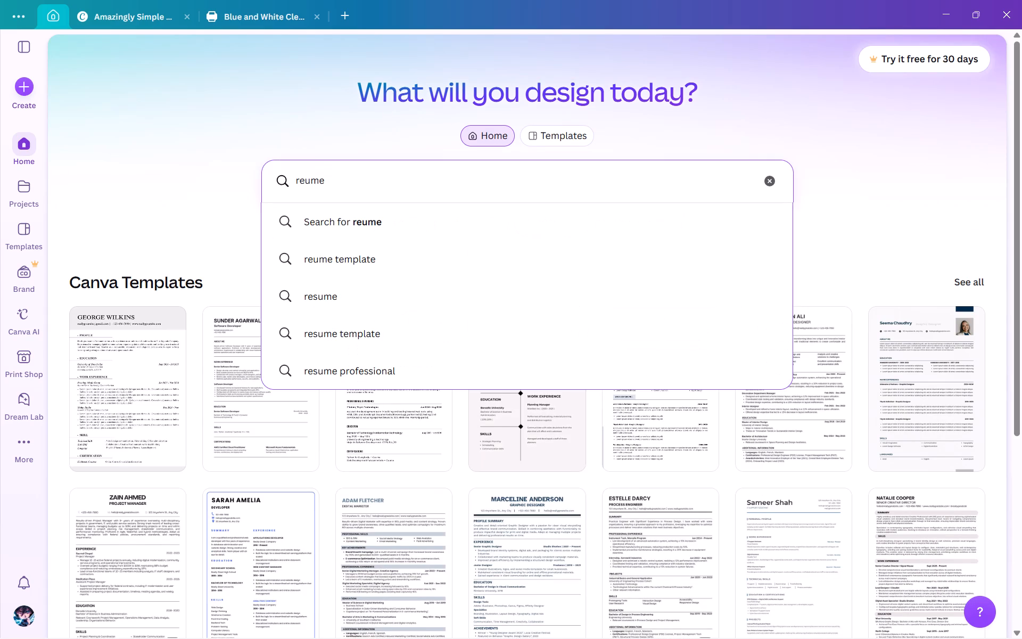
pyautogui.click(362, 293)
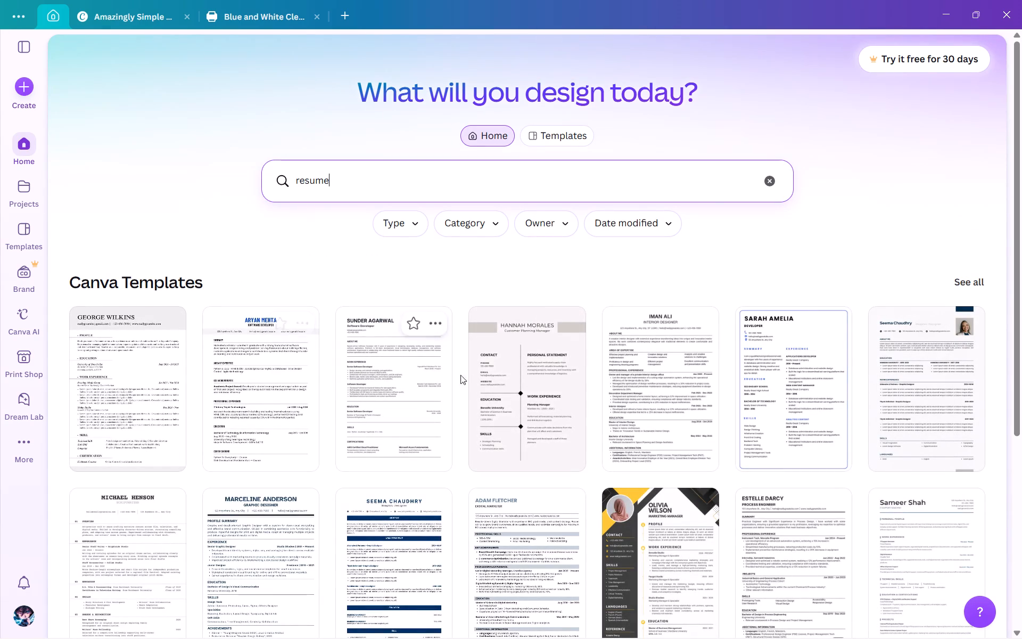
# Preview the "White and Black Minimalist ATS Friendly Writer Resume" and "White and Black Modern New Graduate Professional Resume" templates, closing each one.
pyautogui.scroll(-1, 743, 362)
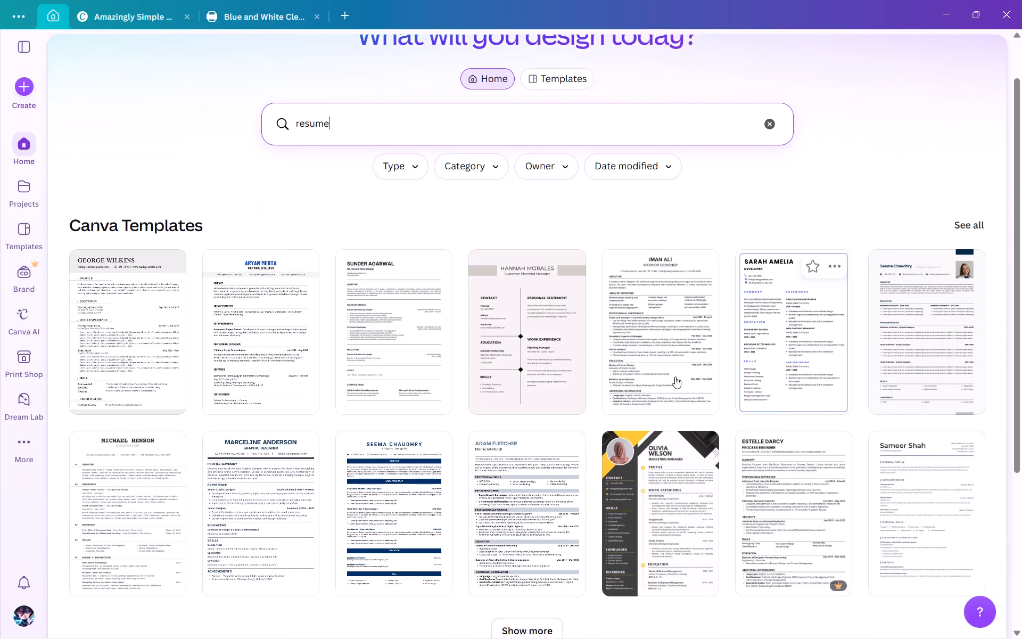
pyautogui.scroll(-3, 509, 386)
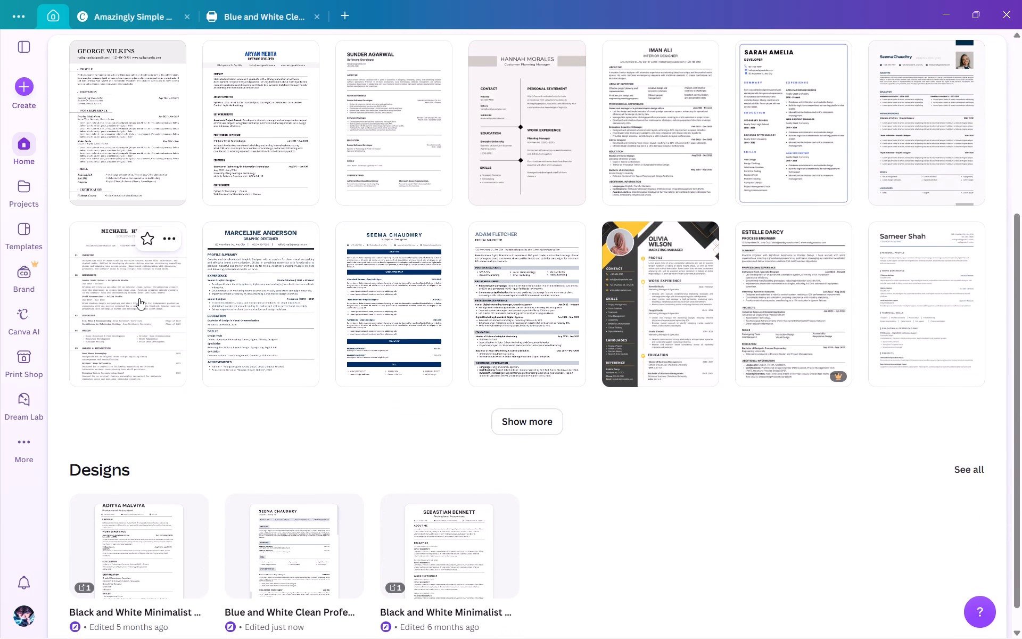
pyautogui.click(139, 298)
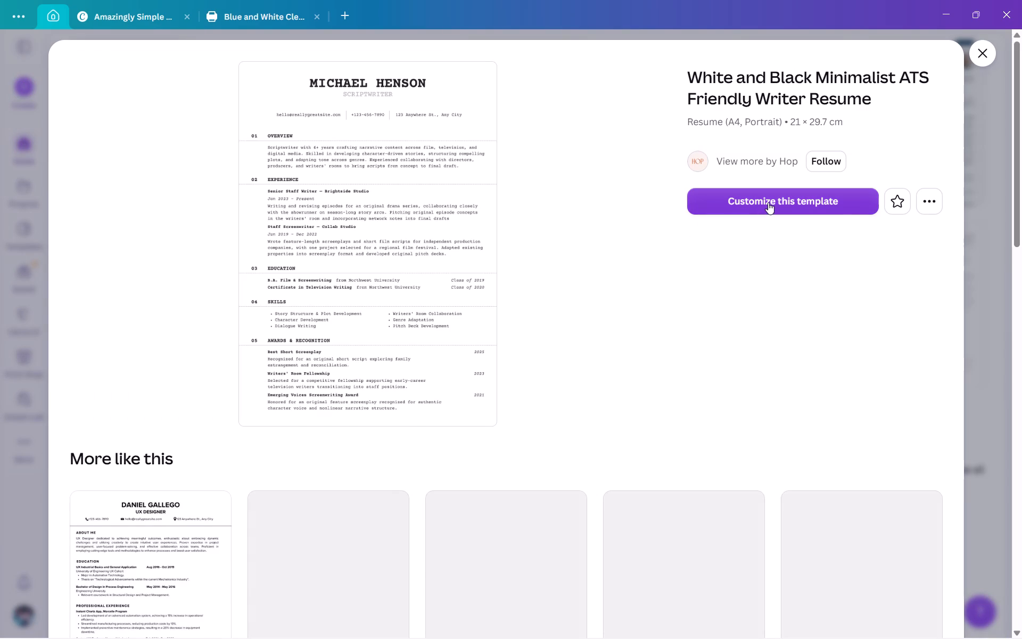
pyautogui.click(987, 51)
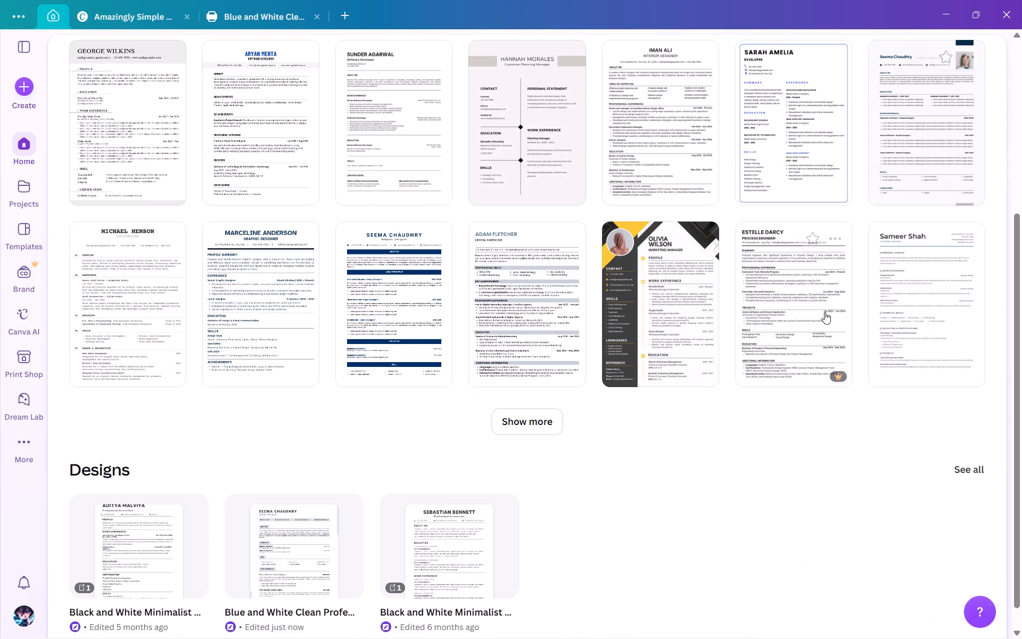
pyautogui.click(797, 313)
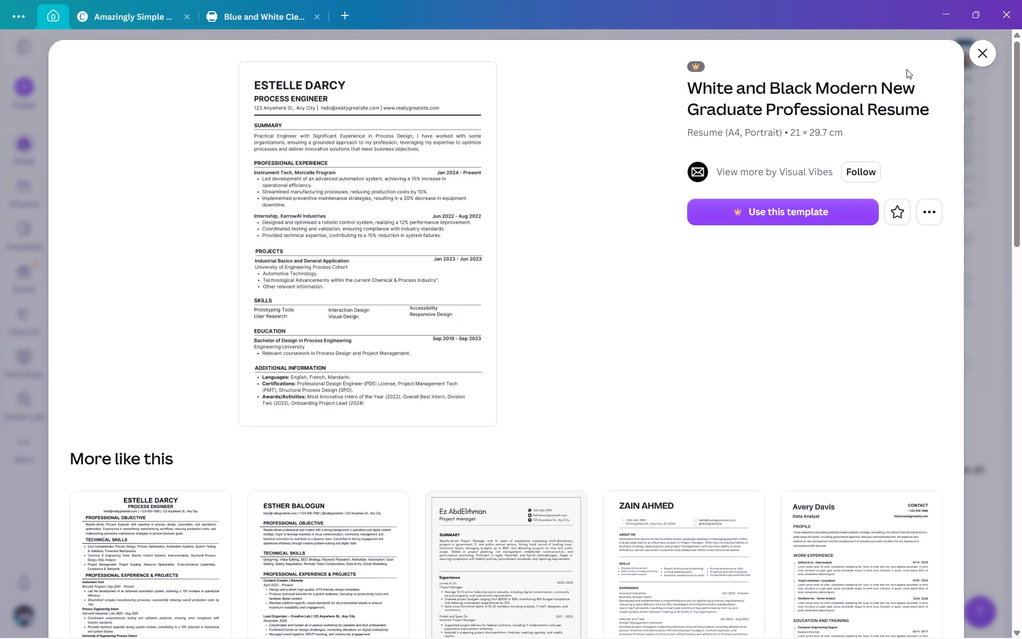
pyautogui.click(976, 54)
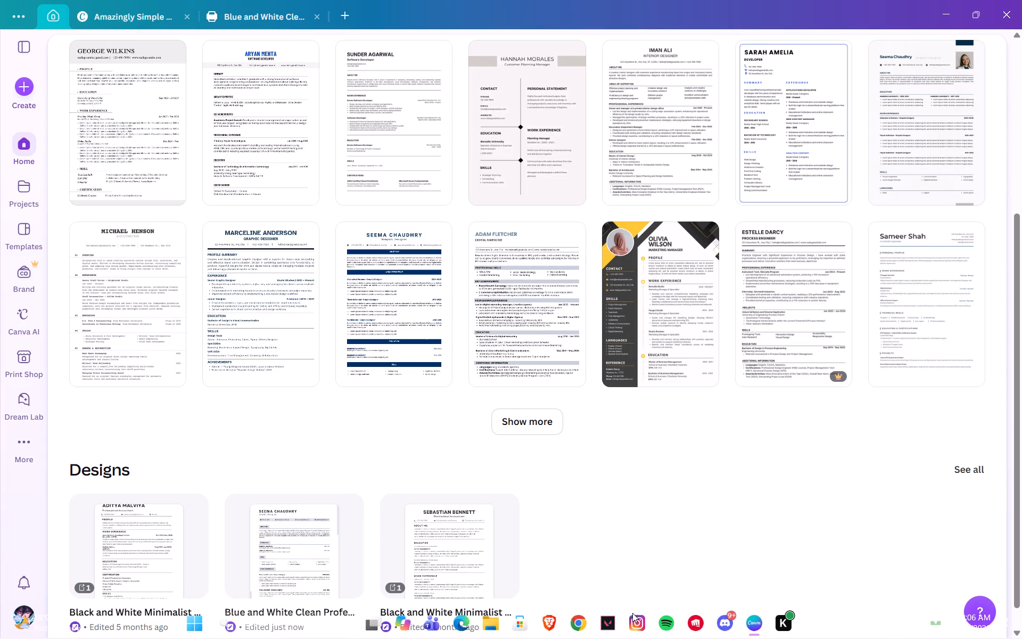
# Switch to Google Chrome, search for "make resume for free" in a new tab and open Zety's Free Resume Builder result.
pyautogui.click(580, 622)
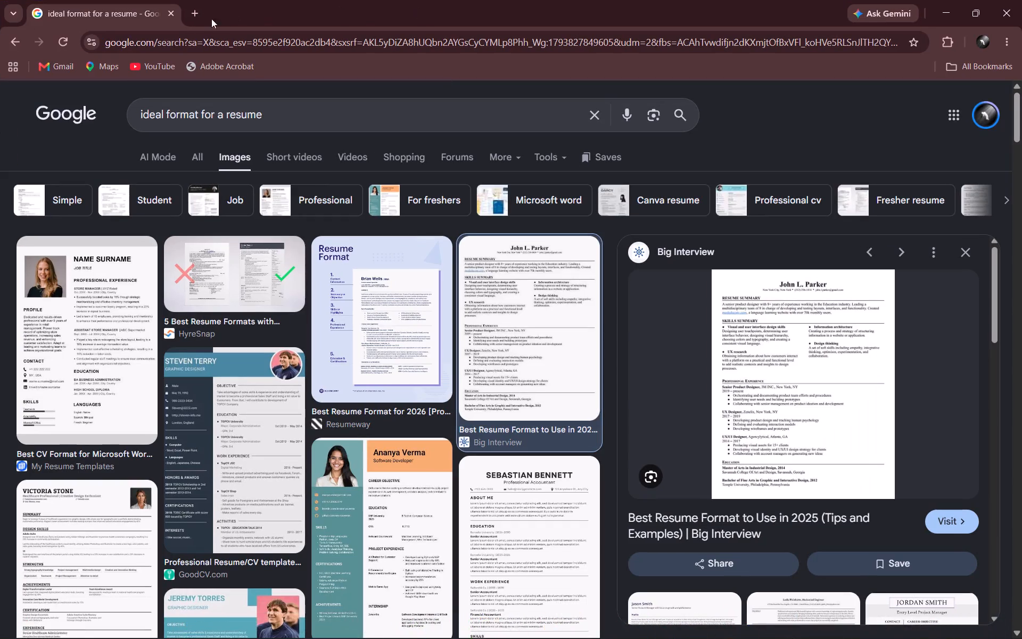
pyautogui.click(196, 16)
pyautogui.click(317, 52)
pyautogui.write('make r')
pyautogui.write('esmum')
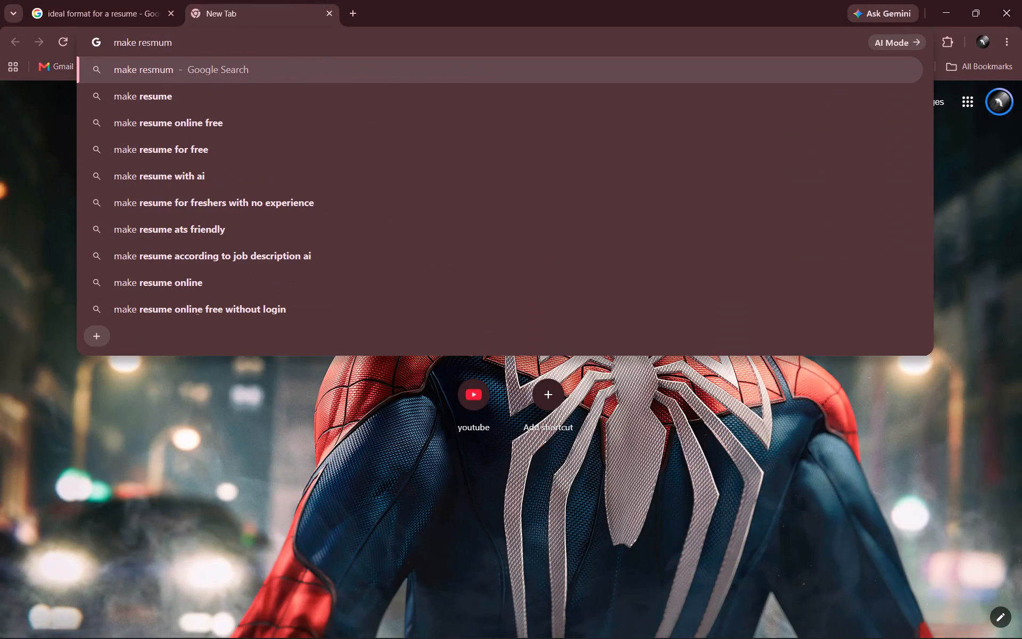
pyautogui.press('BackSpace')
pyautogui.press('BackSpace')
pyautogui.press('BackSpace')
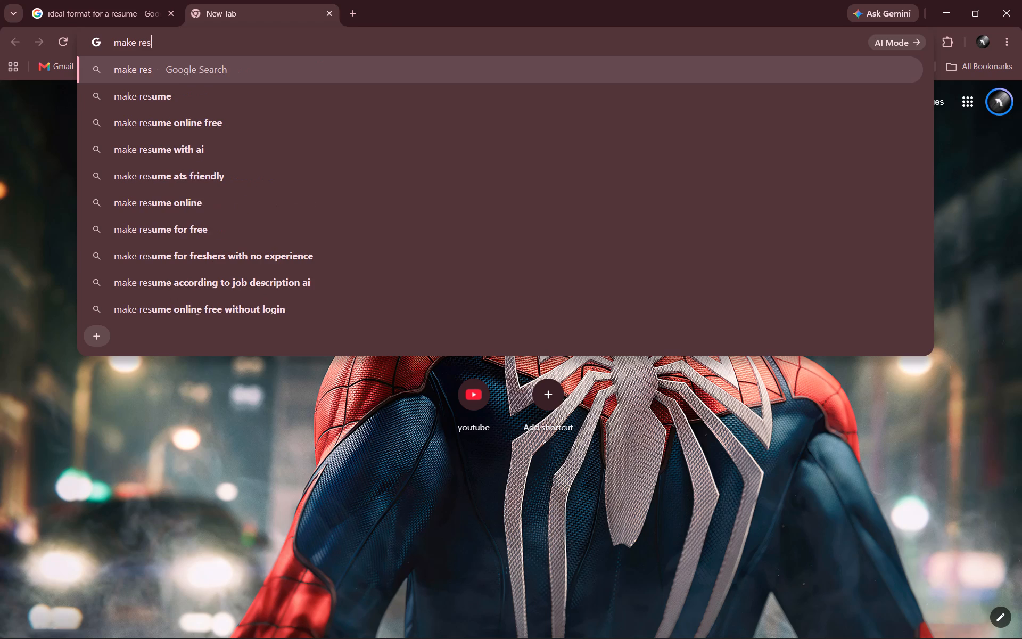
pyautogui.write('ume for free')
pyautogui.press('Return')
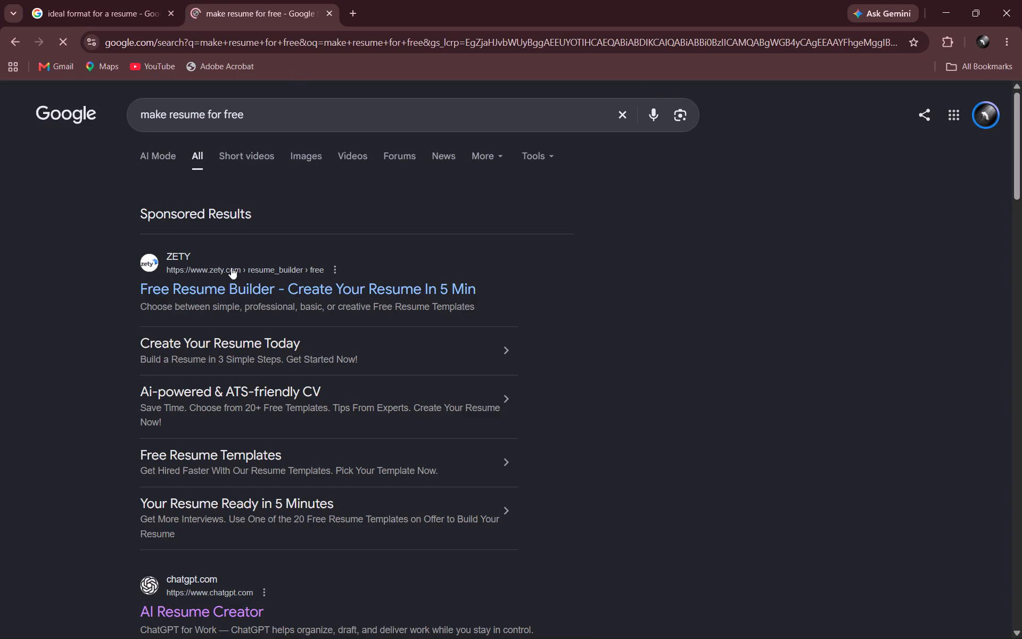
pyautogui.click(274, 294)
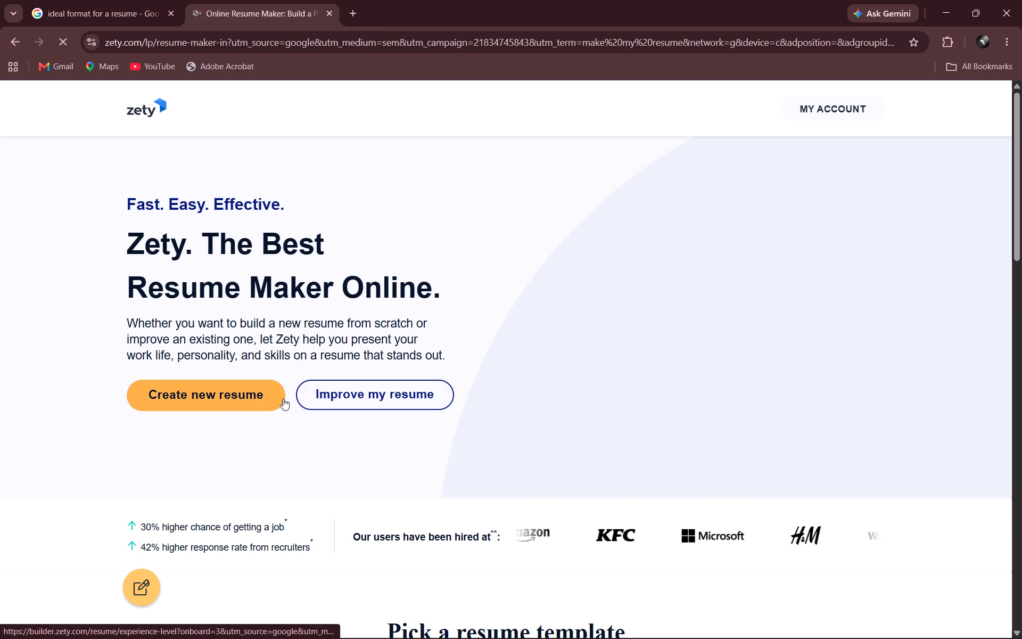
# Start improving a resume on Zety, choose to upload from an existing resume and continue to the upload method page.
pyautogui.click(349, 395)
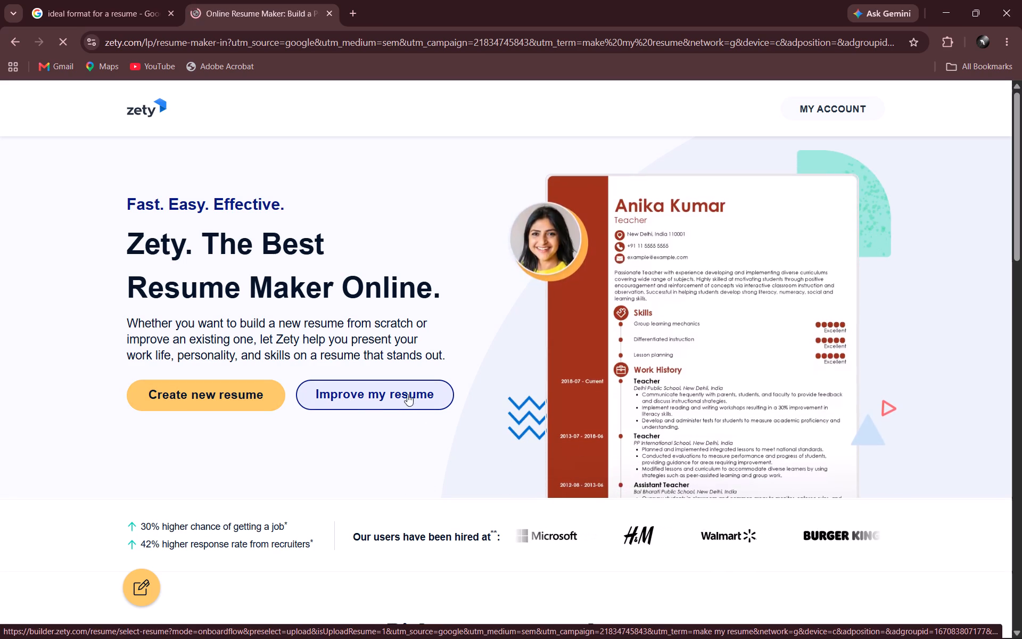
pyautogui.scroll(-5, 564, 361)
pyautogui.scroll(4, 563, 359)
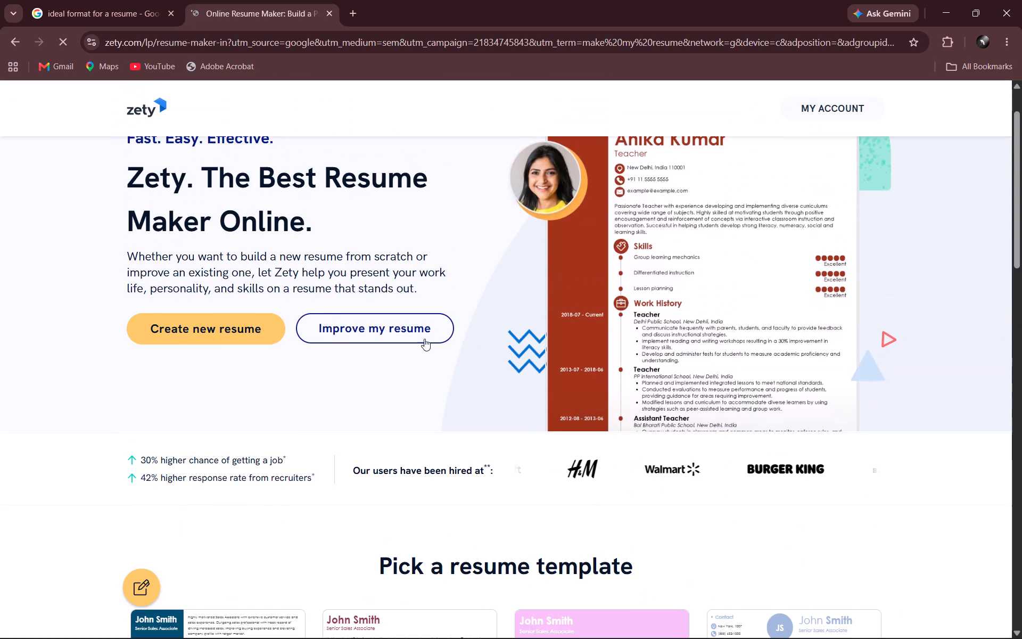
pyautogui.click(337, 327)
pyautogui.scroll(-4, 444, 365)
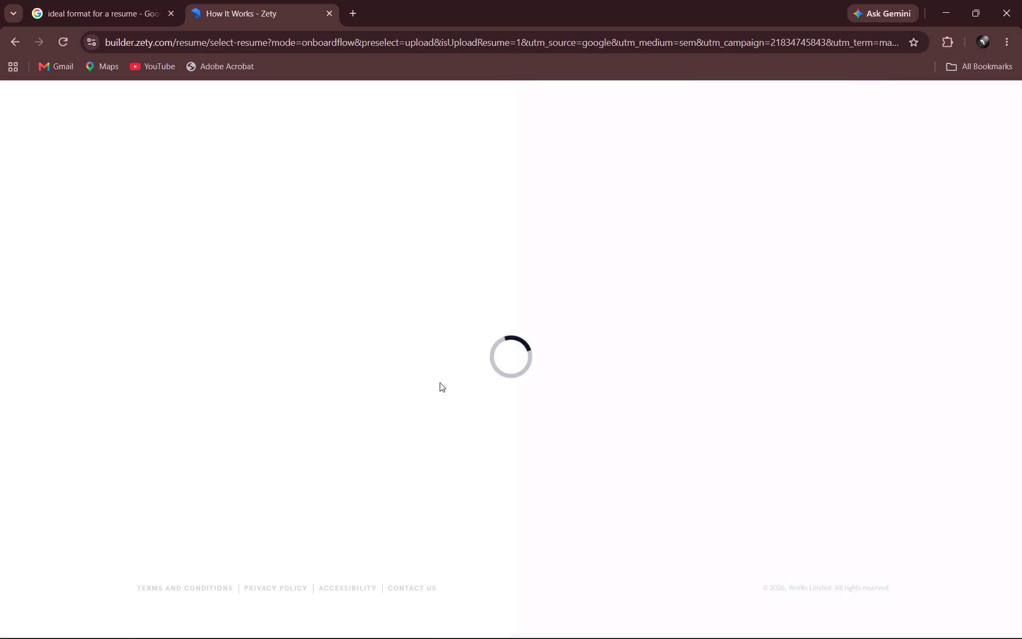
pyautogui.click(56, 0)
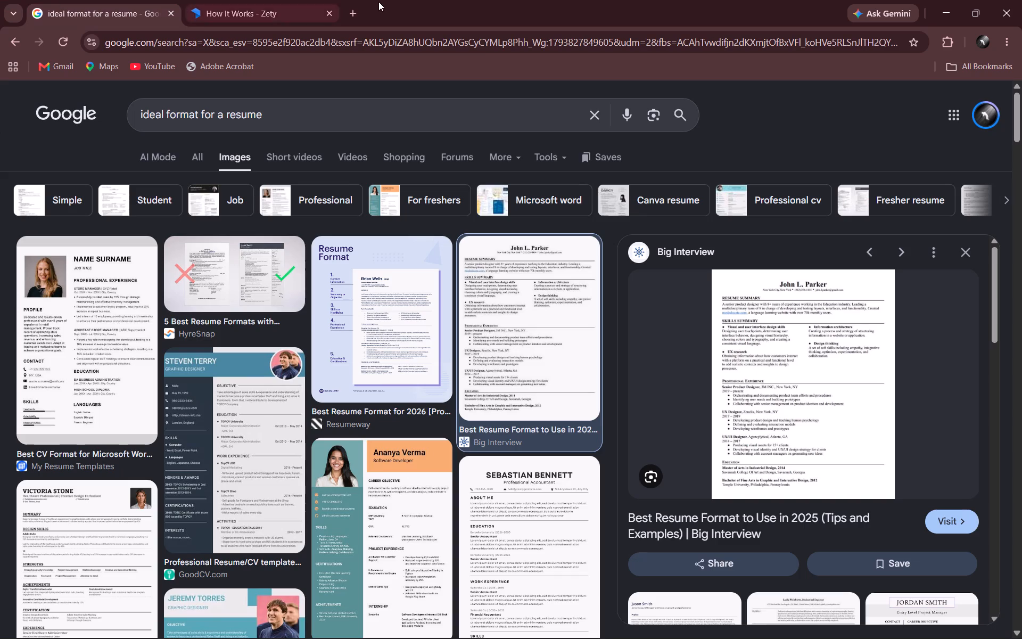
pyautogui.click(297, 0)
pyautogui.click(382, 319)
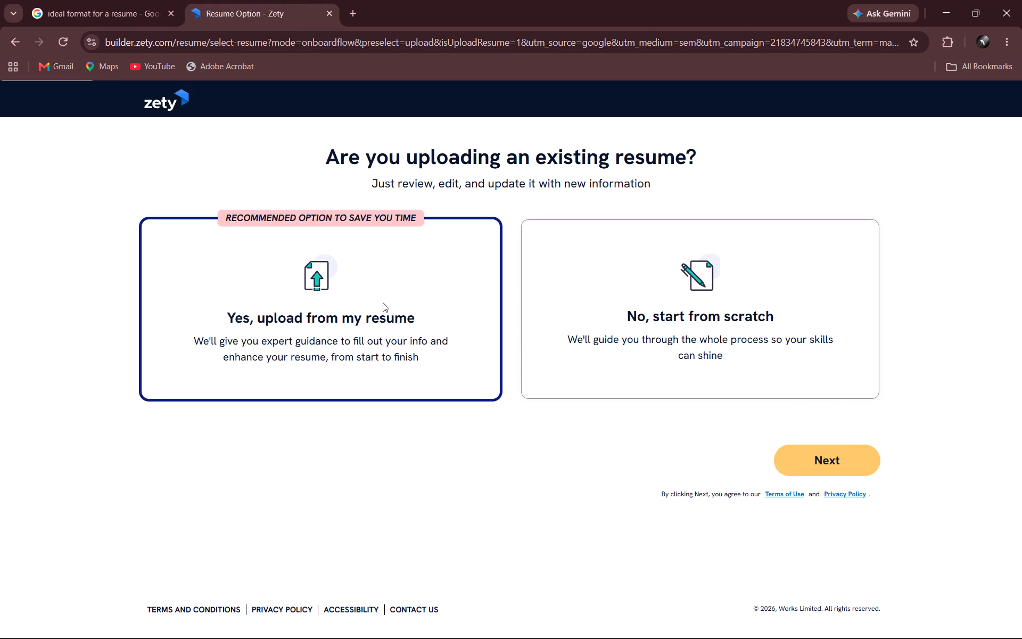
pyautogui.click(332, 294)
pyautogui.click(812, 452)
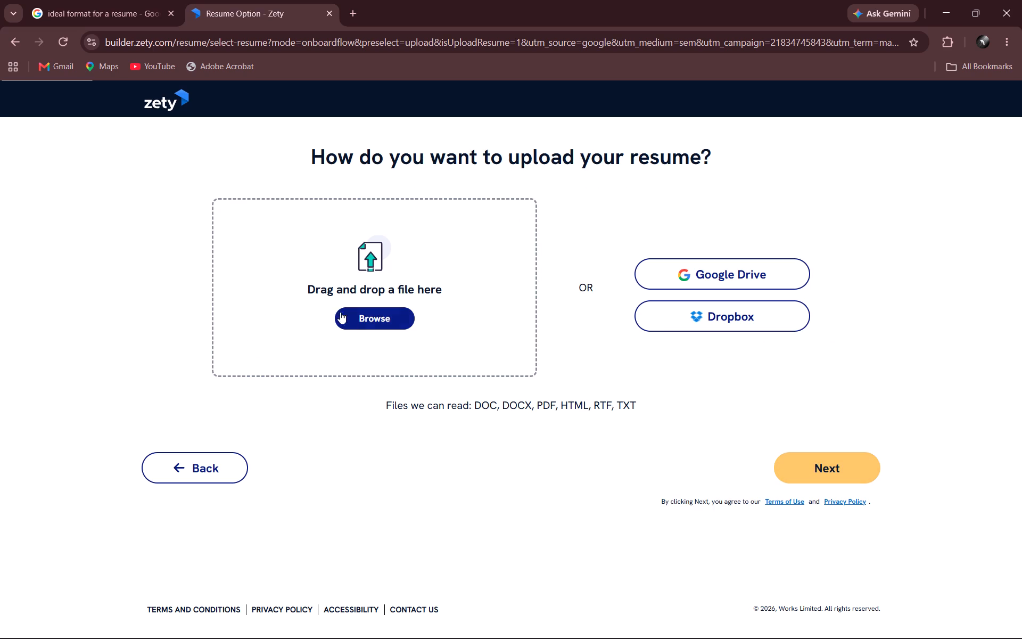
# Upload the existing updated resume PDF from the Mobile Devices folder and continue past both resume feedback pages.
pyautogui.click(366, 324)
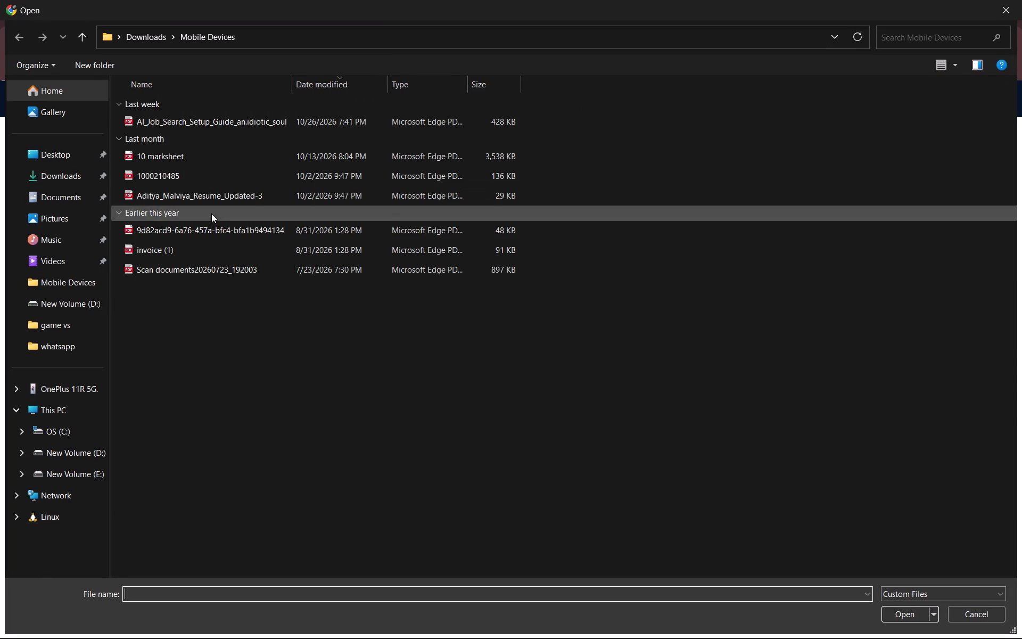
pyautogui.click(262, 196)
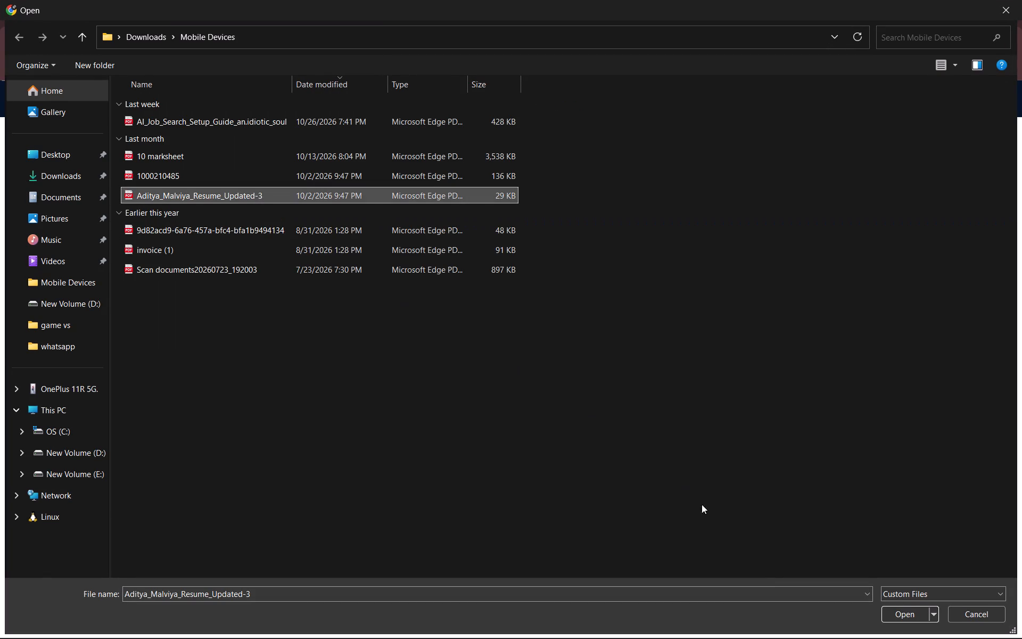
pyautogui.click(908, 609)
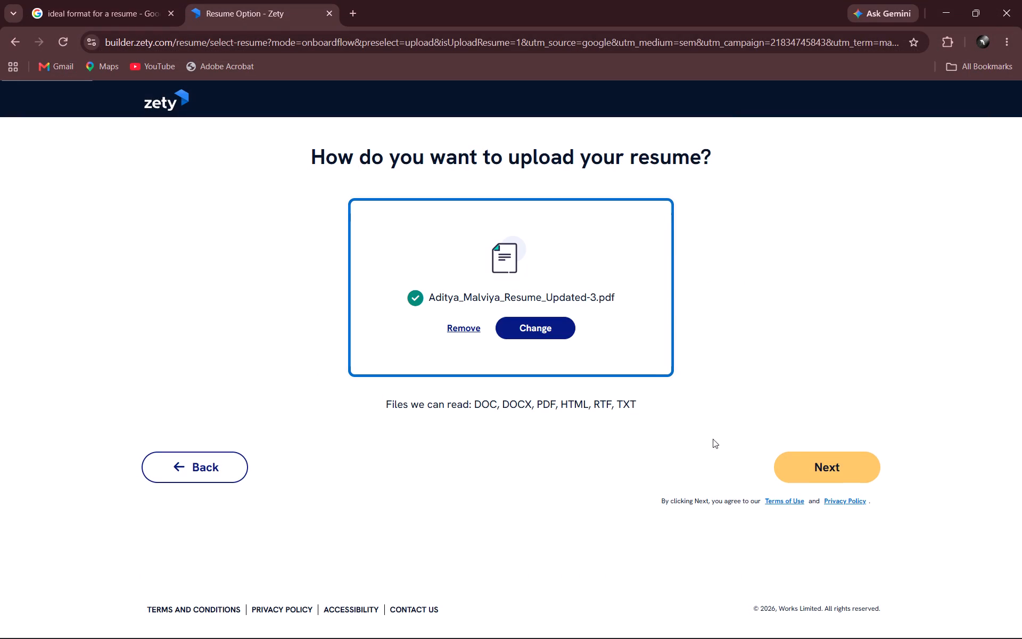
pyautogui.click(809, 466)
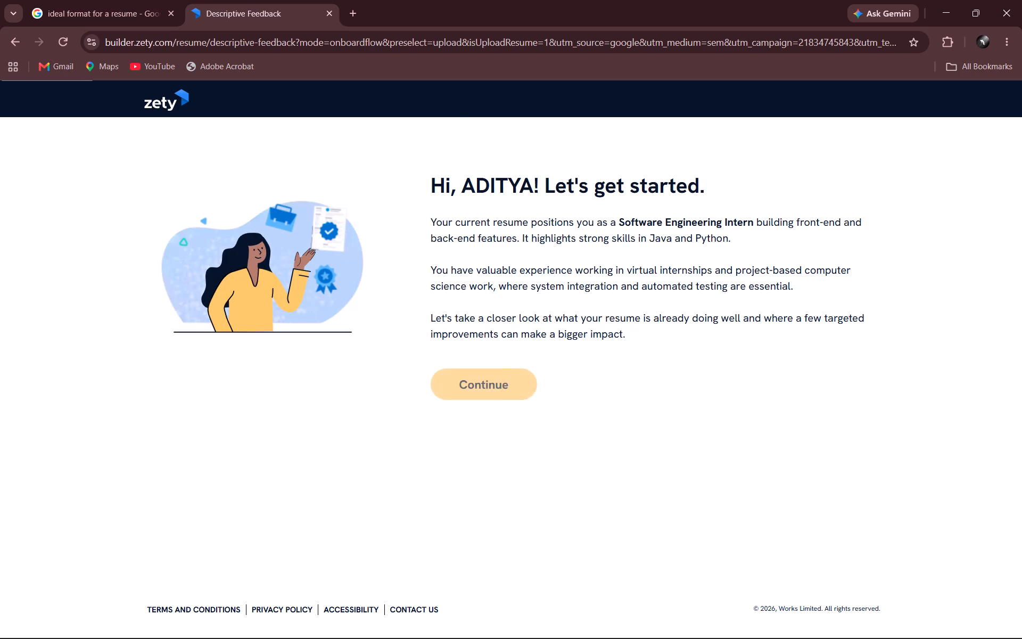
pyautogui.click(506, 384)
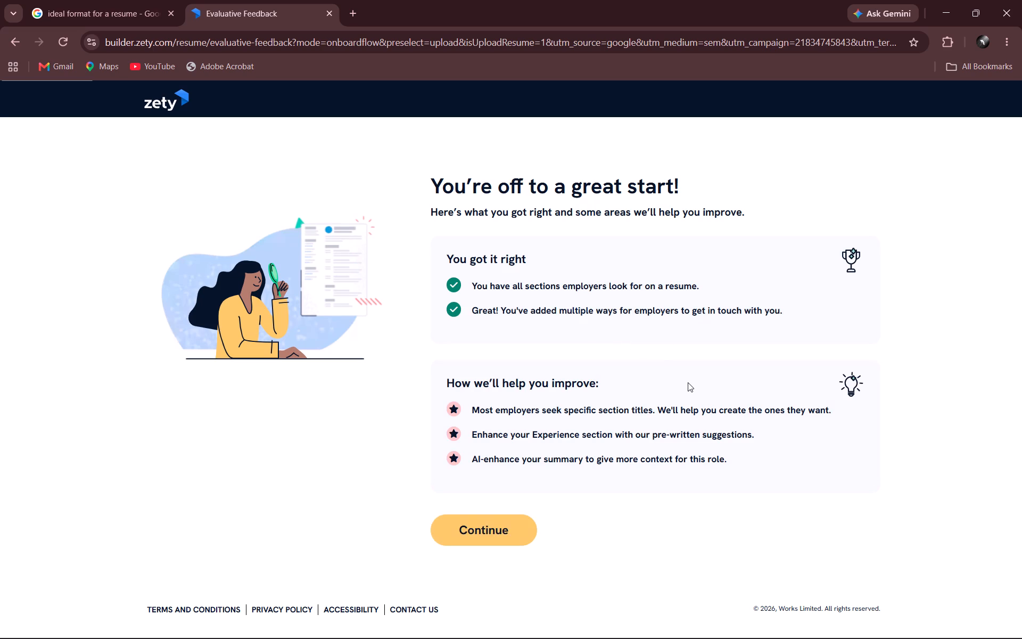
pyautogui.click(511, 521)
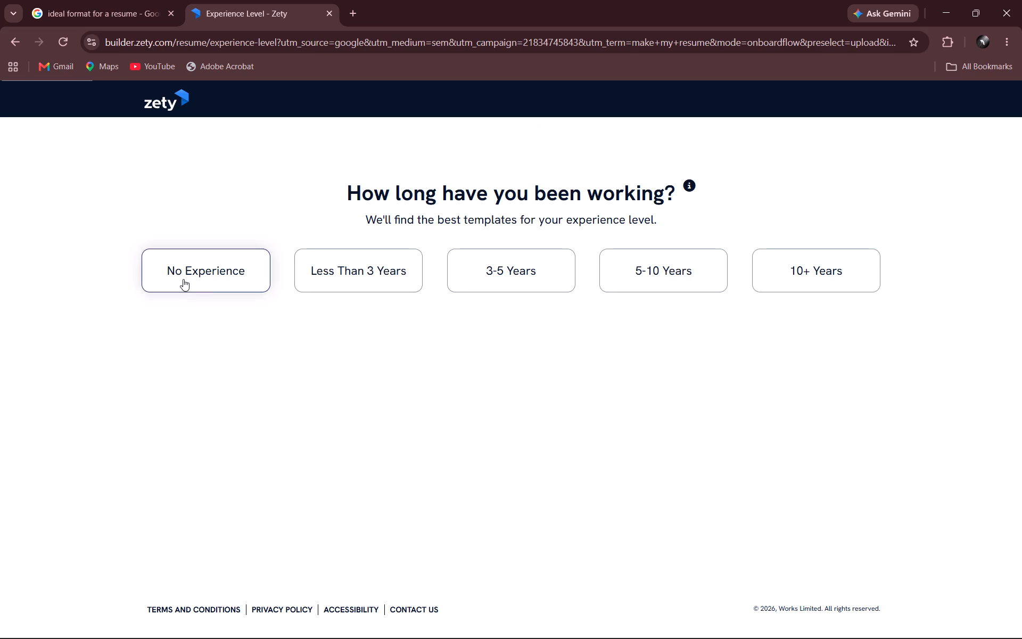
# Answer the experience questions with No Experience, Yes for being a student, and Bachelors as the education level.
pyautogui.click(222, 284)
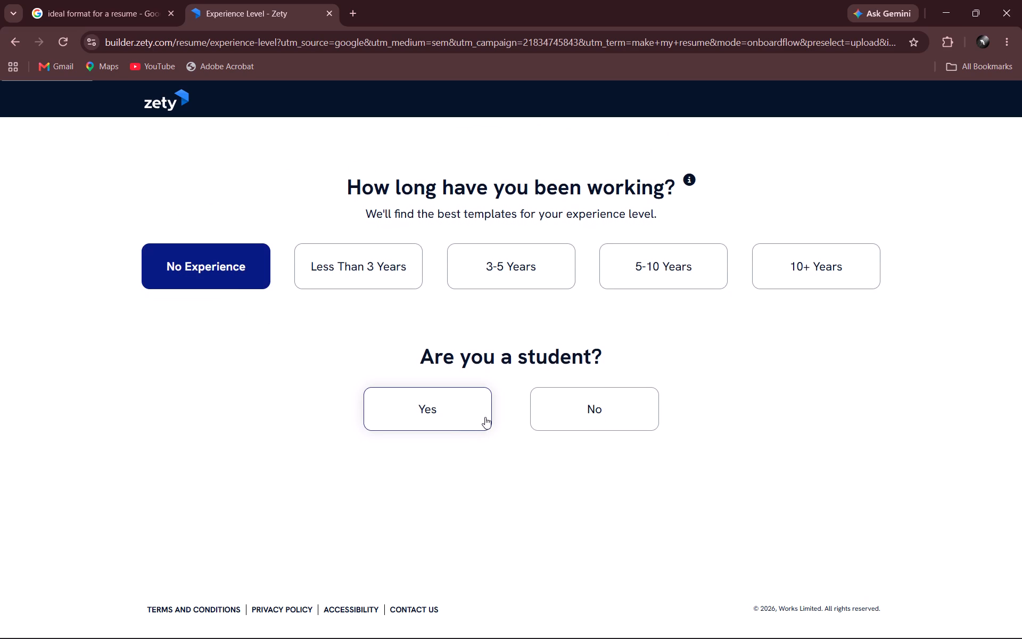
pyautogui.click(452, 416)
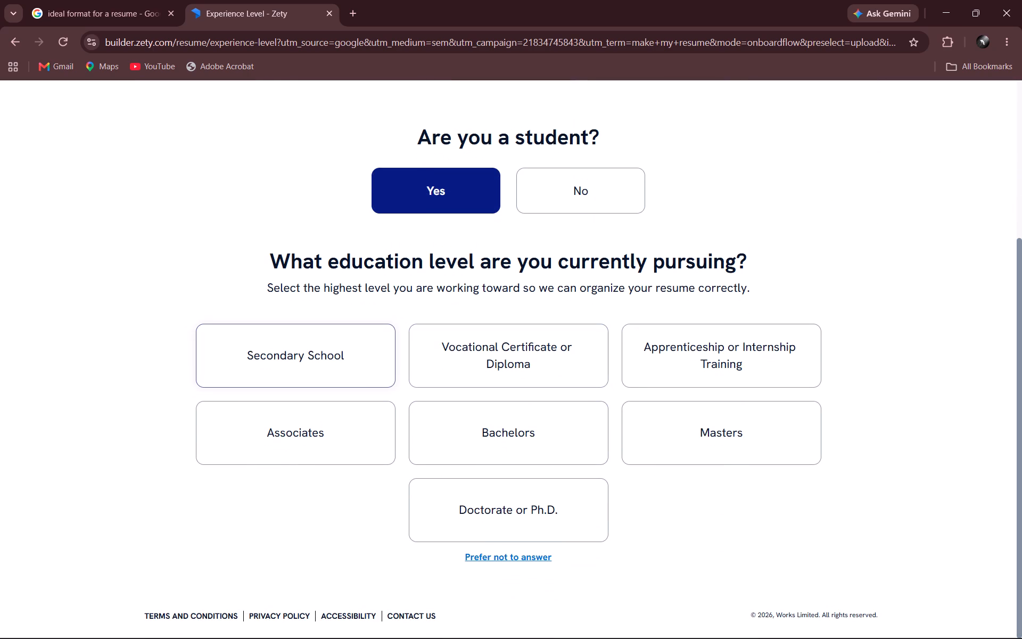
pyautogui.click(482, 433)
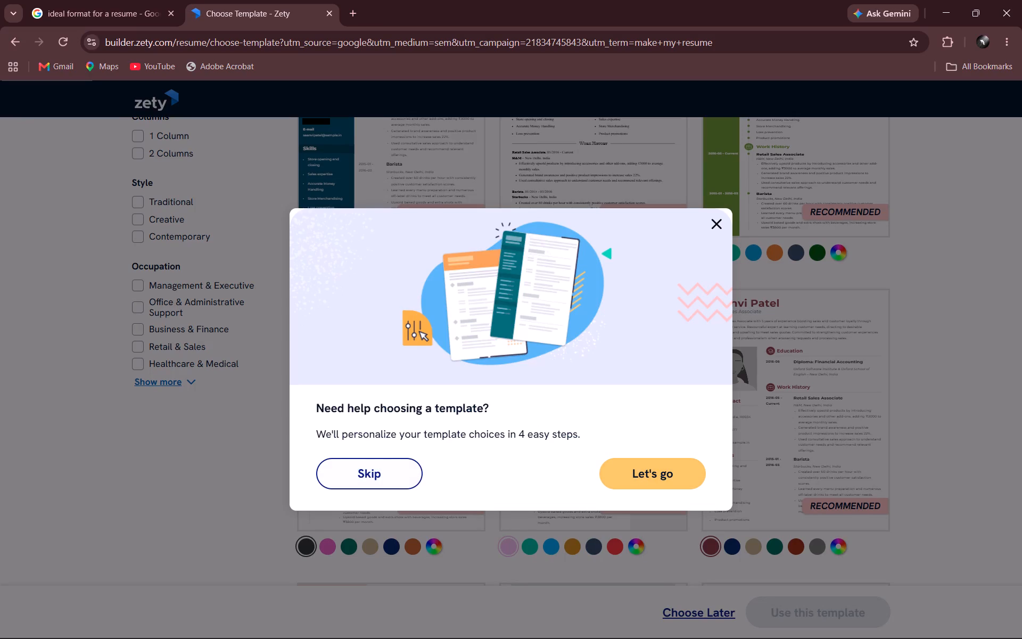
# Personalize the template choices to Without photo, One column, Simple & classic and the Computer & Technology occupation.
pyautogui.click(655, 465)
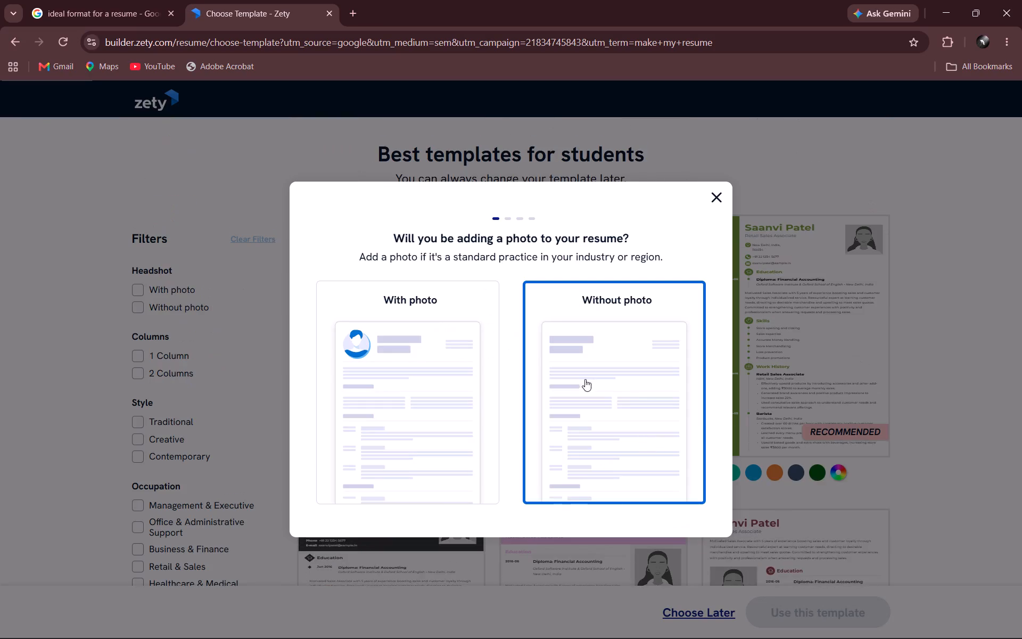
pyautogui.click(619, 380)
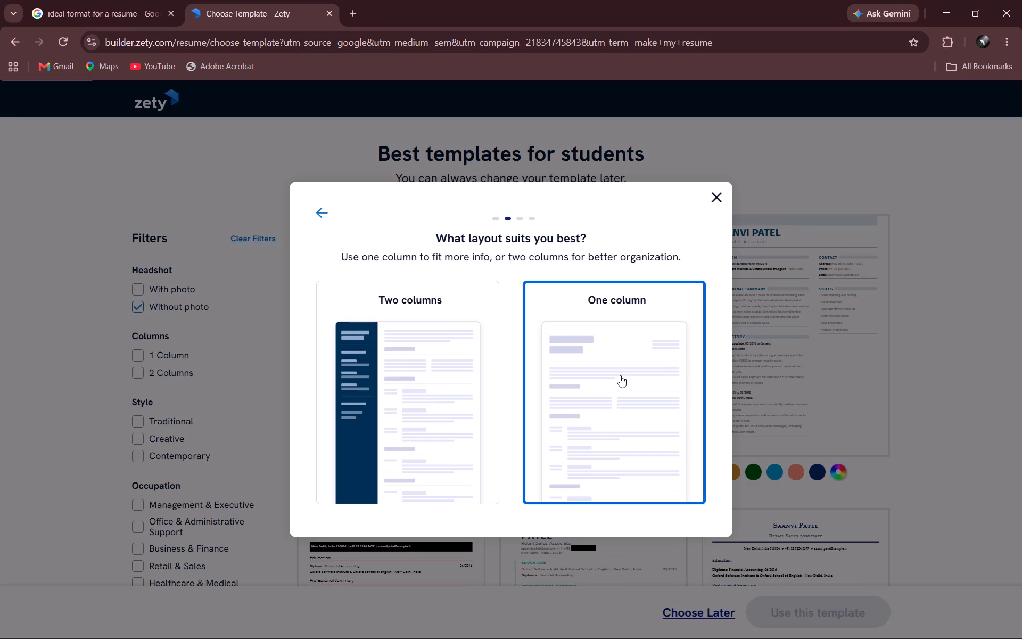
pyautogui.click(620, 375)
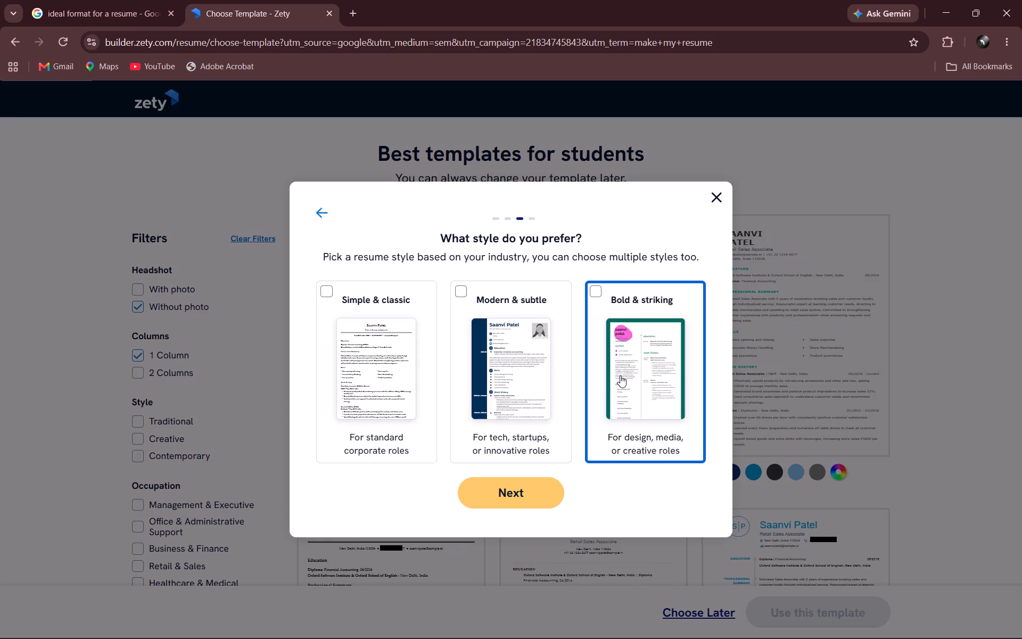
pyautogui.click(384, 380)
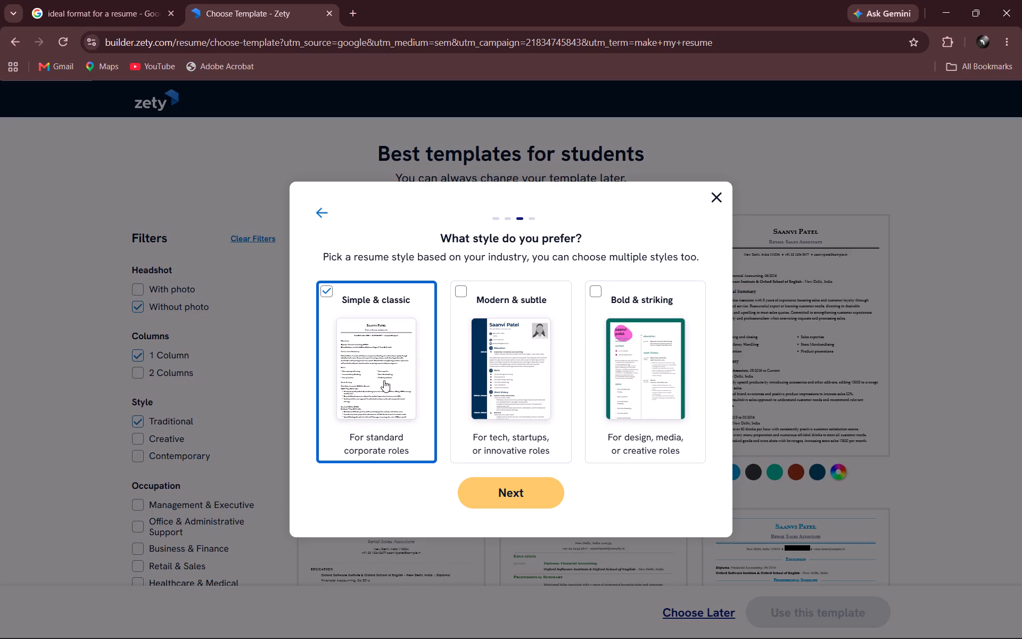
pyautogui.click(500, 489)
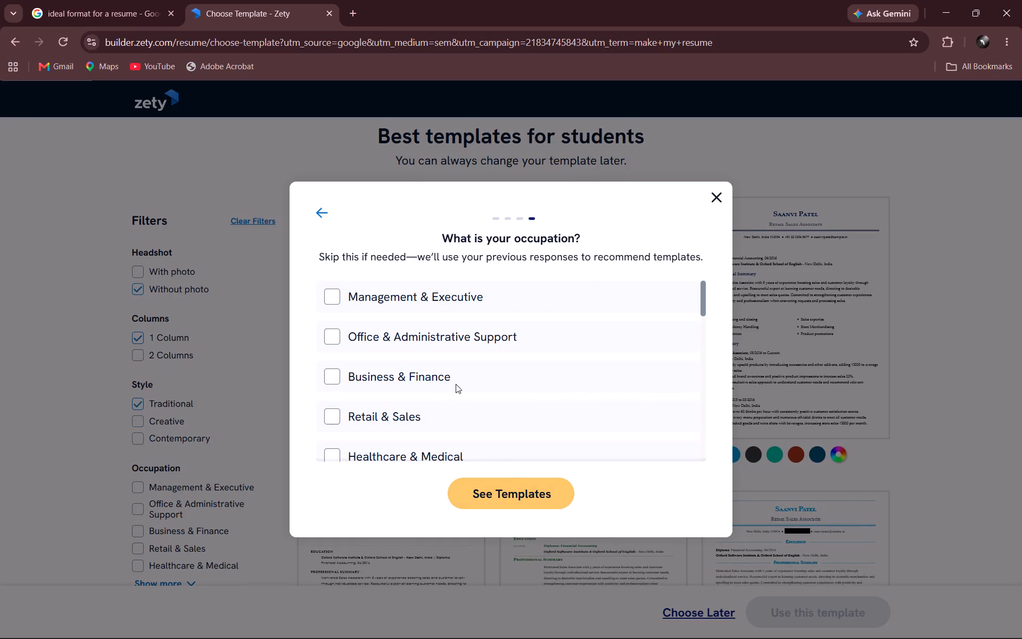
pyautogui.scroll(-2, 468, 344)
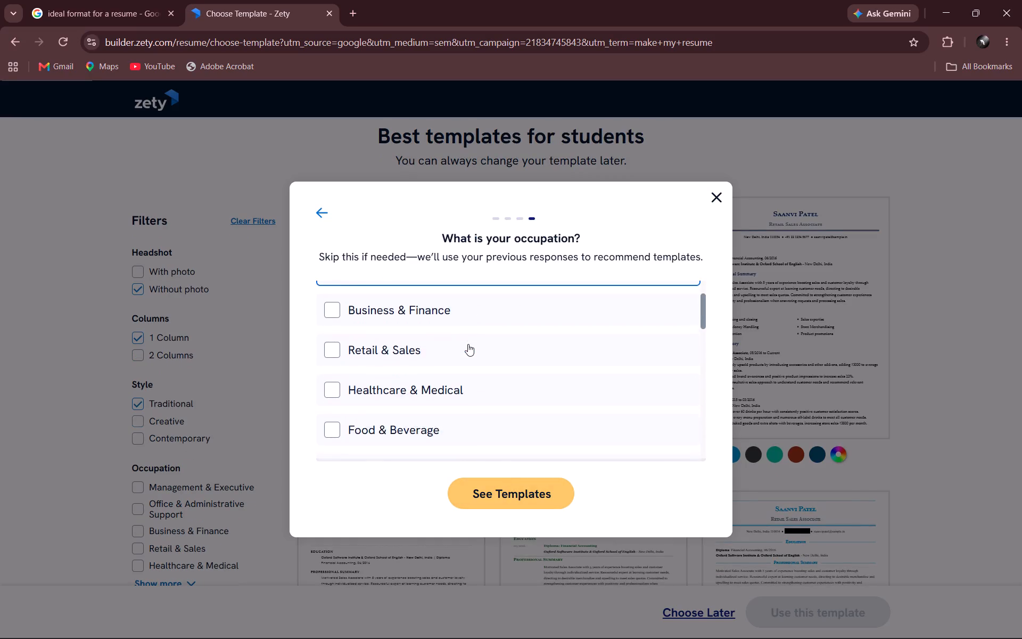
pyautogui.scroll(-4, 468, 344)
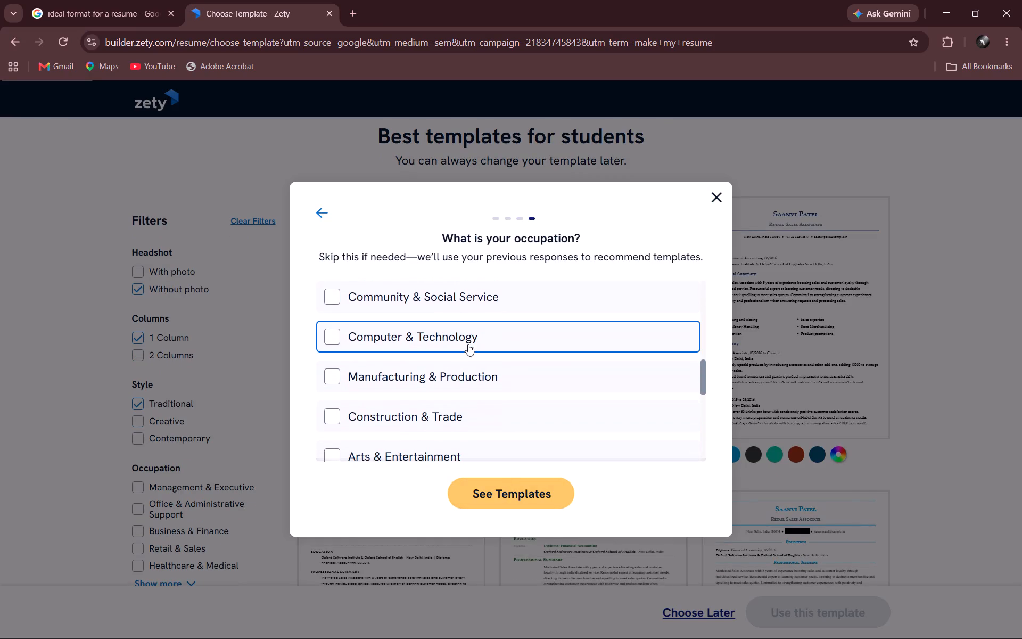
pyautogui.click(468, 344)
pyautogui.scroll(-4, 468, 344)
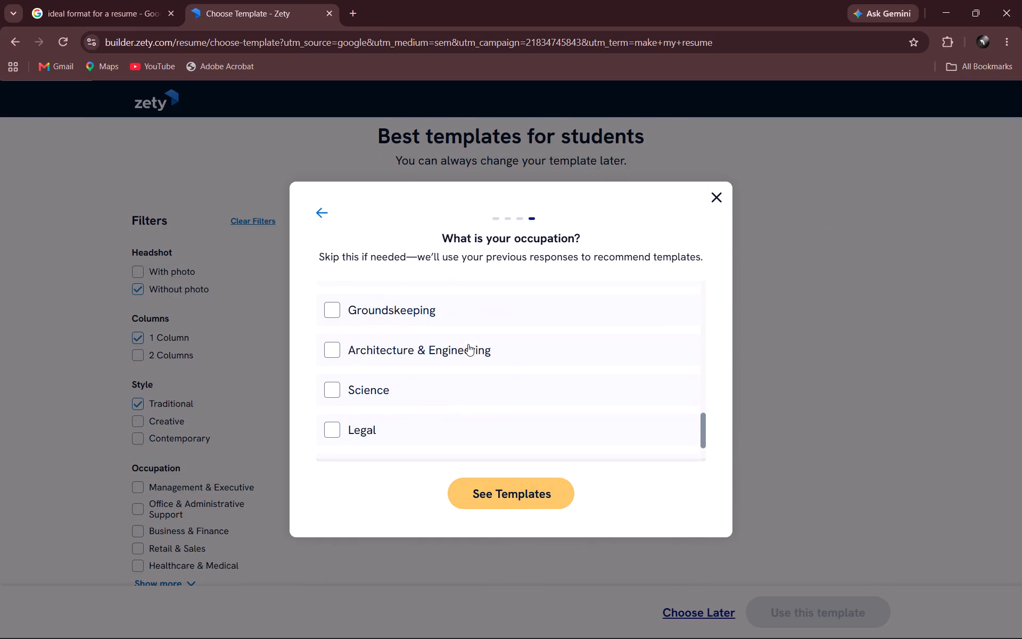
pyautogui.scroll(-4, 471, 346)
pyautogui.click(539, 492)
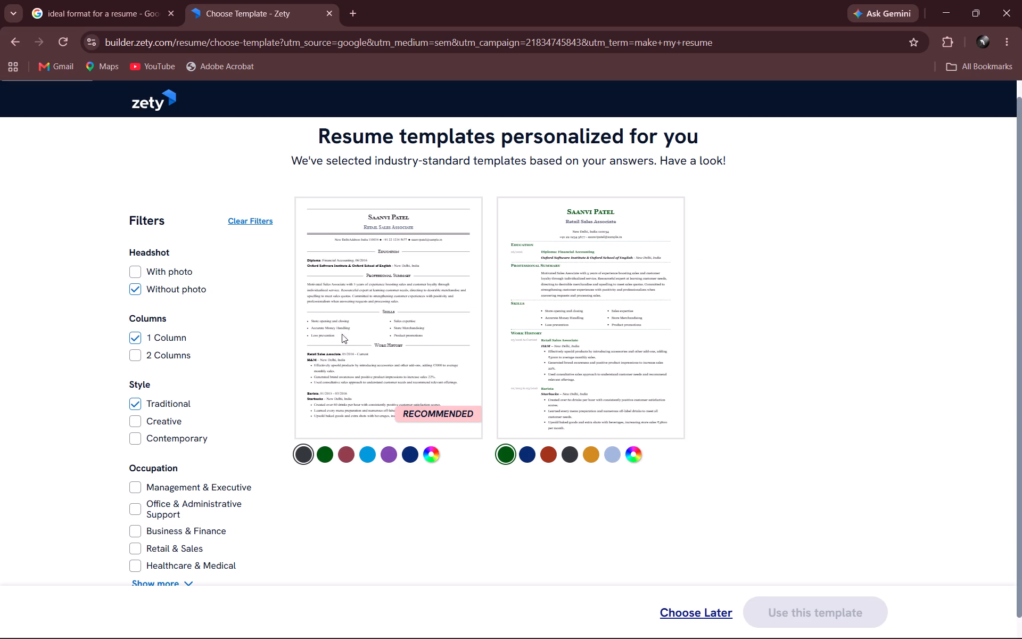
# Select the recommended one-column template in its dark grey colour and use it for the resume.
pyautogui.scroll(5, 424, 331)
pyautogui.click(424, 331)
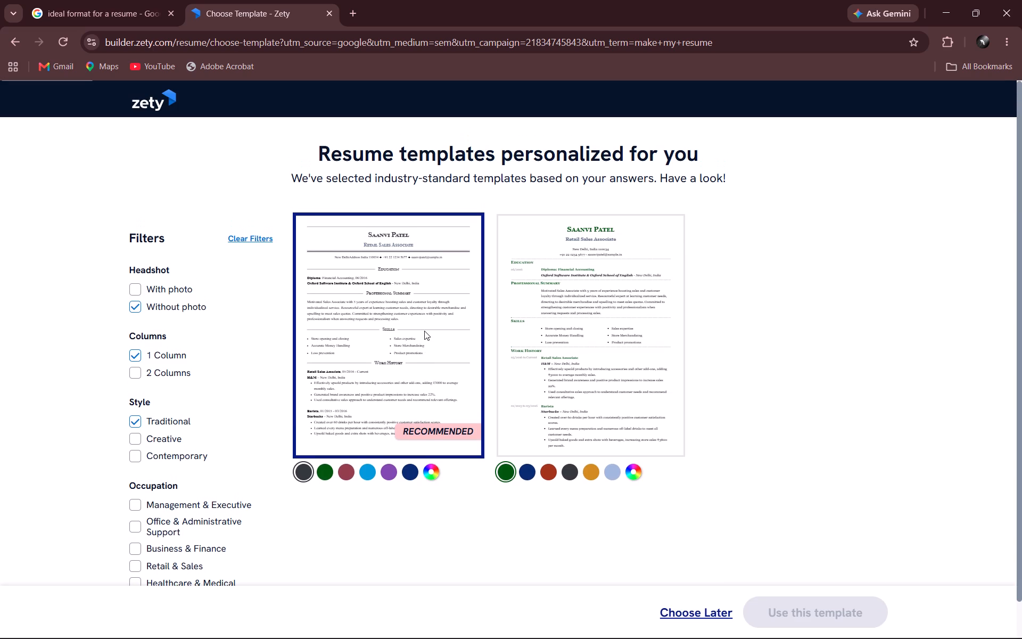
pyautogui.click(804, 609)
pyautogui.moveTo(804, 609); pyautogui.dragTo(785, 592, button='right')
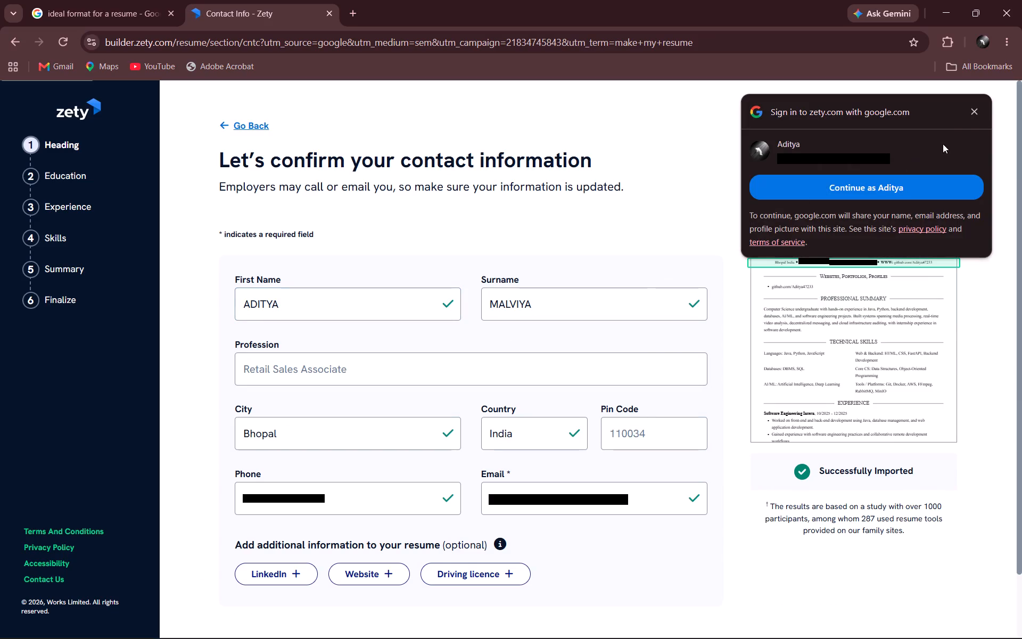
# Dismiss the Google sign-in prompt and continue from the contact information to the Education section.
pyautogui.click(969, 112)
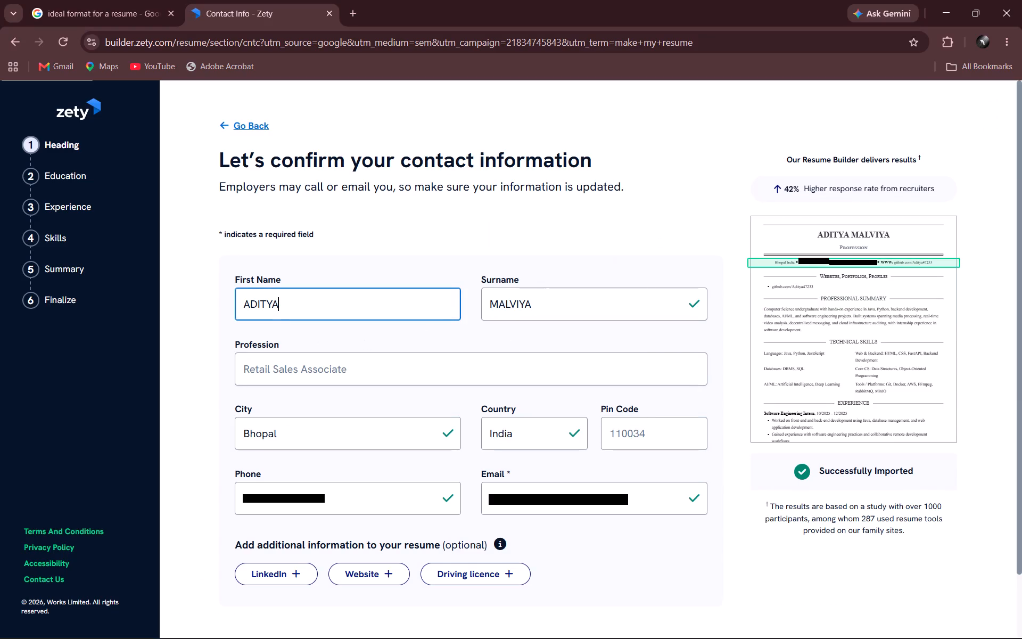
pyautogui.scroll(-5, 471, 341)
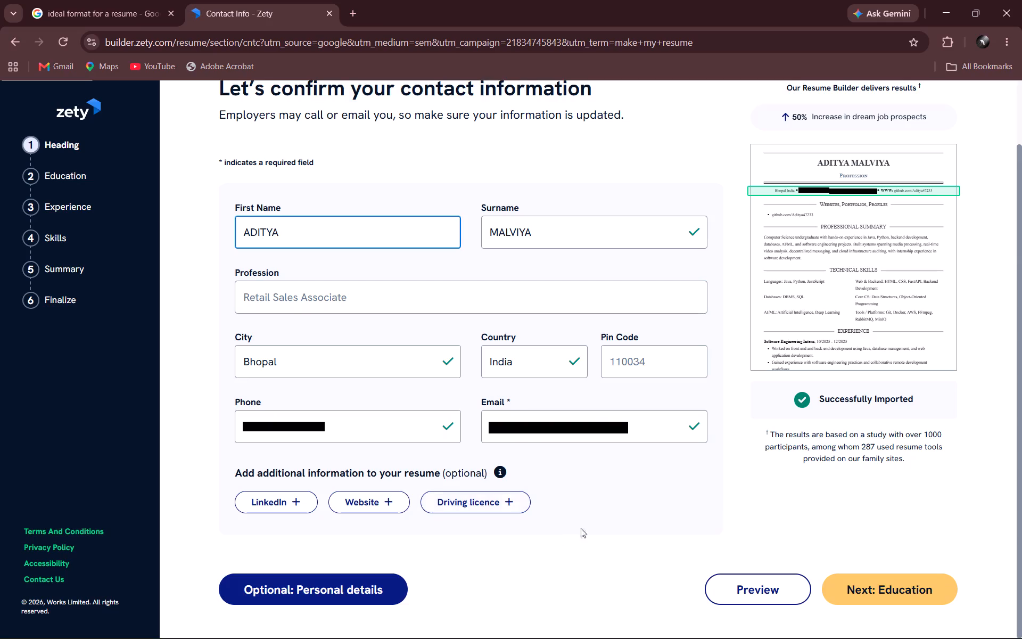
pyautogui.click(861, 583)
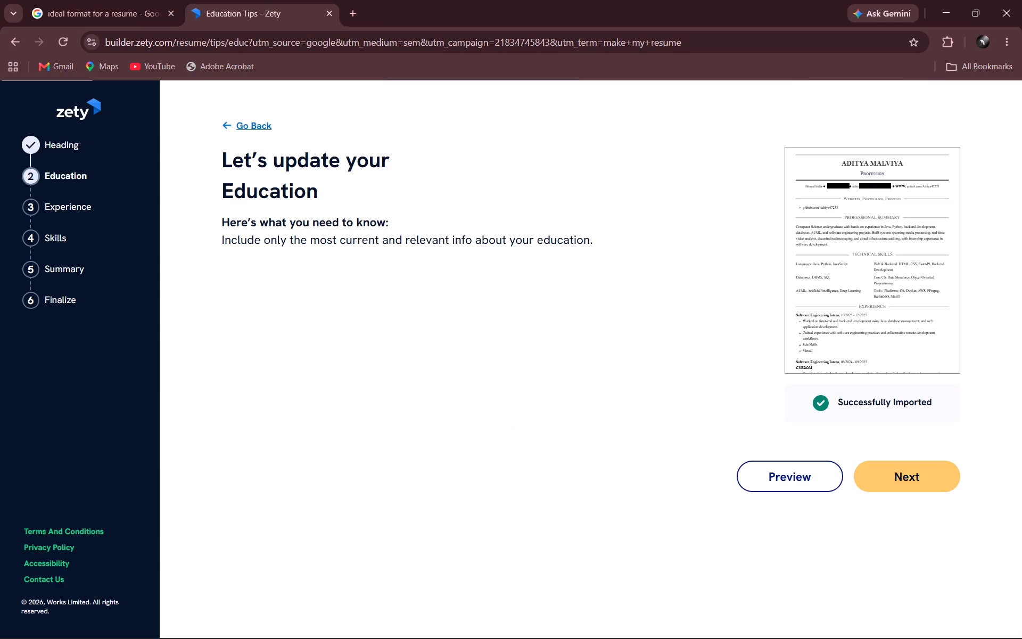
# Return to the Heading section and fill the pin code and contact fields from the first saved address suggestion.
pyautogui.click(65, 141)
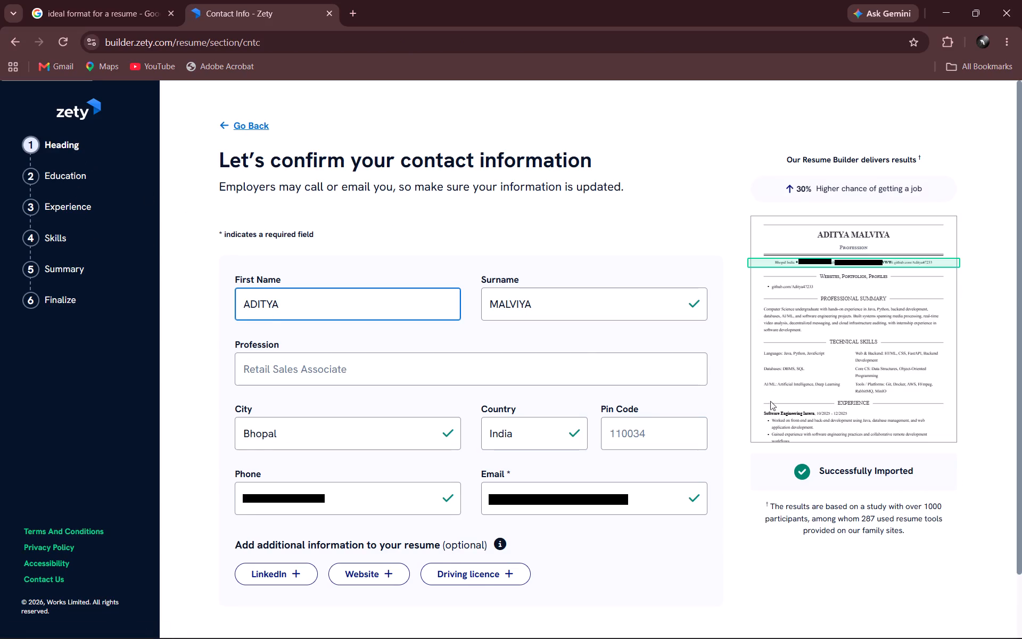
pyautogui.click(420, 361)
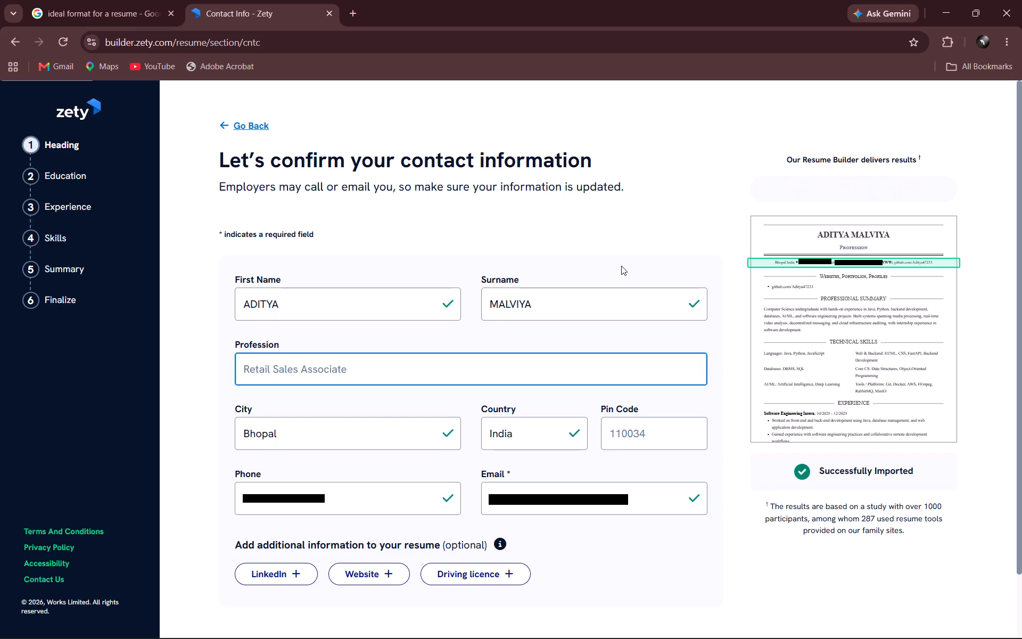
pyautogui.click(648, 439)
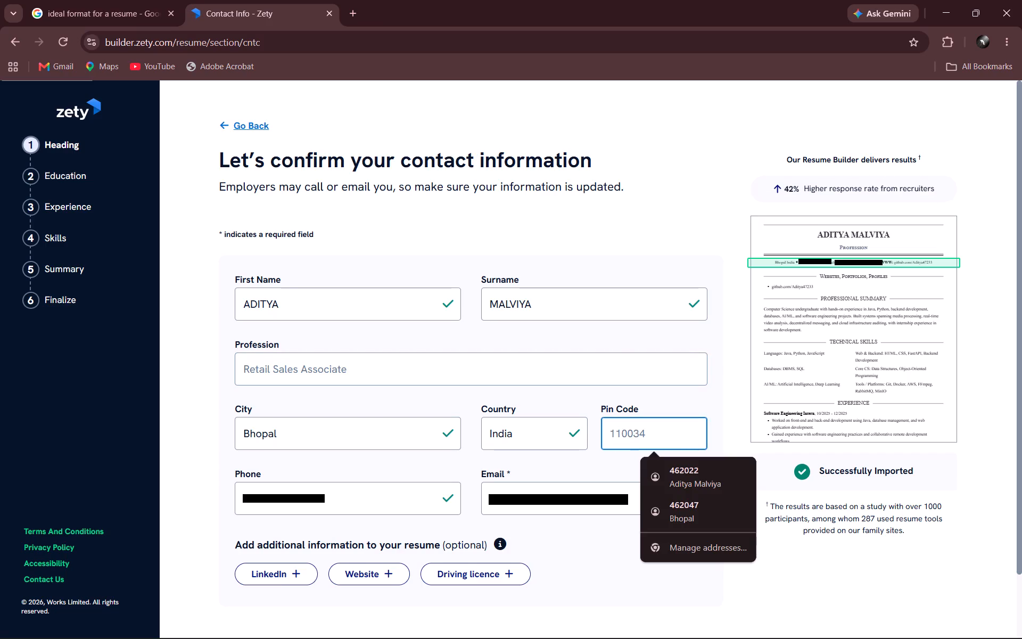
pyautogui.click(737, 482)
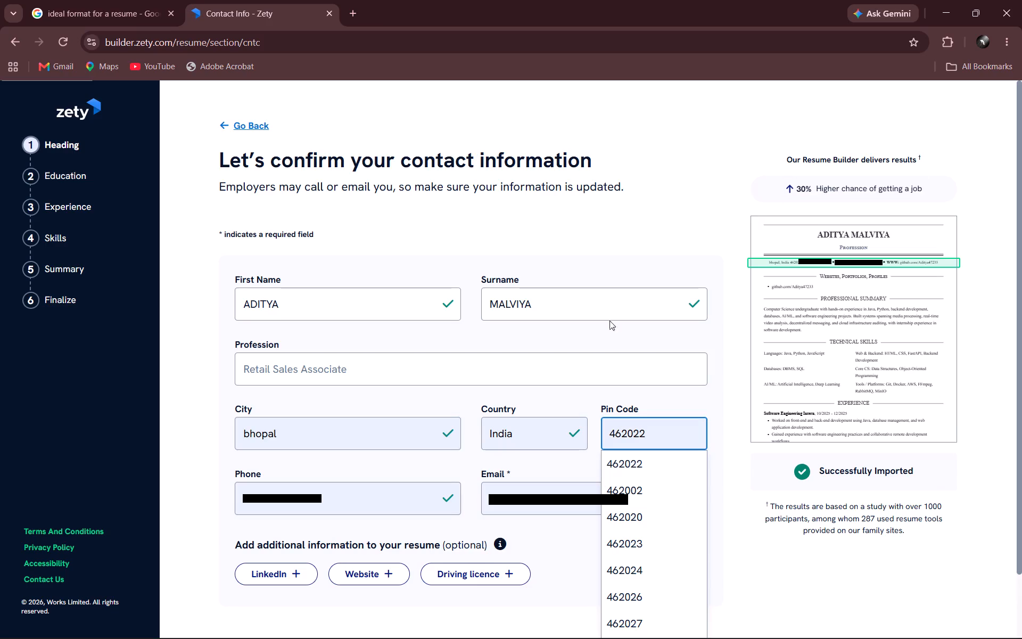
# Enter "AIML Practioner" as the profession in the contact information.
pyautogui.click(435, 372)
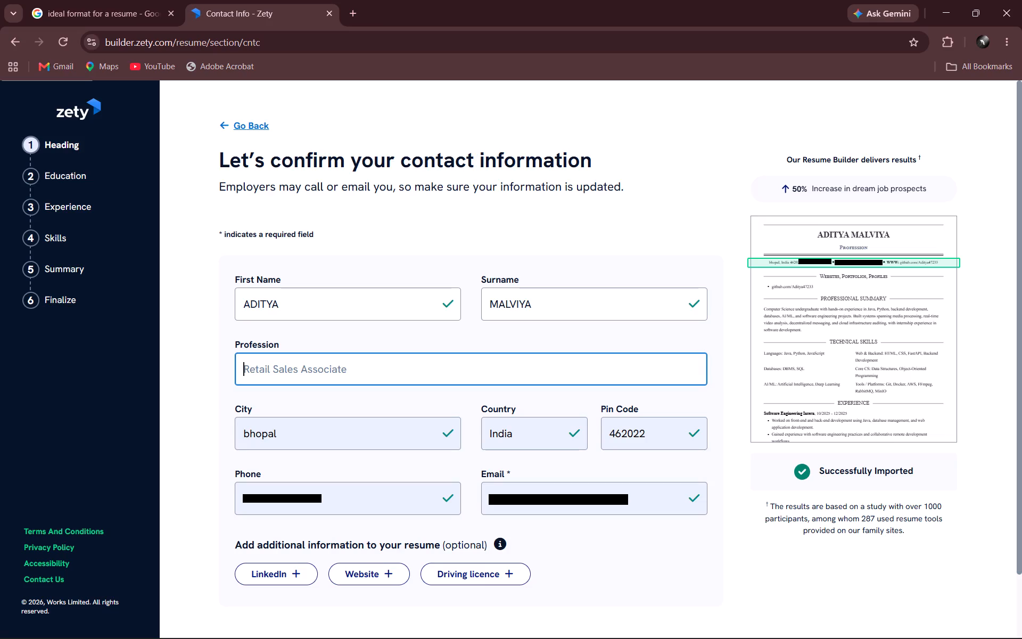
pyautogui.press('a')
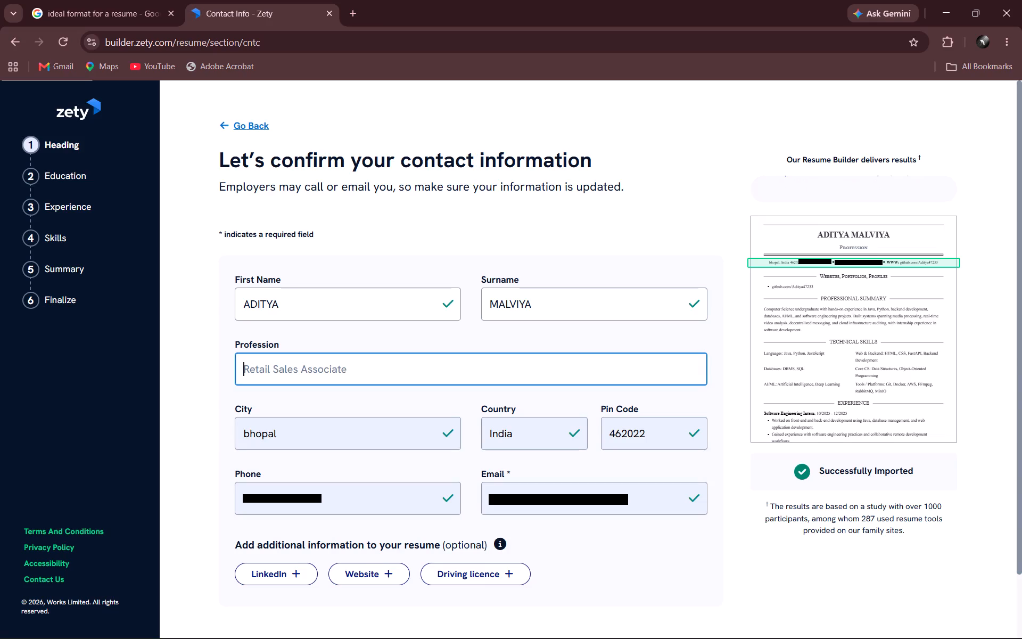
pyautogui.press('BackSpace')
pyautogui.write('AIML')
pyautogui.press('space')
pyautogui.write('practioner')
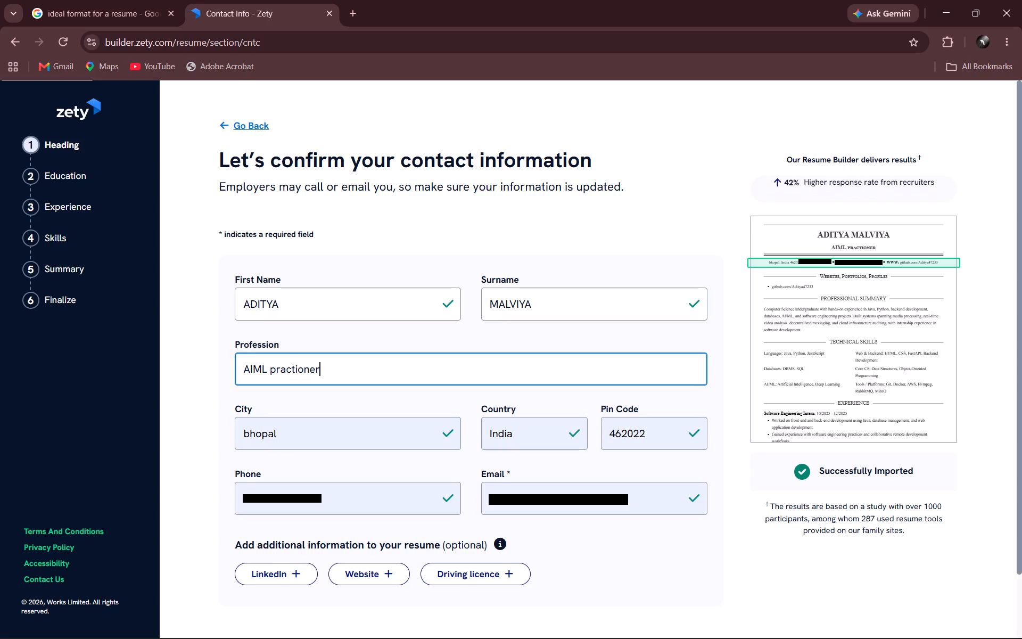
pyautogui.press('Return')
pyautogui.press('BackSpace')
pyautogui.press('BackSpace')
pyautogui.press('BackSpace')
pyautogui.press('BackSpace')
pyautogui.press('BackSpace')
pyautogui.press('BackSpace')
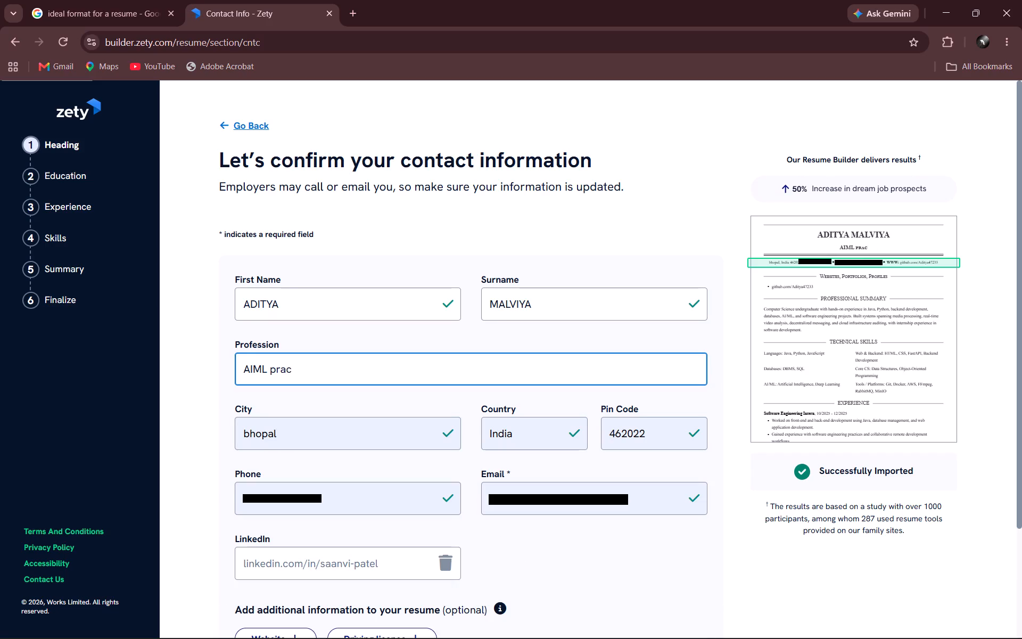
pyautogui.press('BackSpace')
pyautogui.press('BackSpace')
pyautogui.press('BackSpace')
pyautogui.press('BackSpace')
pyautogui.write('Prac')
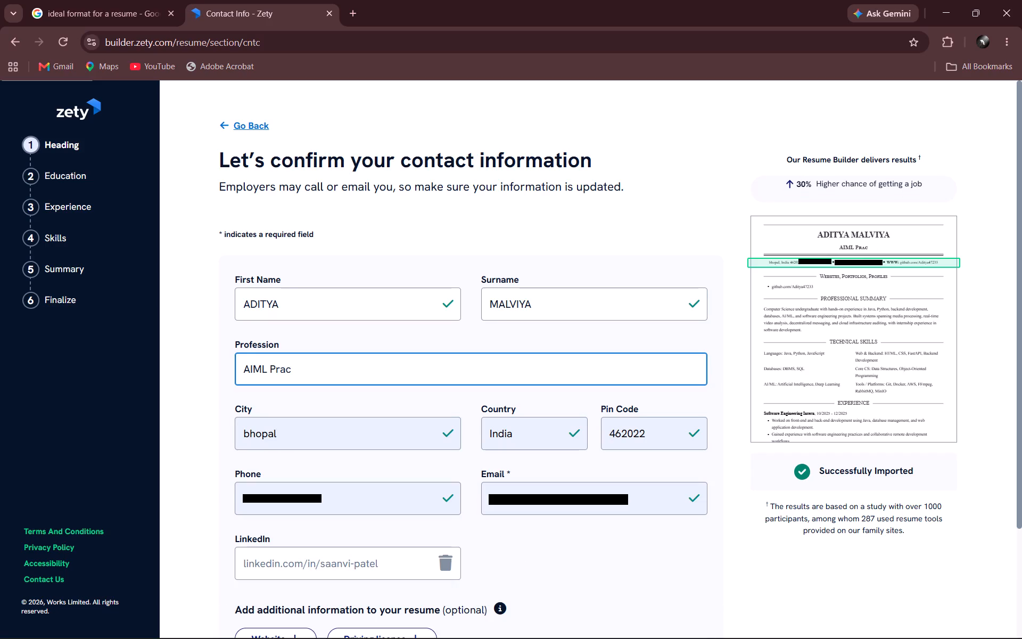
pyautogui.write('tiot')
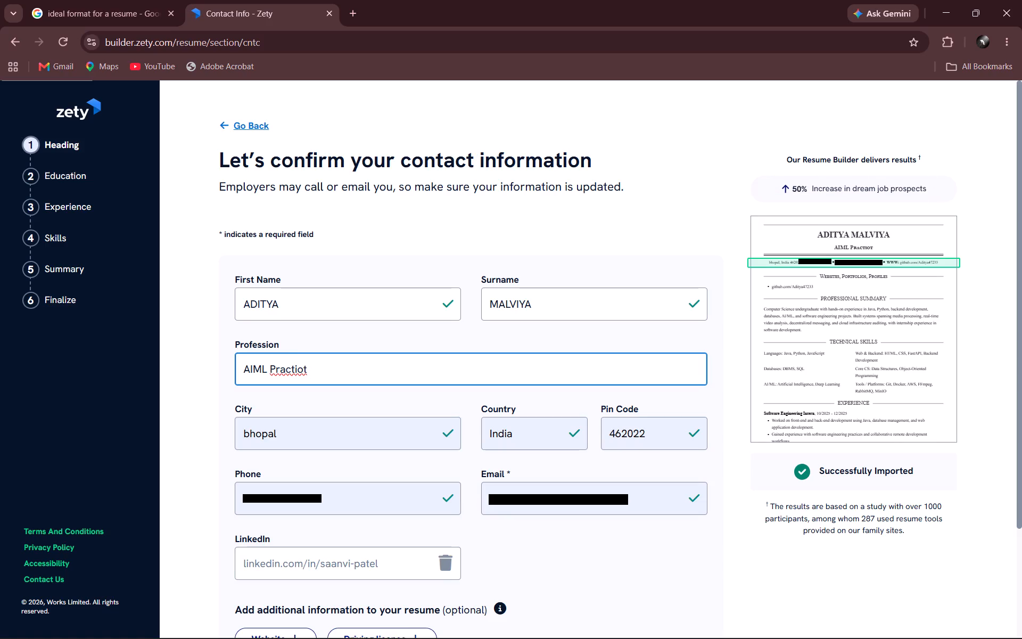
pyautogui.press('BackSpace')
pyautogui.write('ner')
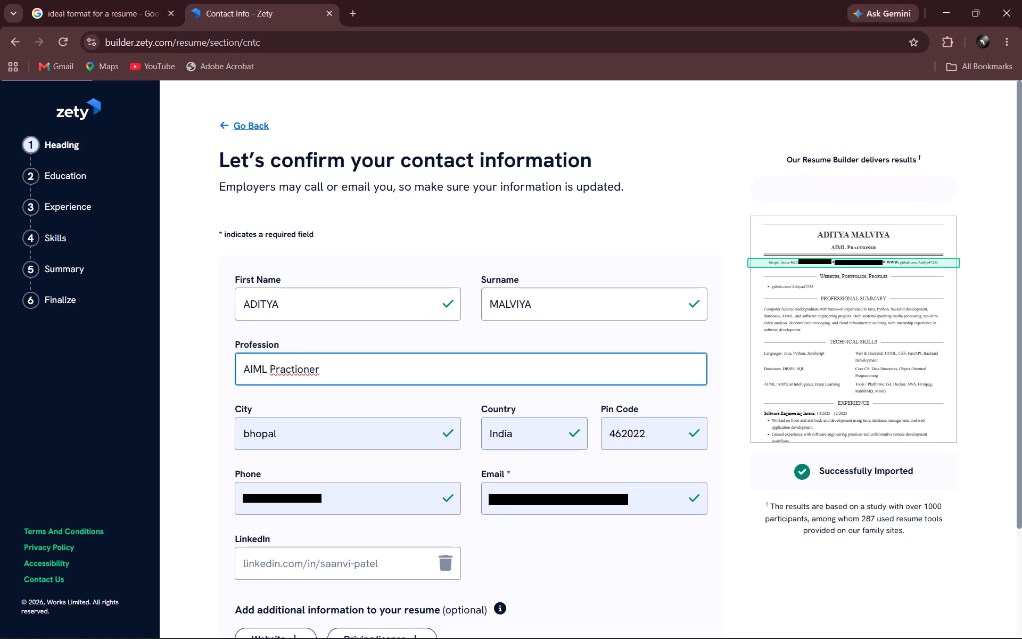
# Turn on the browser's enhanced spell check for the misspelled word "Practioner" in the Profession field.
pyautogui.click(508, 337)
pyautogui.click(324, 370)
pyautogui.click(302, 368)
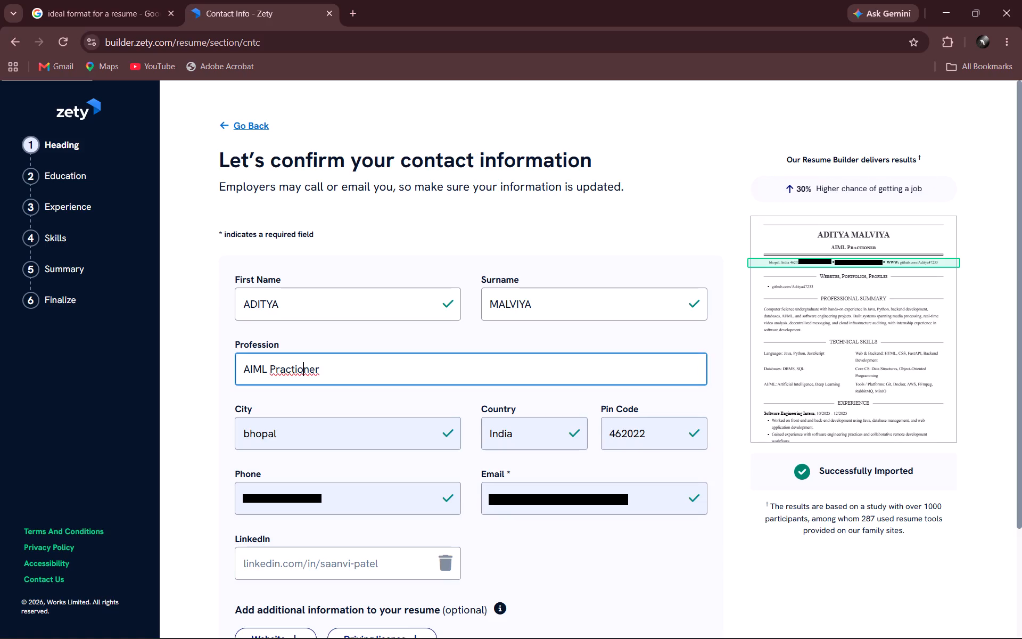
pyautogui.rightClick(301, 369)
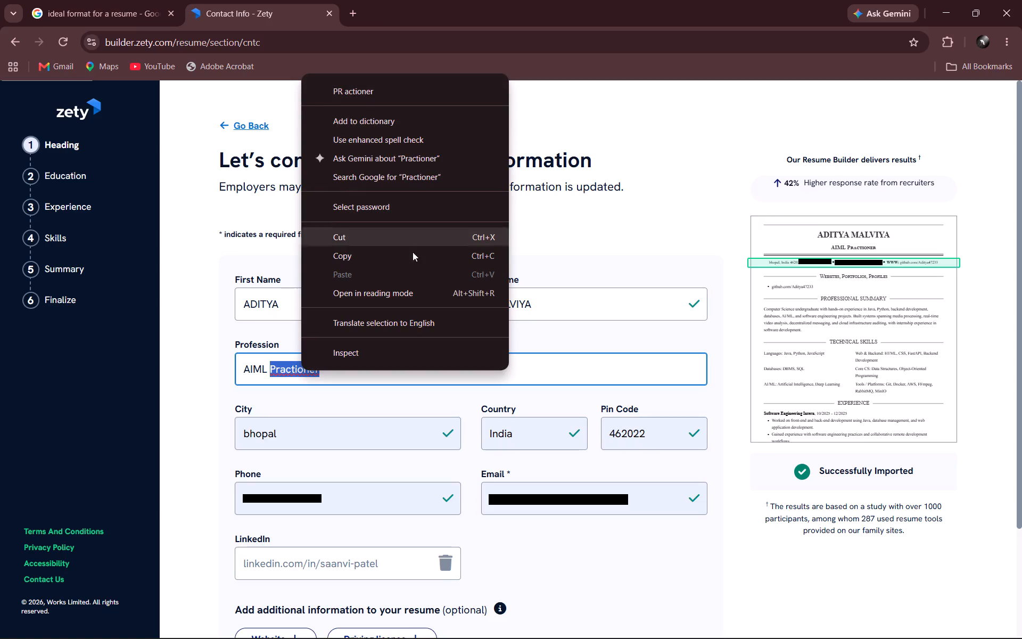
pyautogui.click(417, 138)
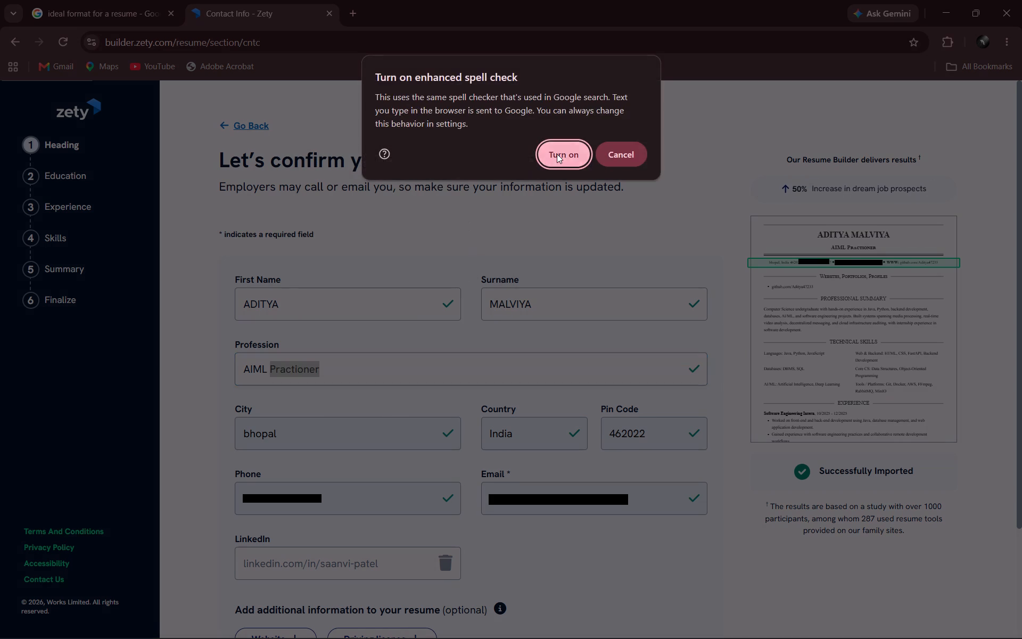
pyautogui.click(557, 154)
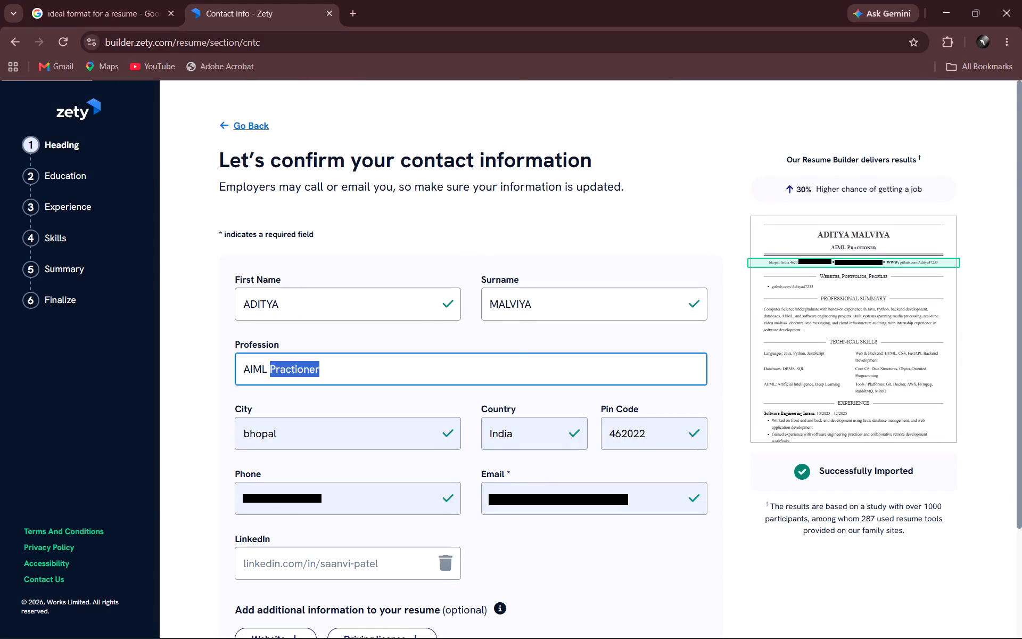
pyautogui.rightClick(307, 371)
pyautogui.click(307, 369)
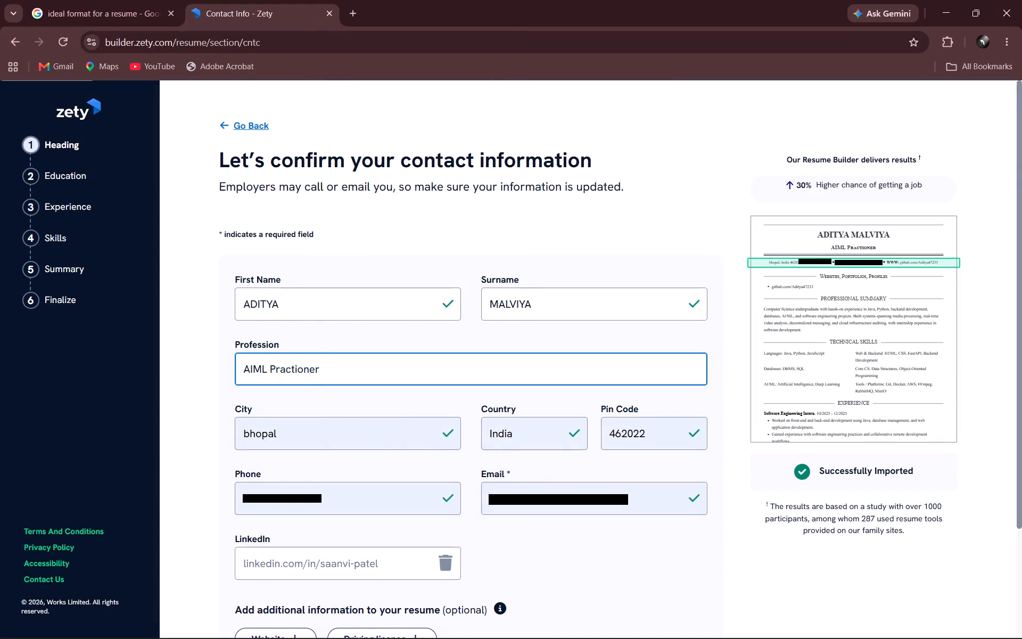
pyautogui.click(347, 370)
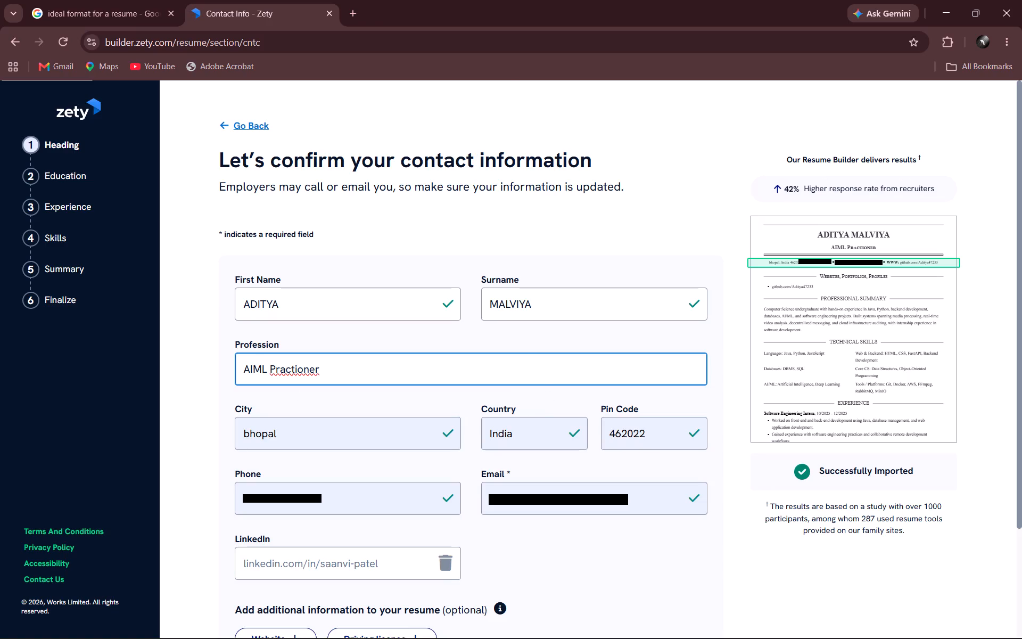
pyautogui.rightClick(304, 364)
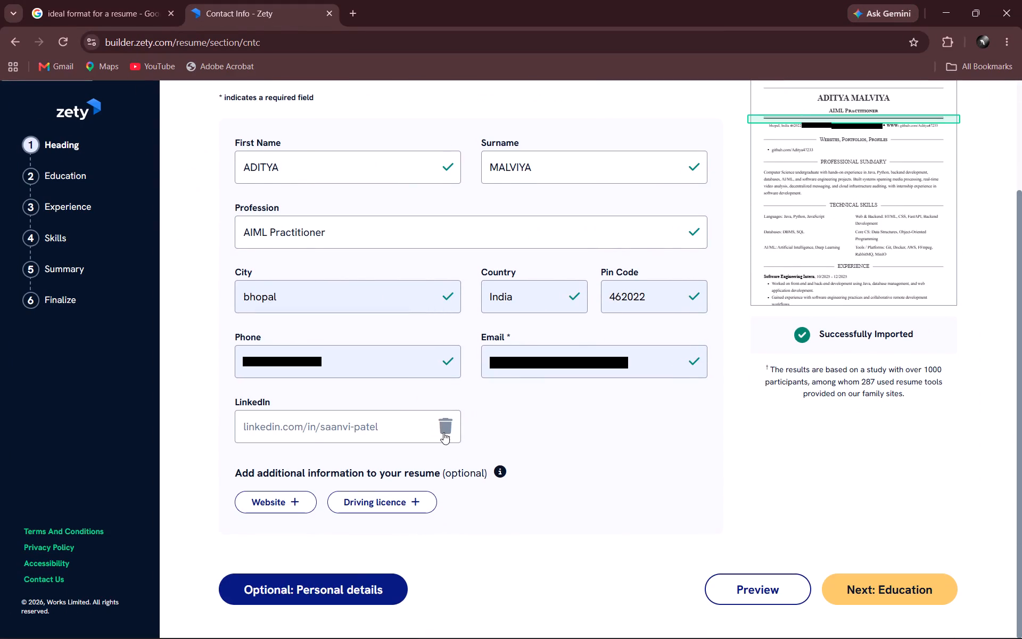
pyautogui.click(348, 8)
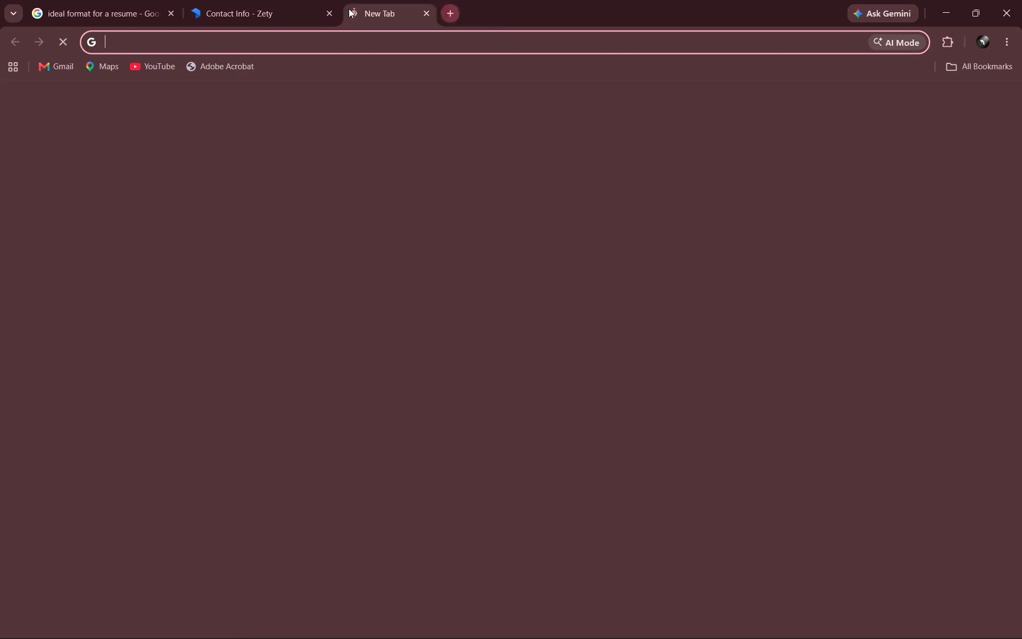
pyautogui.click(355, 45)
pyautogui.write('linke')
pyautogui.click(168, 69)
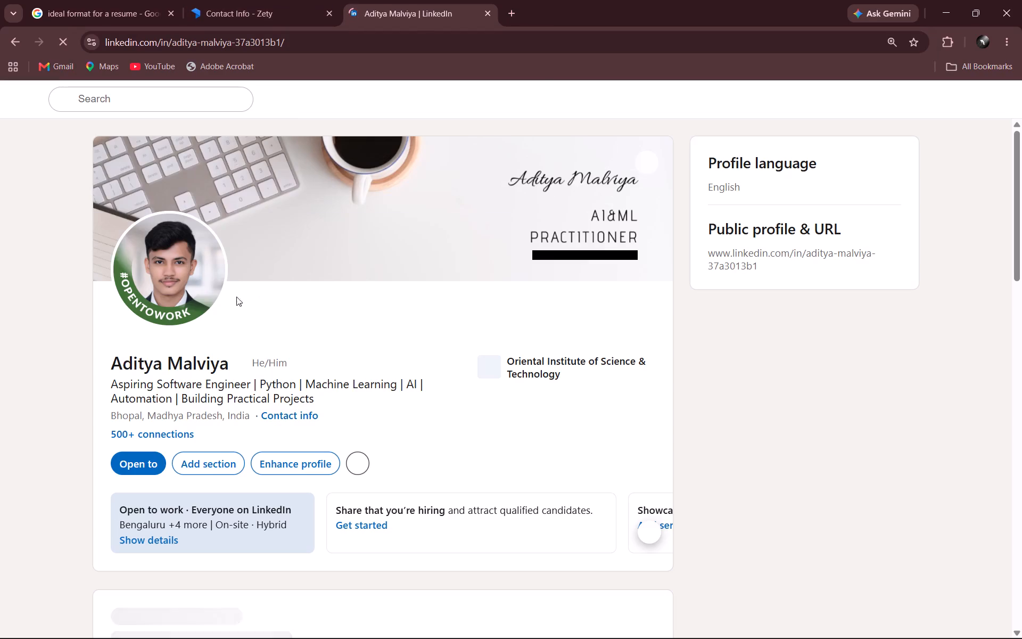
pyautogui.click(642, 166)
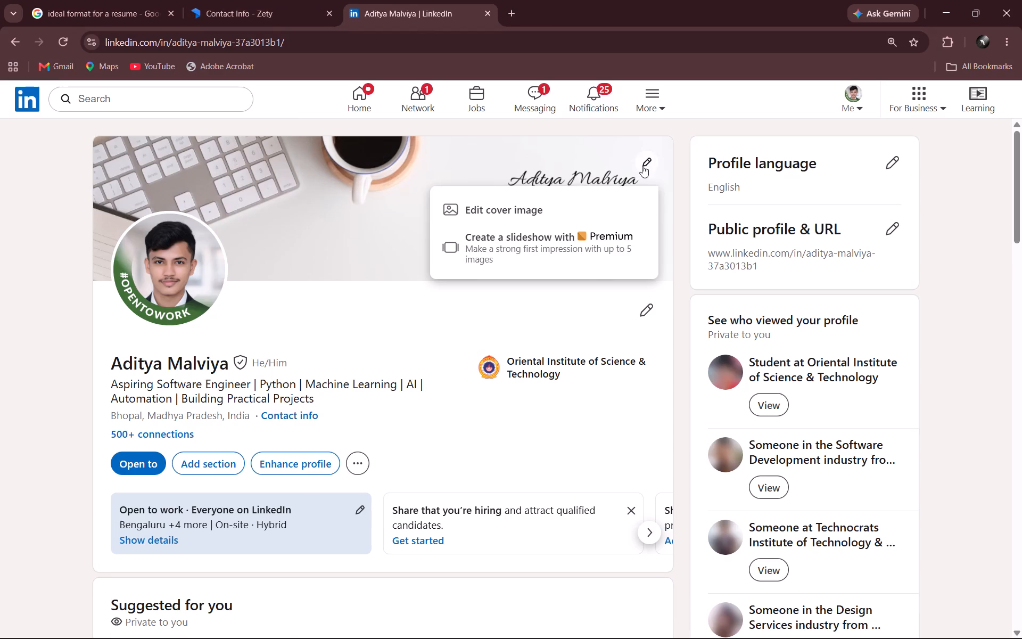
pyautogui.click(480, 351)
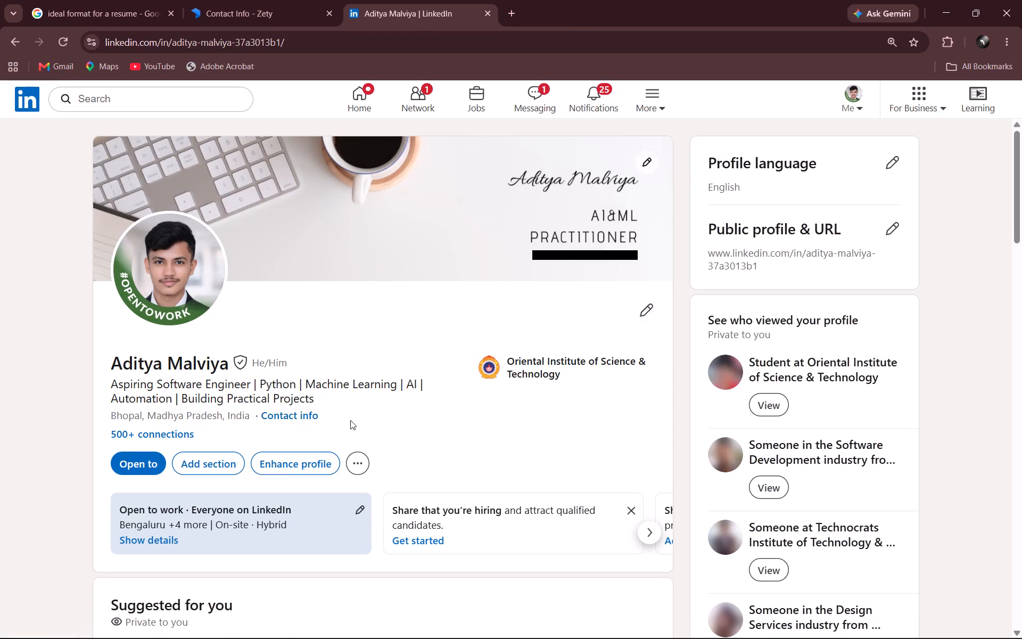
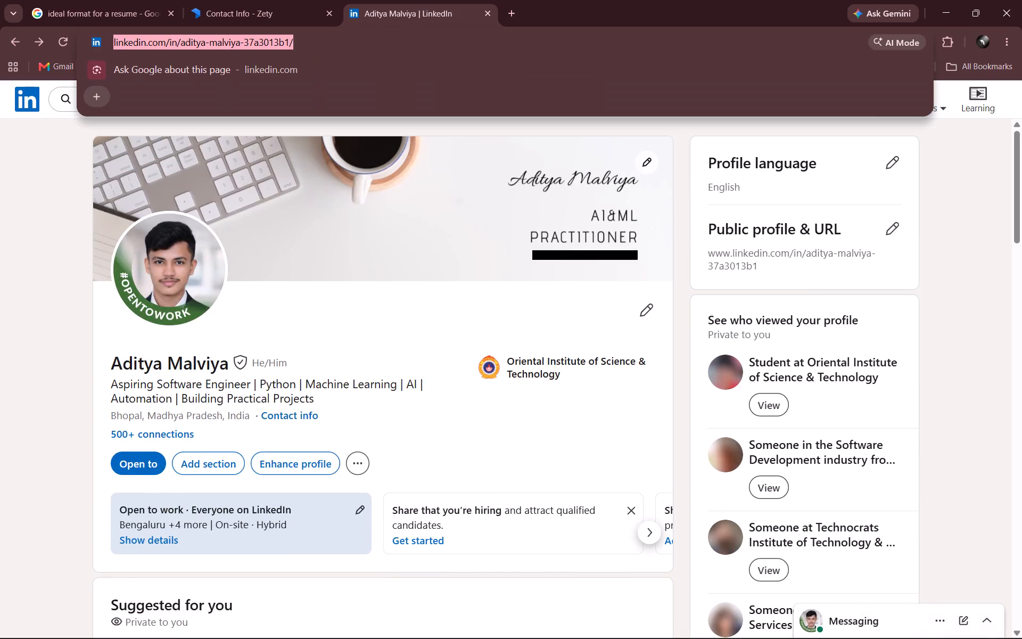
# Fill the LinkedIn field of the contact details with the full profile URL copied from the open LinkedIn page.
pyautogui.hotkey('ctrl', 'c')
pyautogui.scroll(1, 342, 35)
pyautogui.click(333, 41)
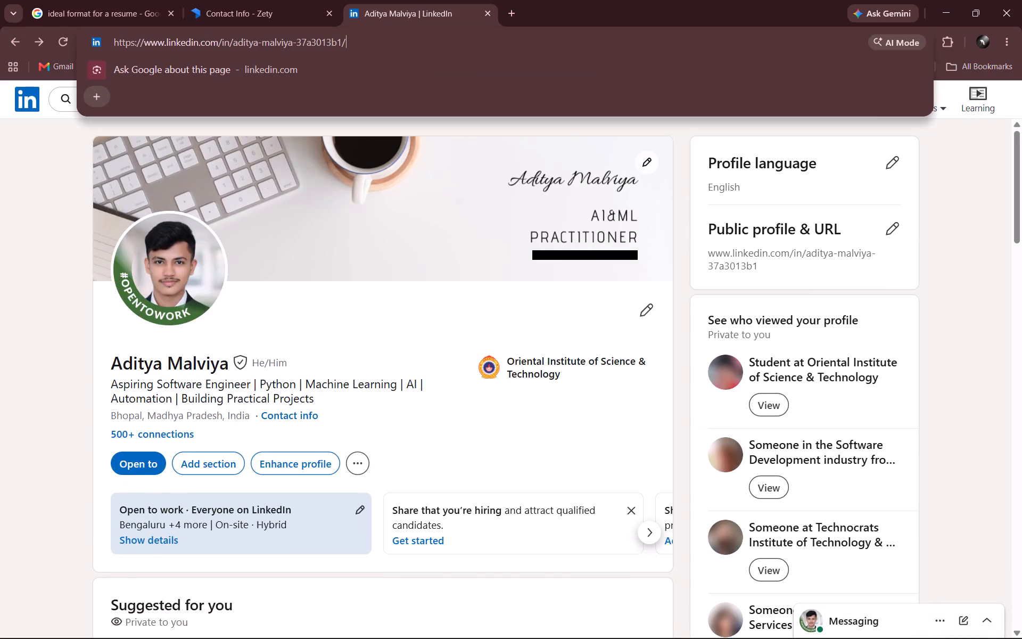
pyautogui.hotkey('ctrl', 'c')
pyautogui.moveTo(378, 40); pyautogui.dragTo(108, 55)
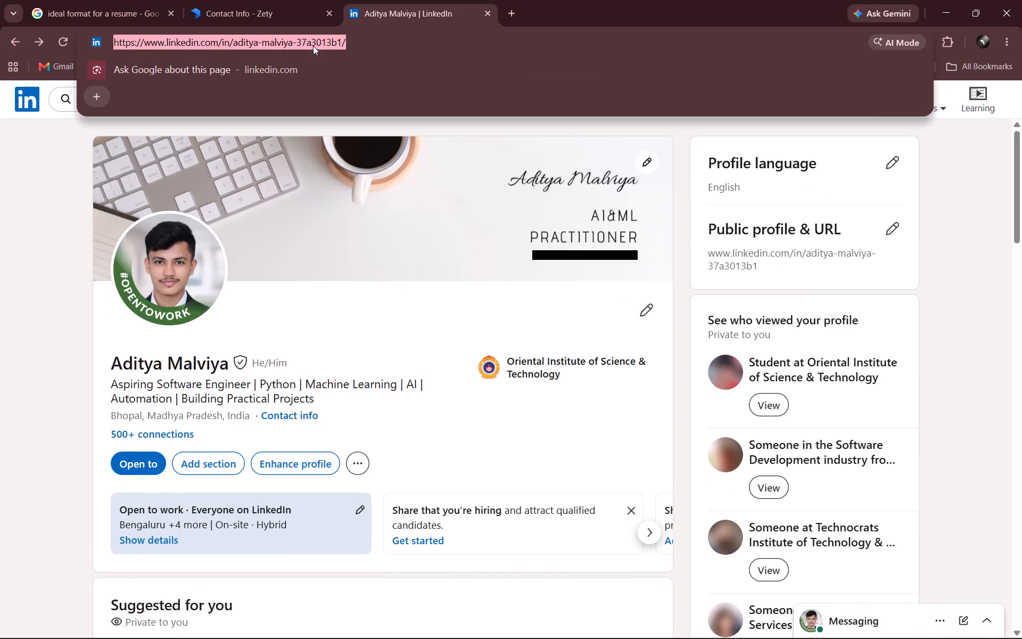
pyautogui.hotkey('ctrl', 'c')
pyautogui.click(267, 0)
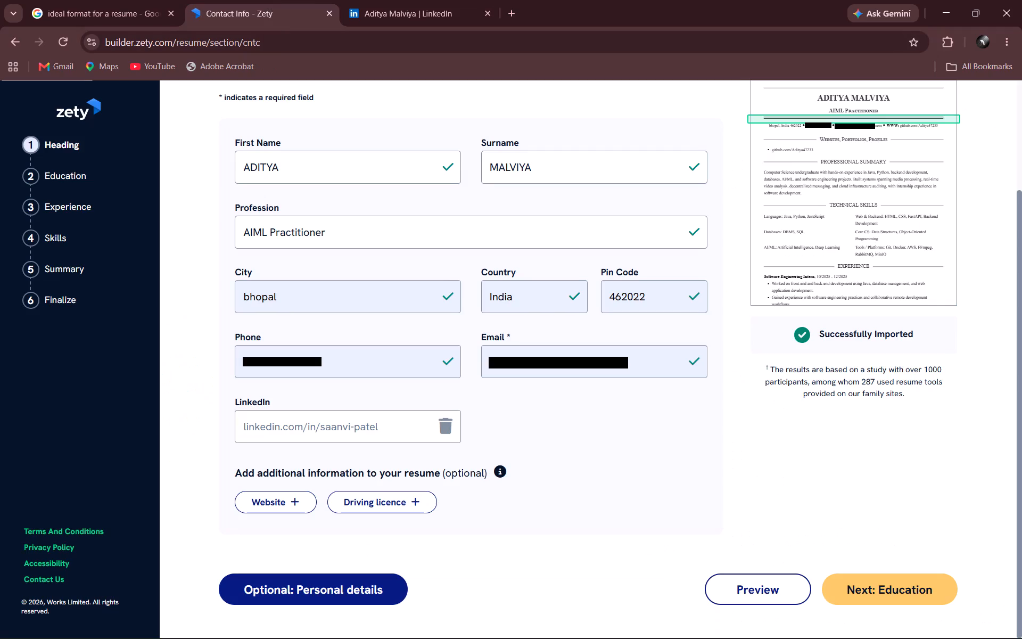
pyautogui.click(356, 428)
pyautogui.hotkey('ctrl', 'v')
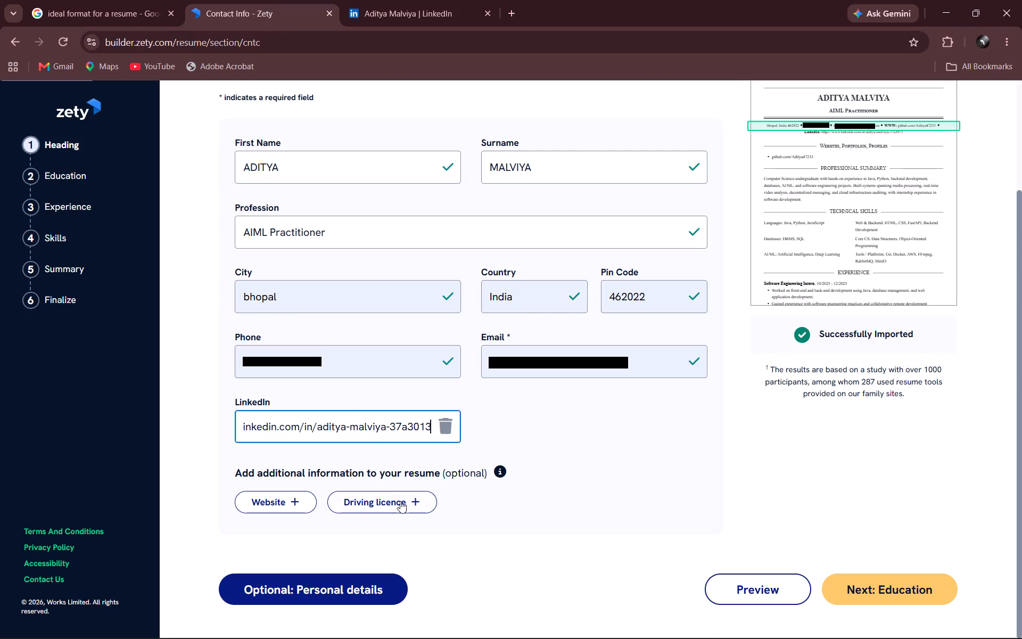
pyautogui.scroll(3, 578, 535)
pyautogui.scroll(-3, 579, 537)
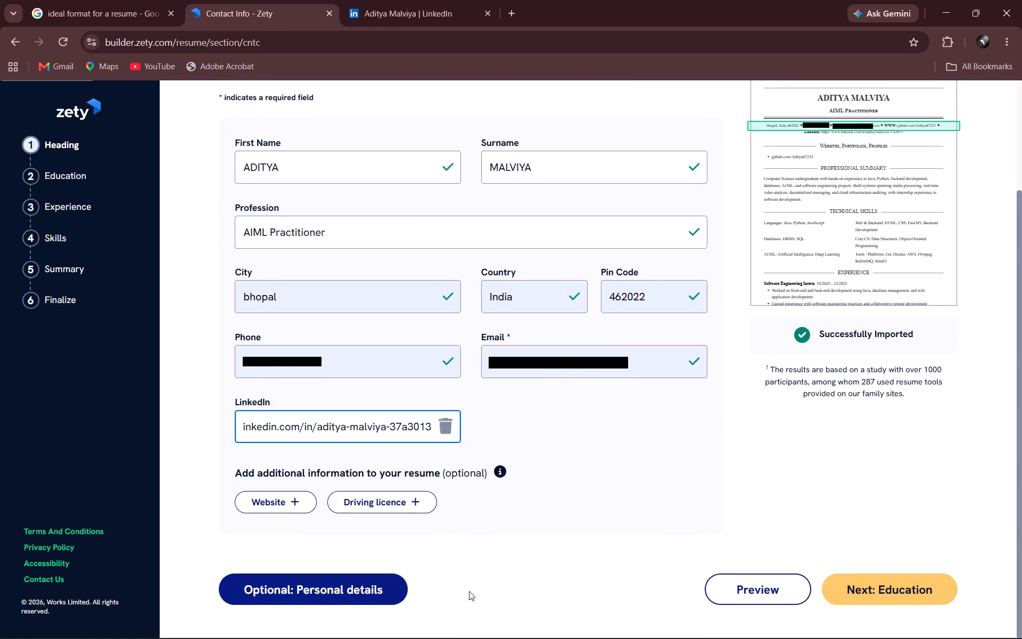
# Continue from the contact details through the Education section, keeping the imported B.Tech. entry as it is.
pyautogui.click(847, 581)
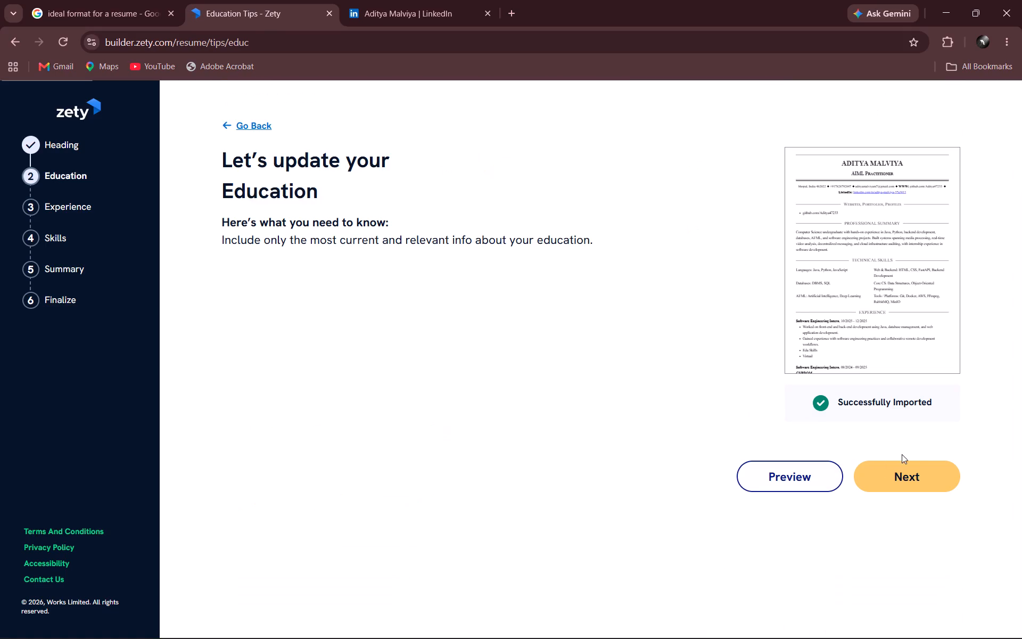
pyautogui.click(921, 468)
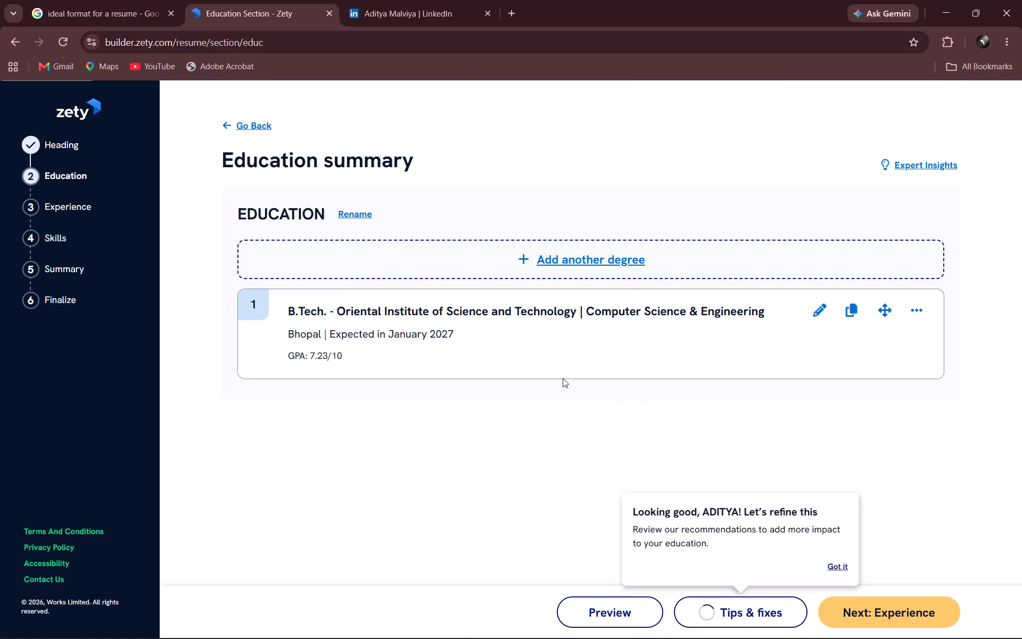
pyautogui.click(899, 615)
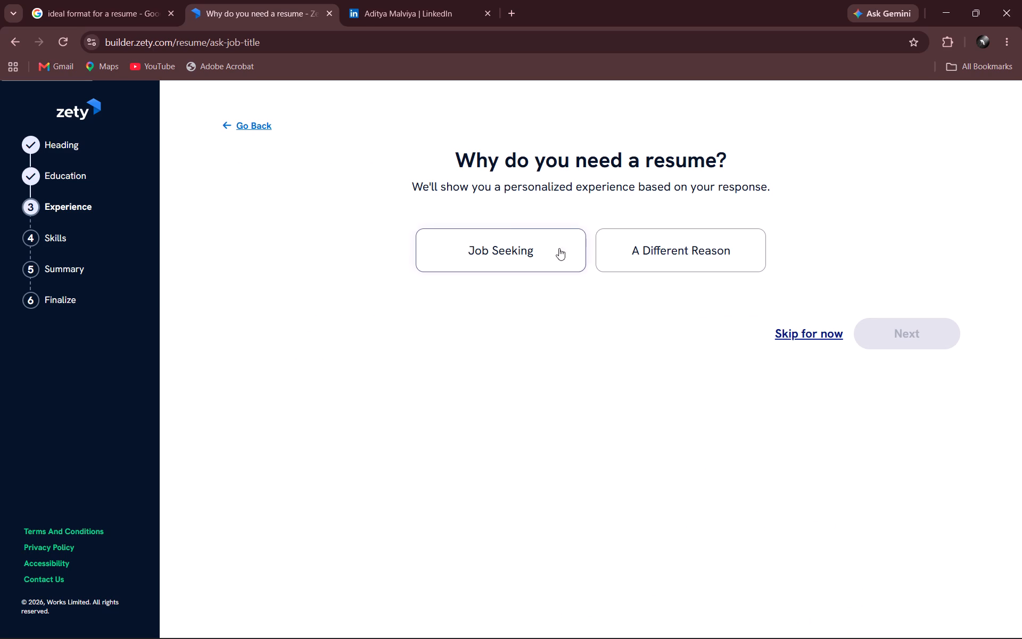
# Give Job Seeking as the reason for needing a resume and continue.
pyautogui.click(519, 230)
pyautogui.click(927, 346)
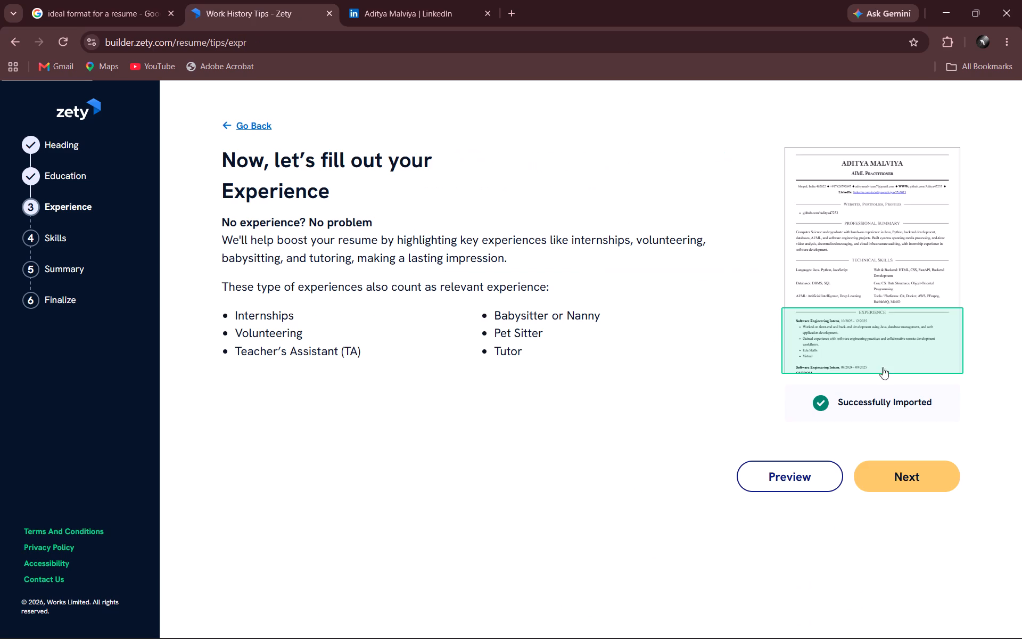
# Continue through the Experience section to Skills, keeping both imported Software Engineering Intern entries.
pyautogui.click(894, 471)
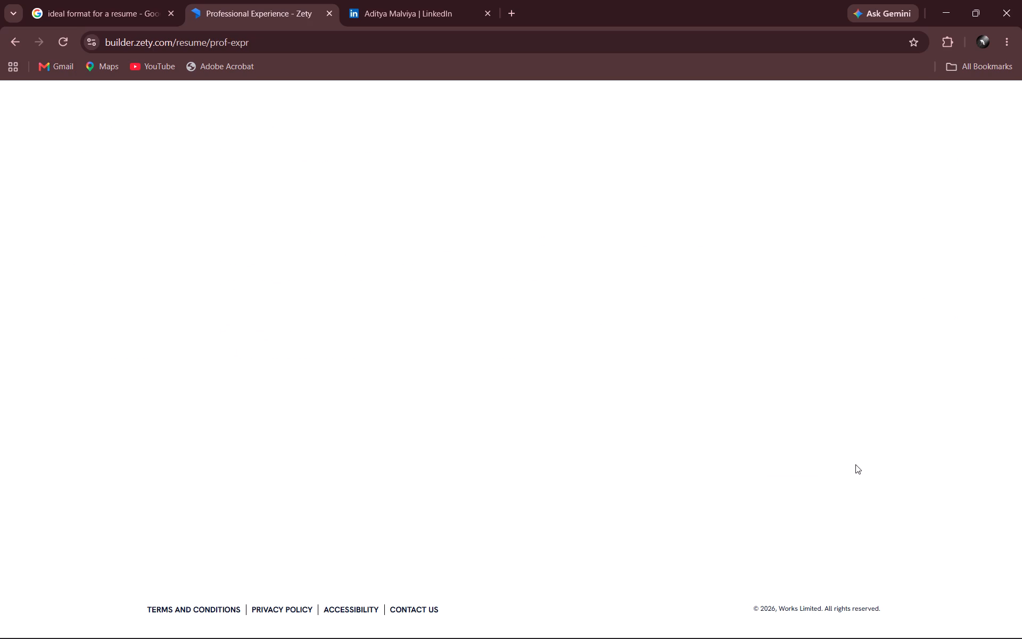
pyautogui.click(906, 497)
pyautogui.click(916, 519)
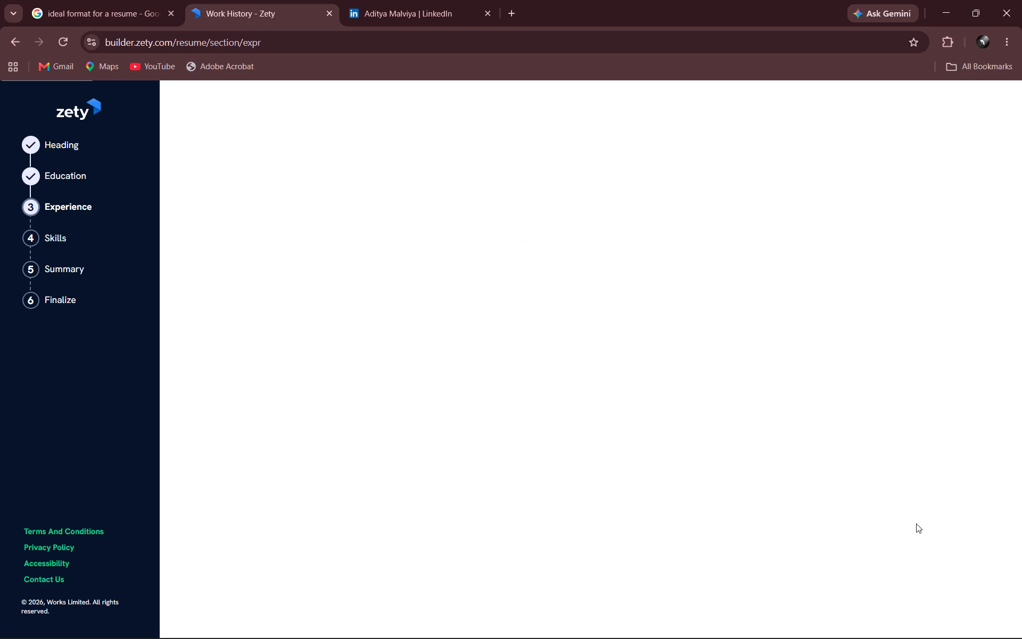
pyautogui.scroll(-4, 702, 408)
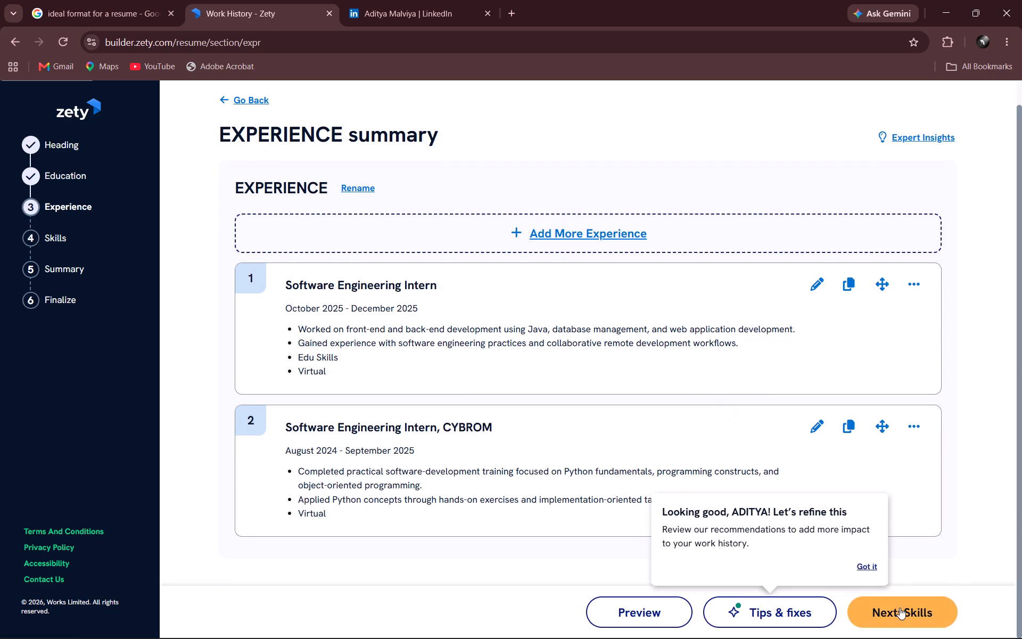
pyautogui.click(900, 608)
# Look over the suggested technical skills, leave the Technical Profile empty and continue to the additional skills.
pyautogui.click(923, 497)
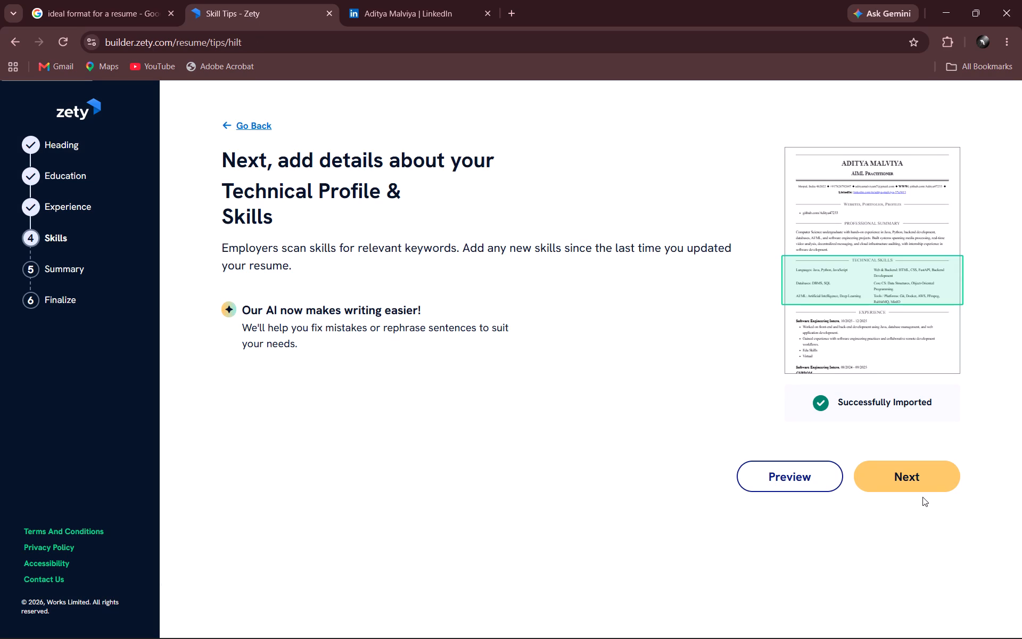
pyautogui.click(920, 495)
pyautogui.click(897, 478)
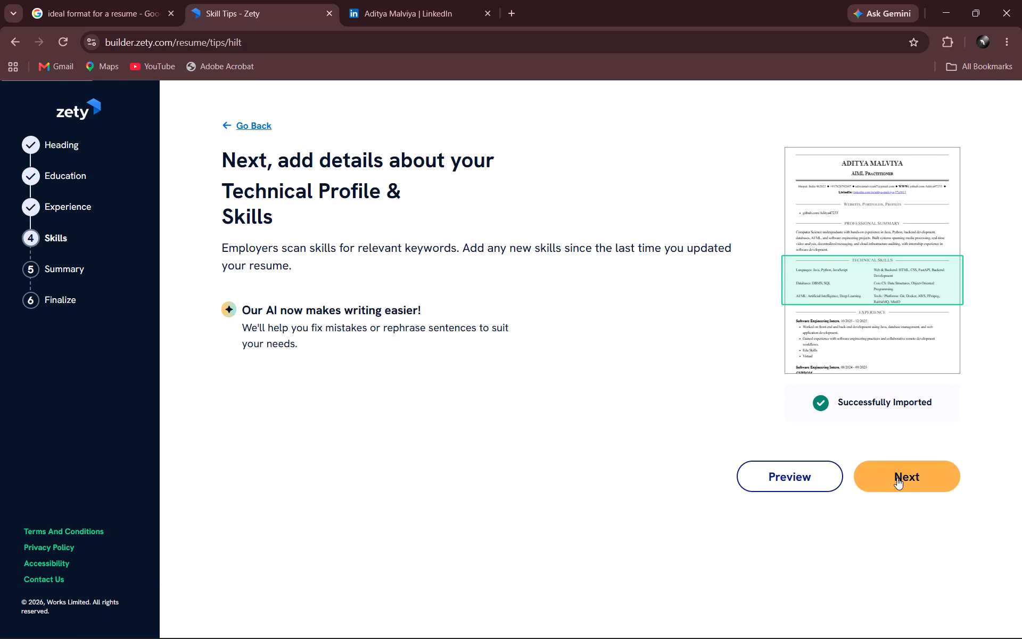
pyautogui.scroll(-2, 763, 412)
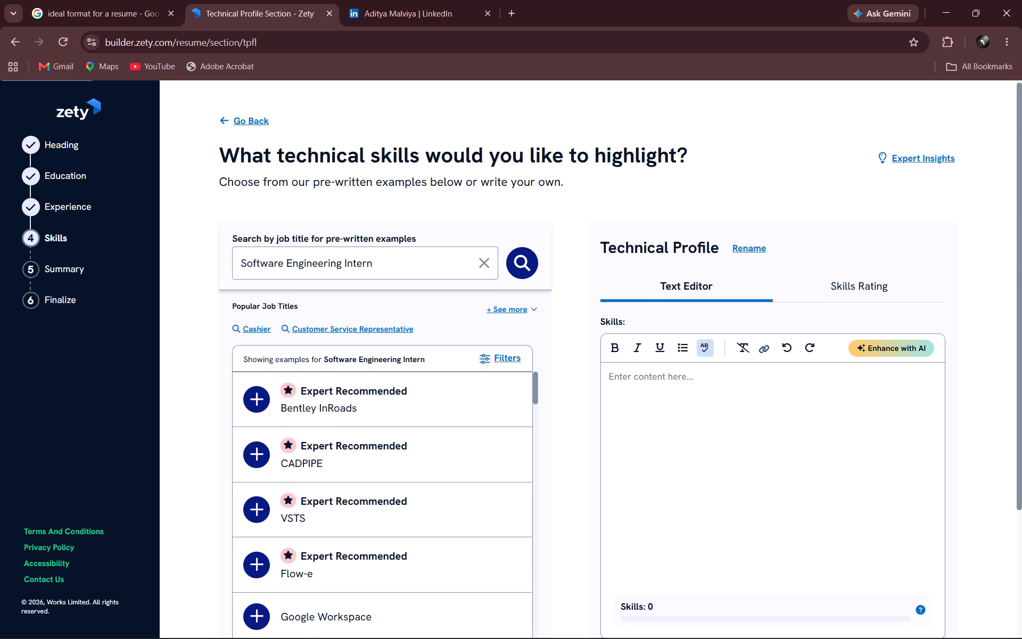
pyautogui.scroll(-1, 763, 412)
pyautogui.scroll(2, 883, 487)
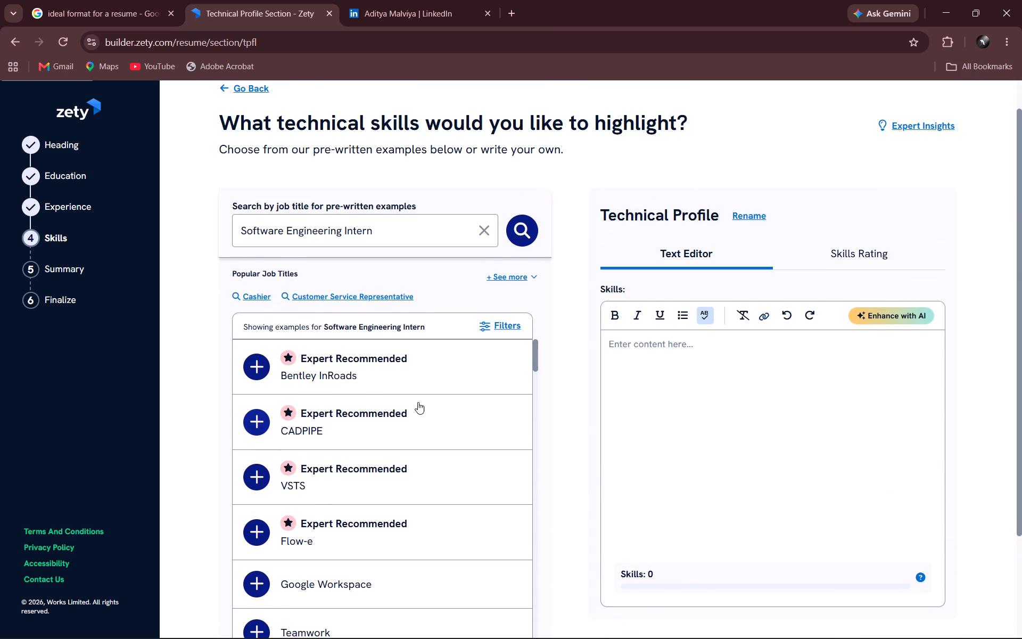
pyautogui.scroll(-1, 329, 379)
pyautogui.scroll(4, 329, 379)
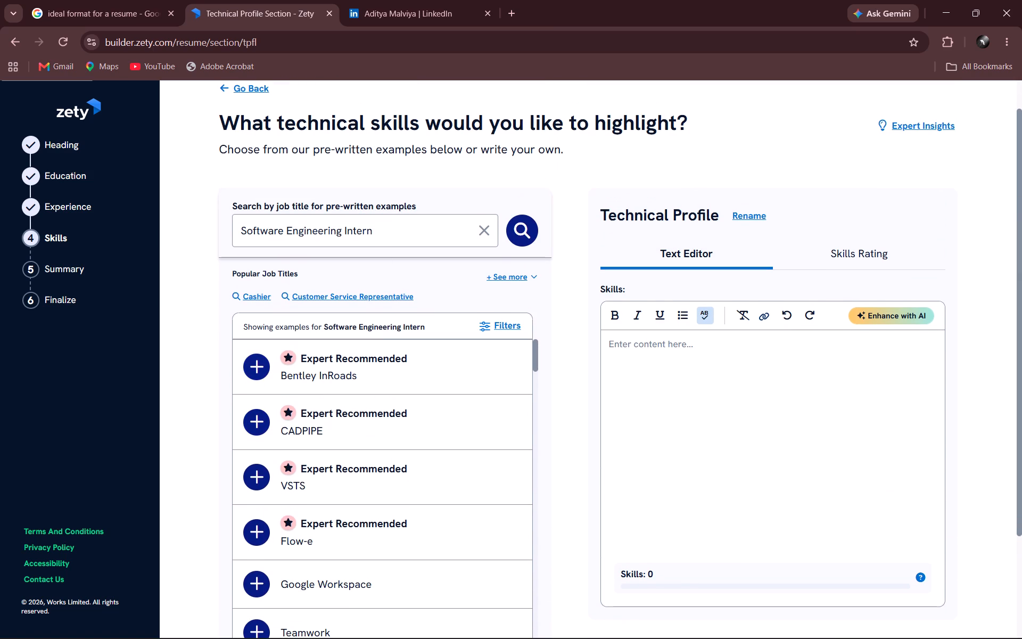
pyautogui.click(382, 239)
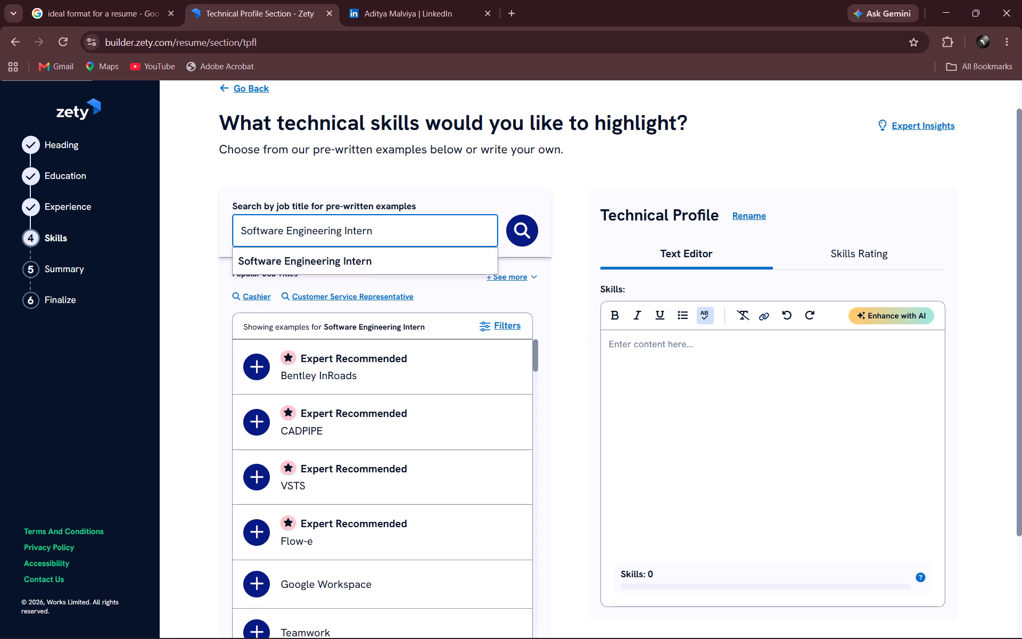
pyautogui.click(707, 424)
pyautogui.scroll(-4, 685, 396)
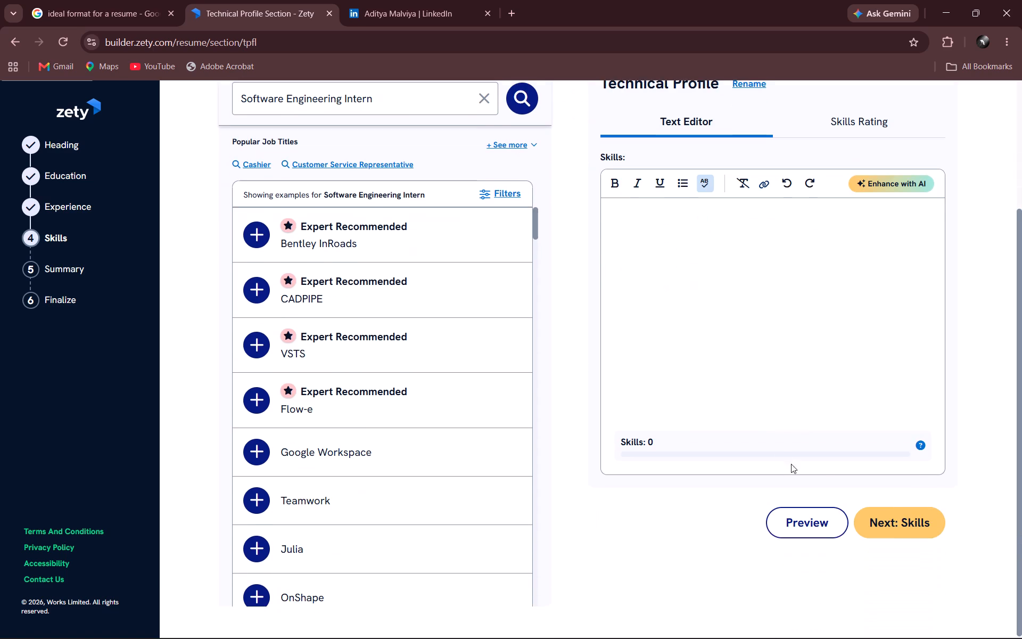
pyautogui.click(906, 504)
pyautogui.click(902, 514)
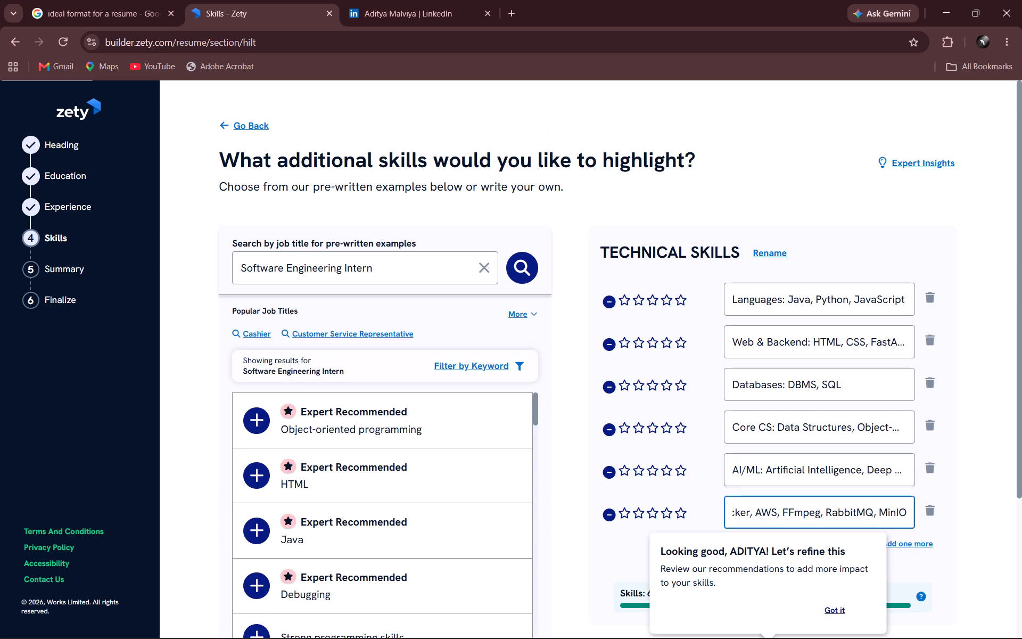
# Keep the imported technical skills unrated and continue to the Professional Summary.
pyautogui.scroll(-3, 793, 435)
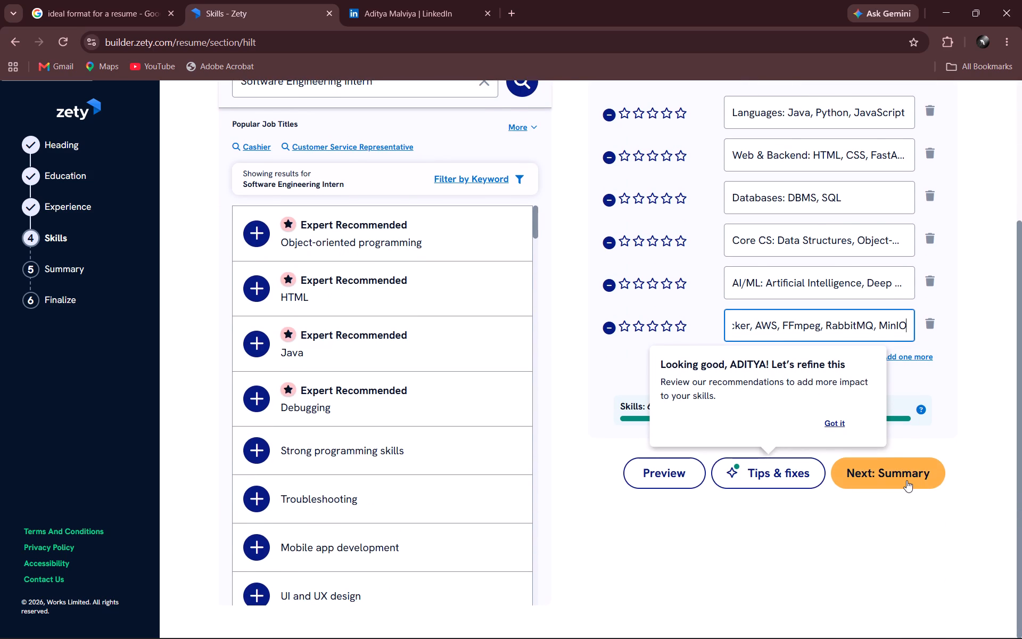
pyautogui.click(906, 480)
pyautogui.click(905, 480)
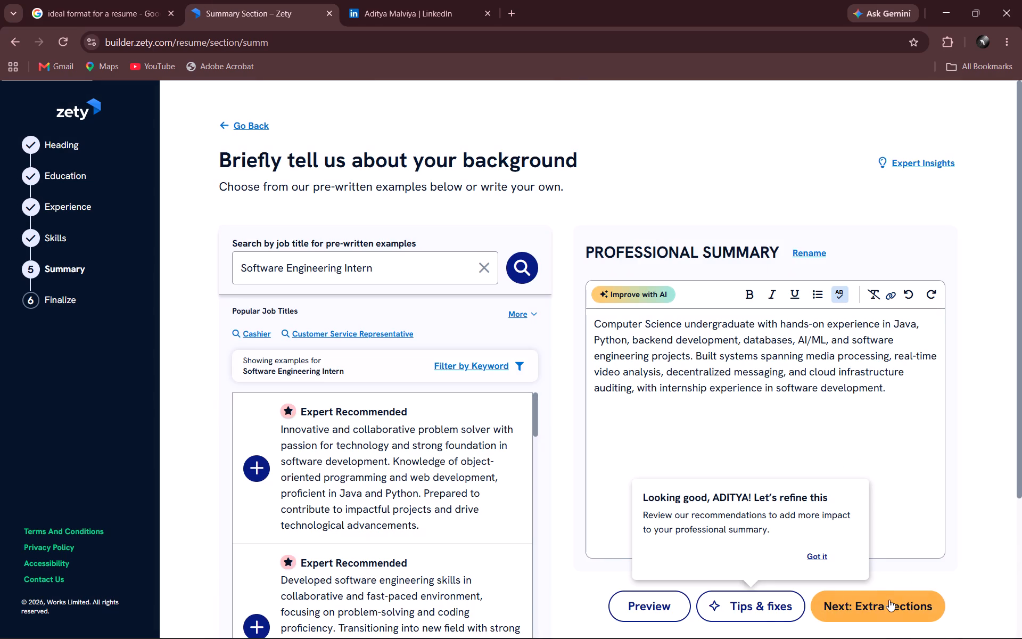
# Preview the full resume in the current template, check all sections from the heading down to Projects, and close the preview.
pyautogui.click(663, 609)
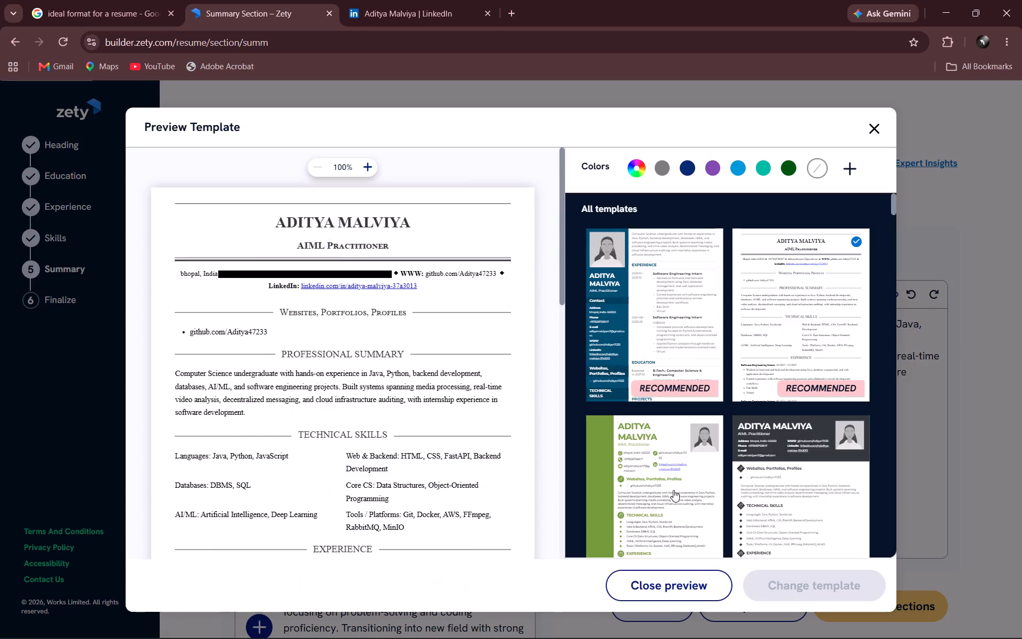
pyautogui.scroll(-1, 431, 373)
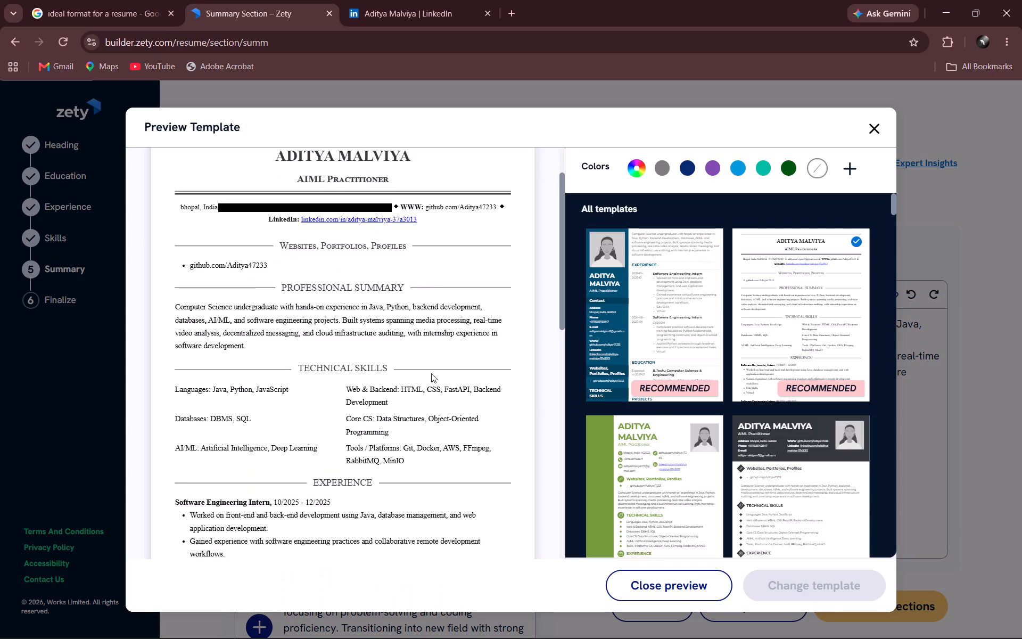
pyautogui.scroll(-1, 431, 373)
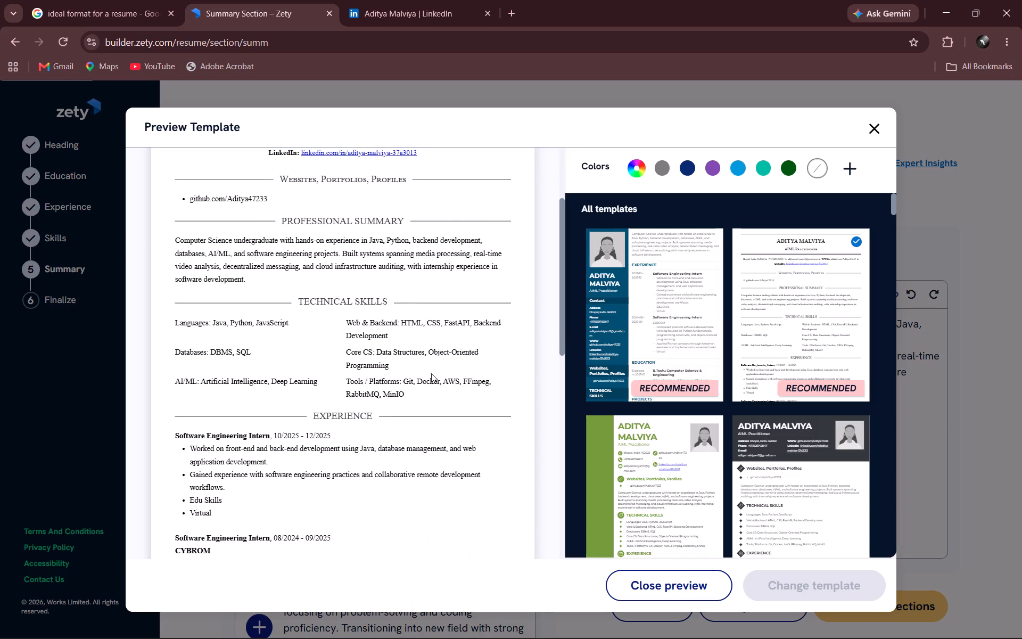
pyautogui.scroll(-4, 431, 373)
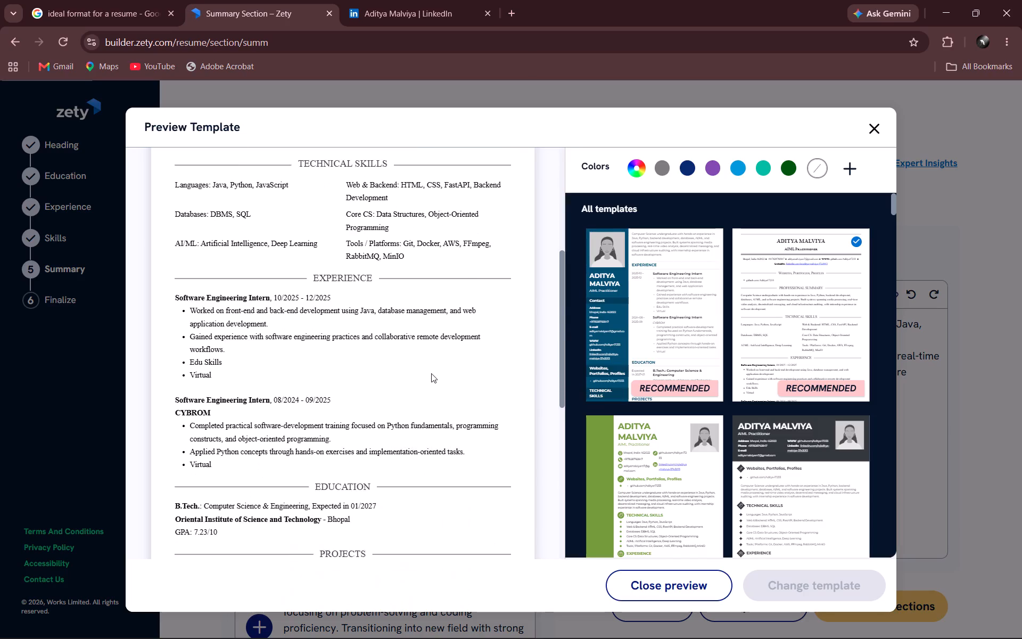
pyautogui.scroll(-7, 431, 373)
pyautogui.scroll(2, 431, 373)
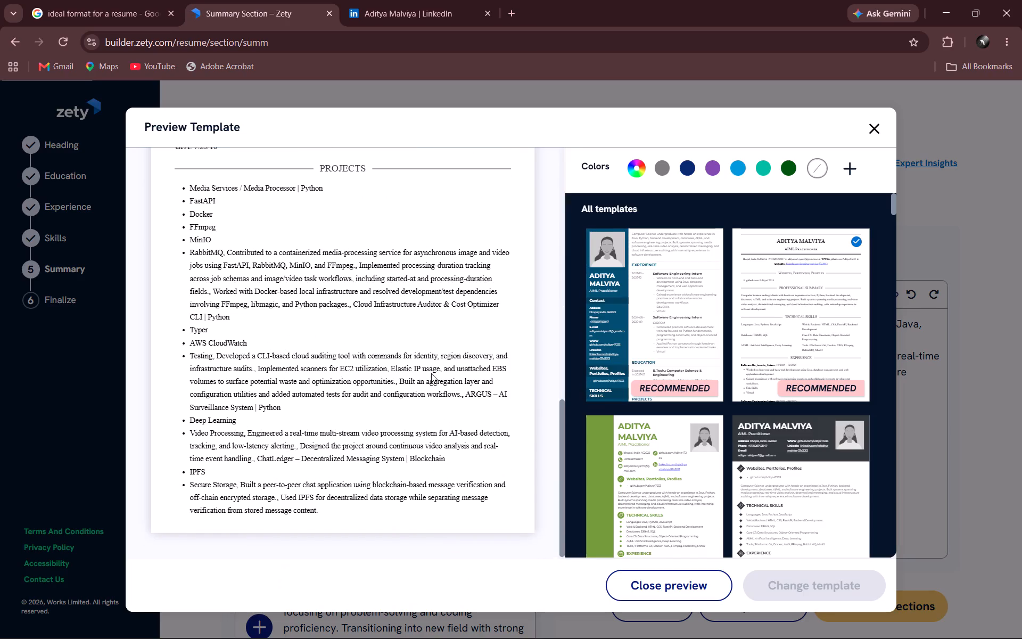
pyautogui.scroll(1, 431, 373)
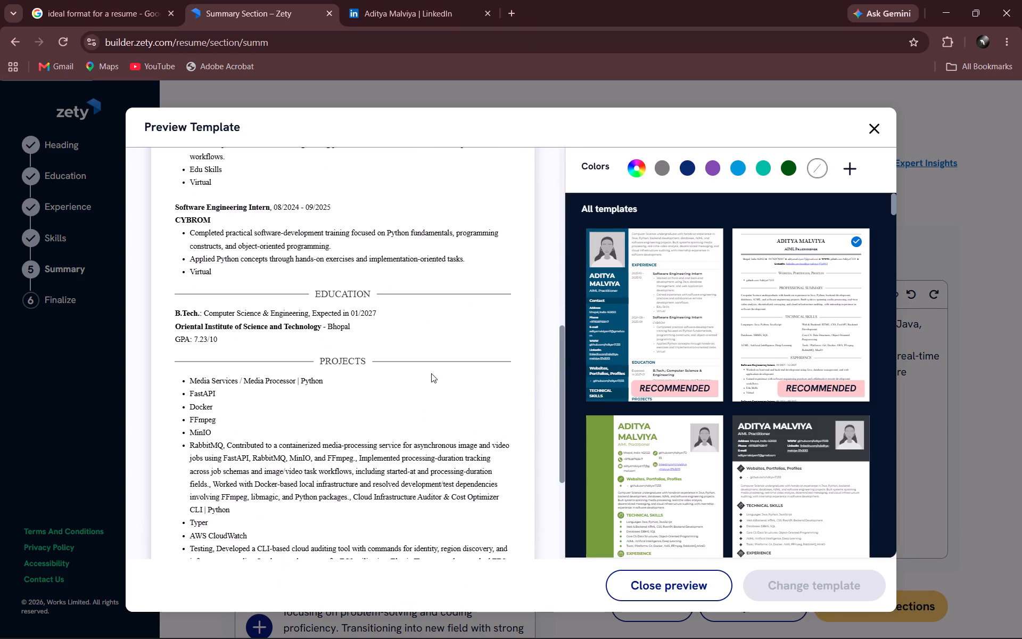
pyautogui.scroll(-2, 431, 373)
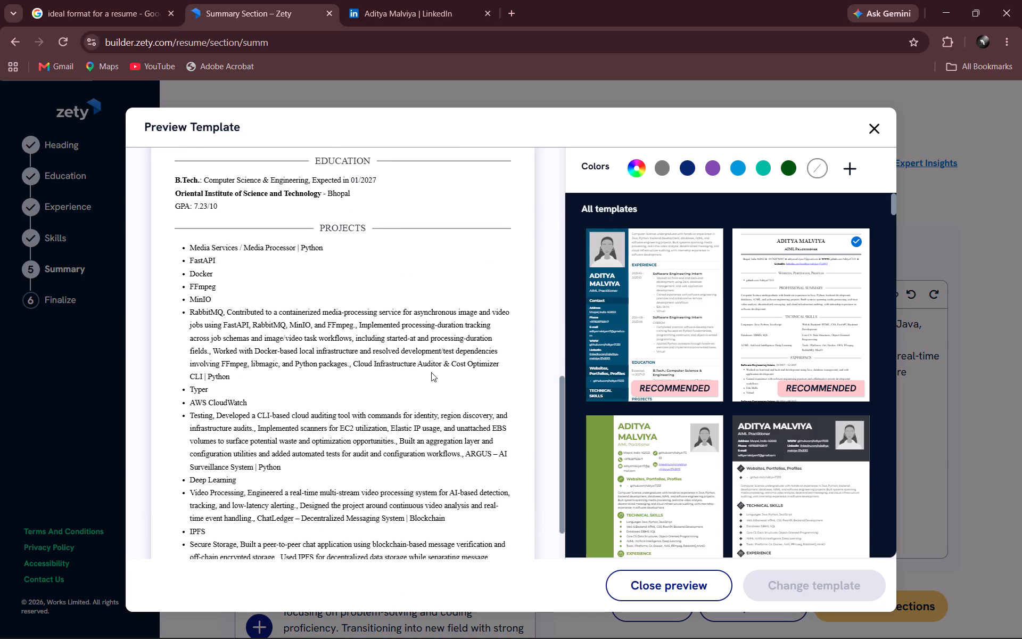
pyautogui.scroll(9, 431, 372)
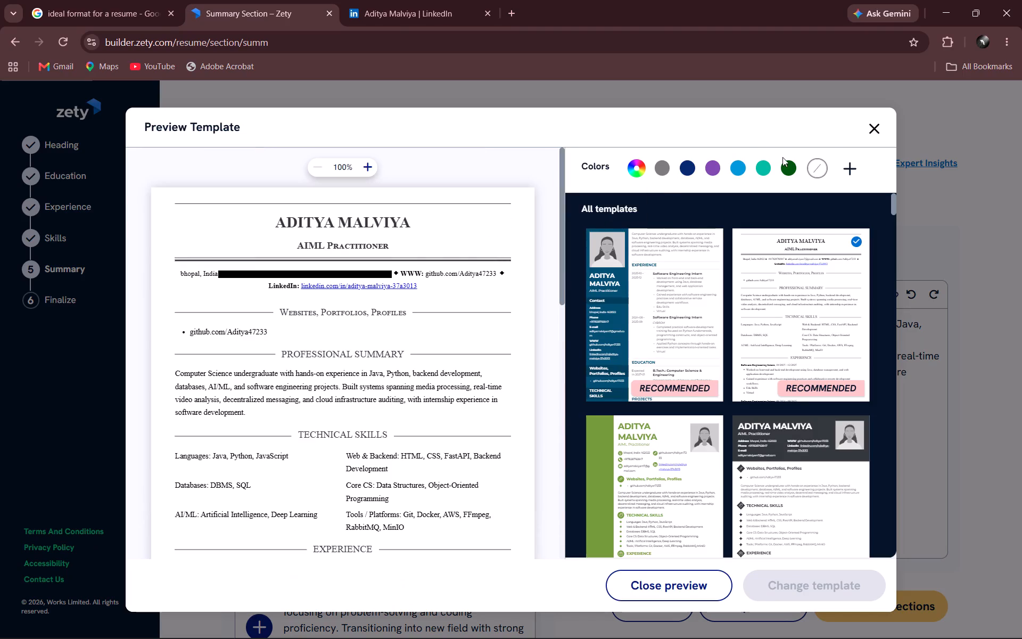
pyautogui.click(867, 130)
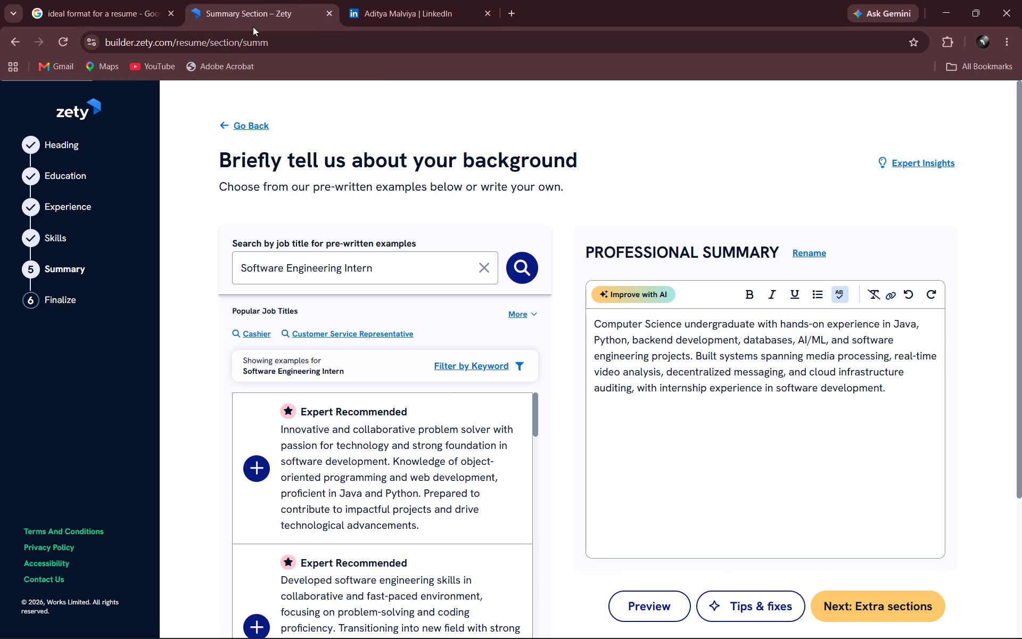
# Return from the Summary section through the earlier pages to the Education introduction.
pyautogui.click(16, 46)
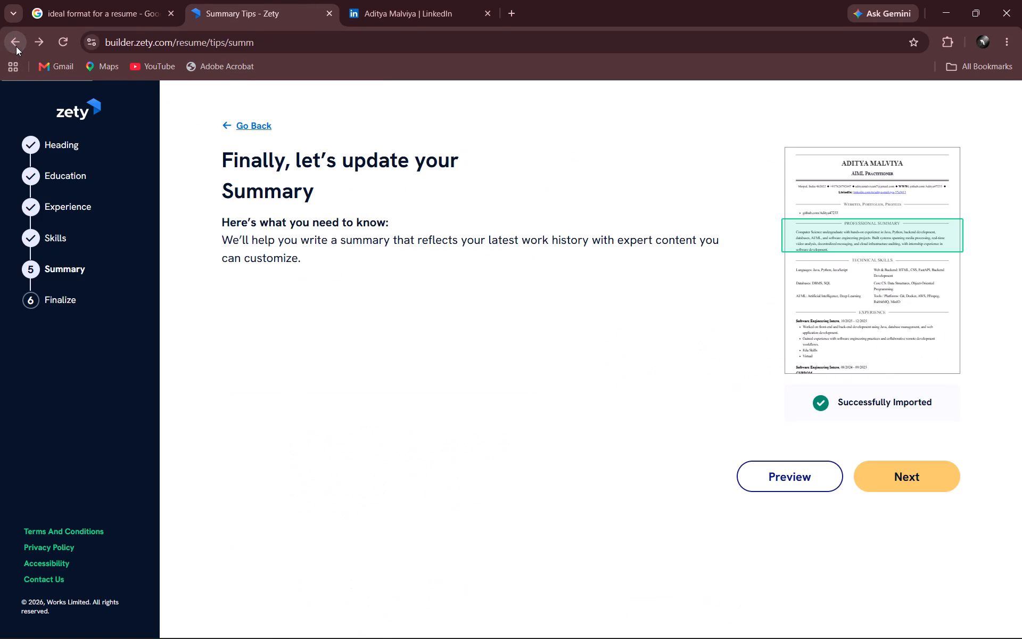
pyautogui.click(16, 46)
pyautogui.doubleClick(16, 46)
pyautogui.tripleClick(16, 46)
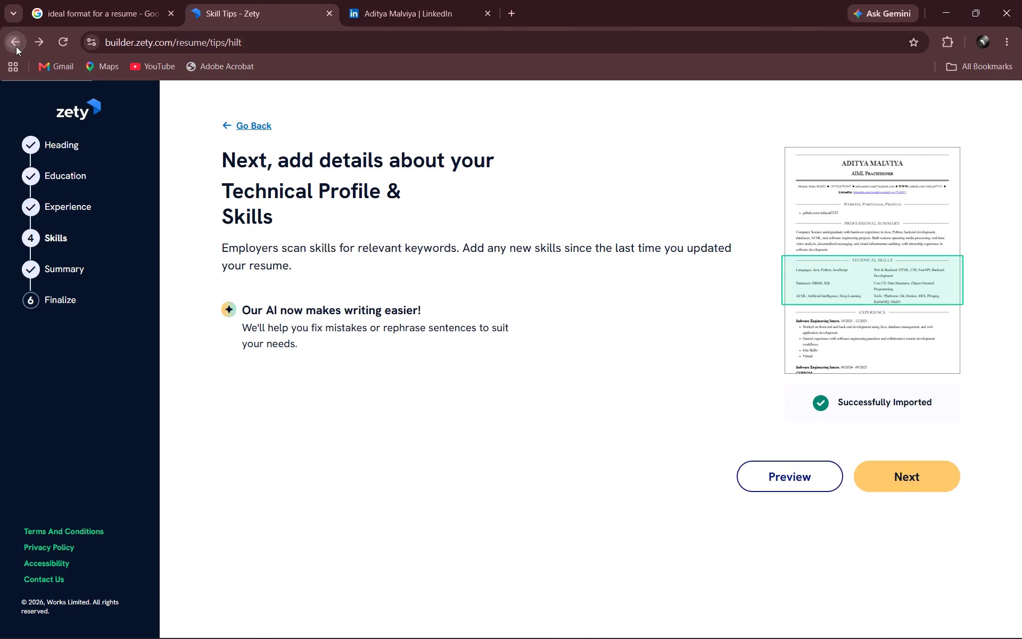
pyautogui.tripleClick(16, 46)
pyautogui.doubleClick(16, 46)
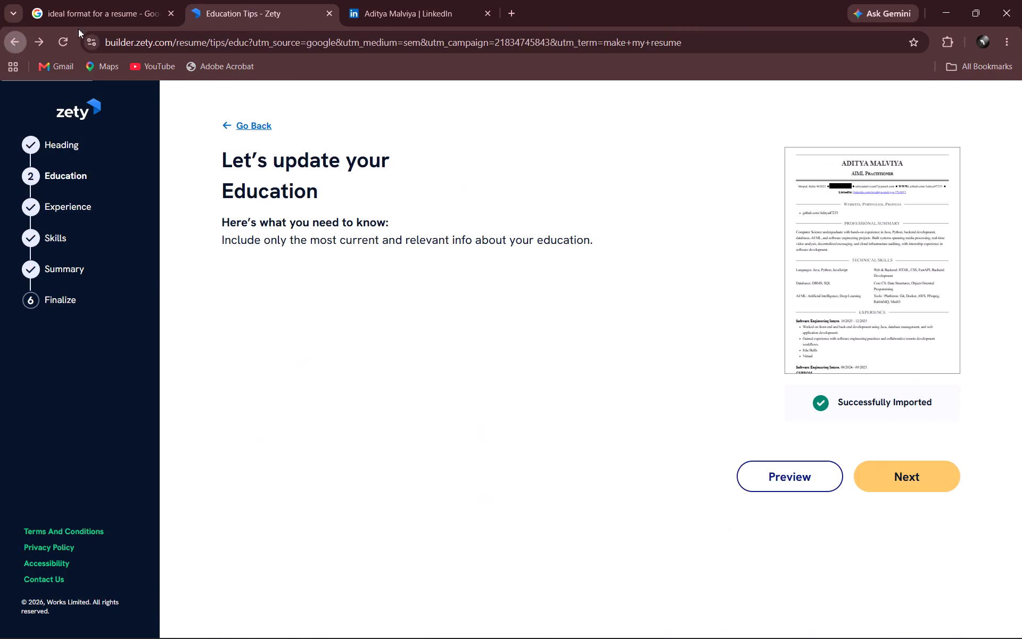
# Close the Zety builder, leaving the site without saving, and return to the resume format image results.
pyautogui.click(380, 8)
pyautogui.click(330, 11)
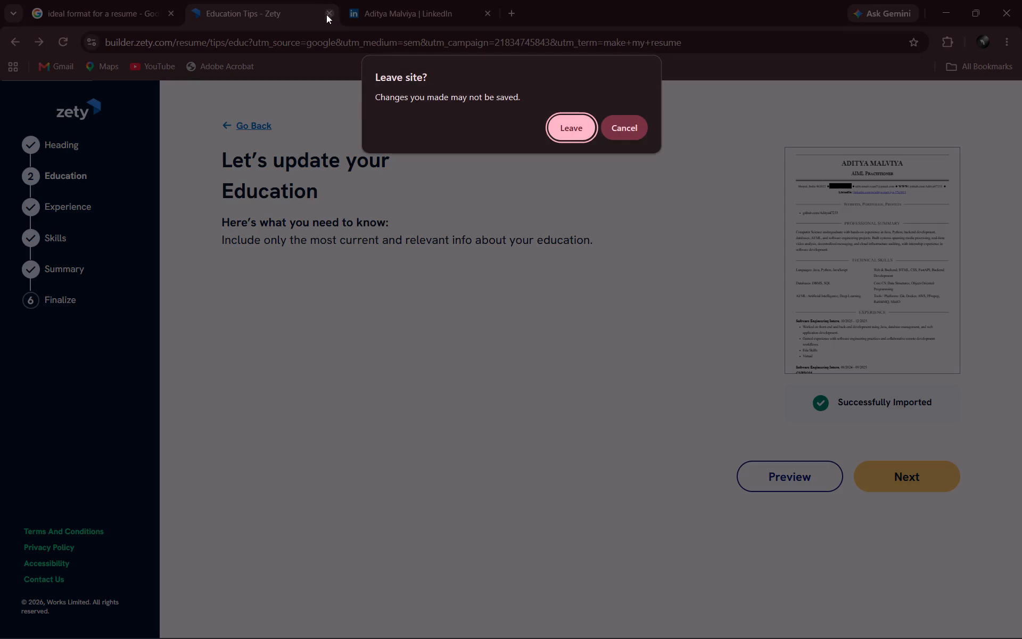
pyautogui.click(589, 132)
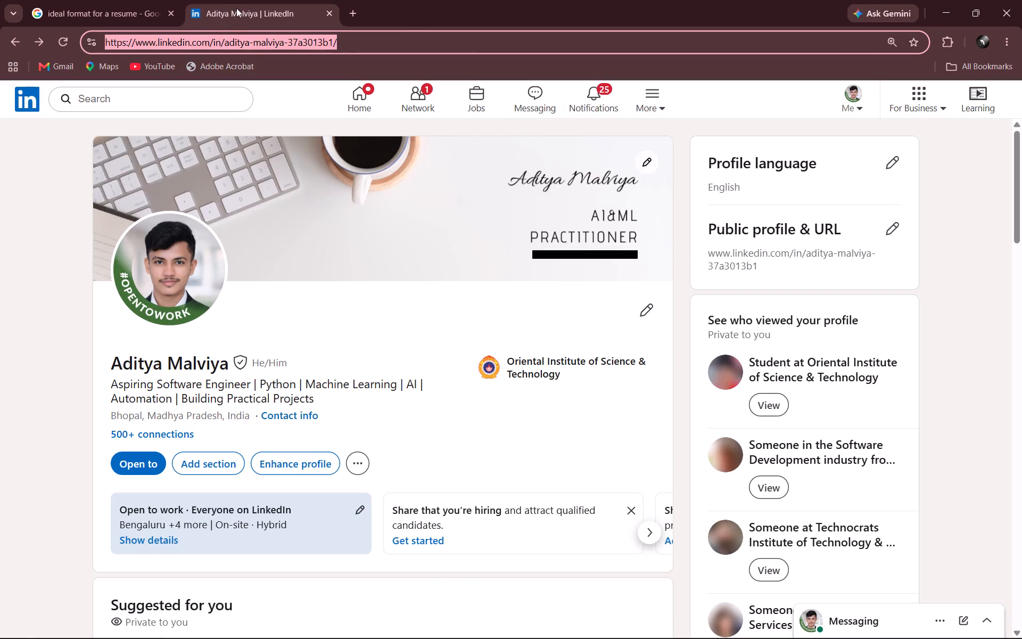
pyautogui.click(236, 8)
pyautogui.click(115, 9)
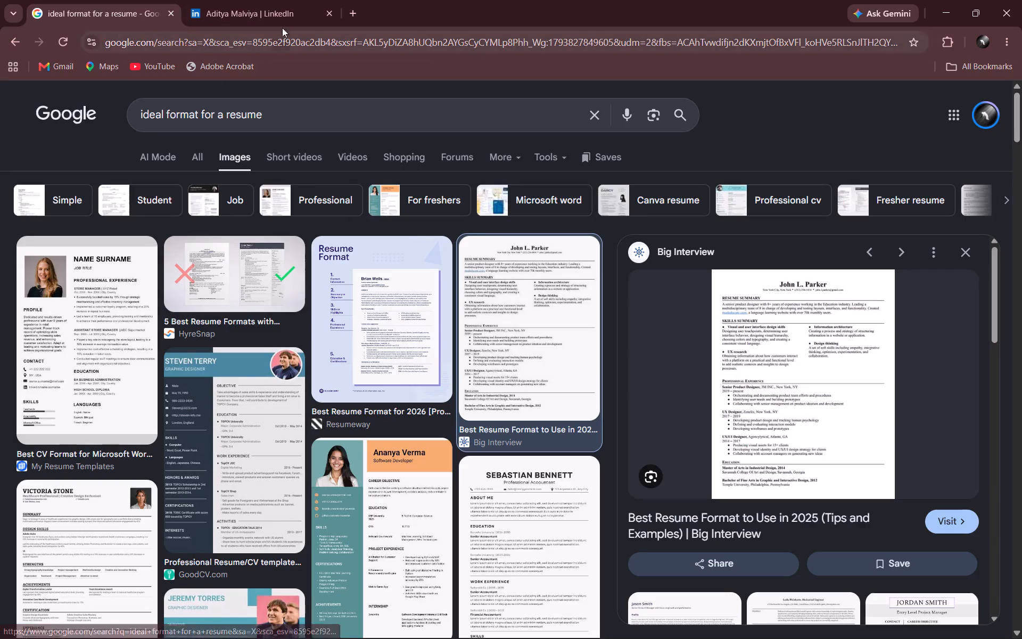
# Search the web for "make resume for free" in a new tab and open Resume-Now's Make Resume For Free result.
pyautogui.click(350, 13)
pyautogui.click(380, 42)
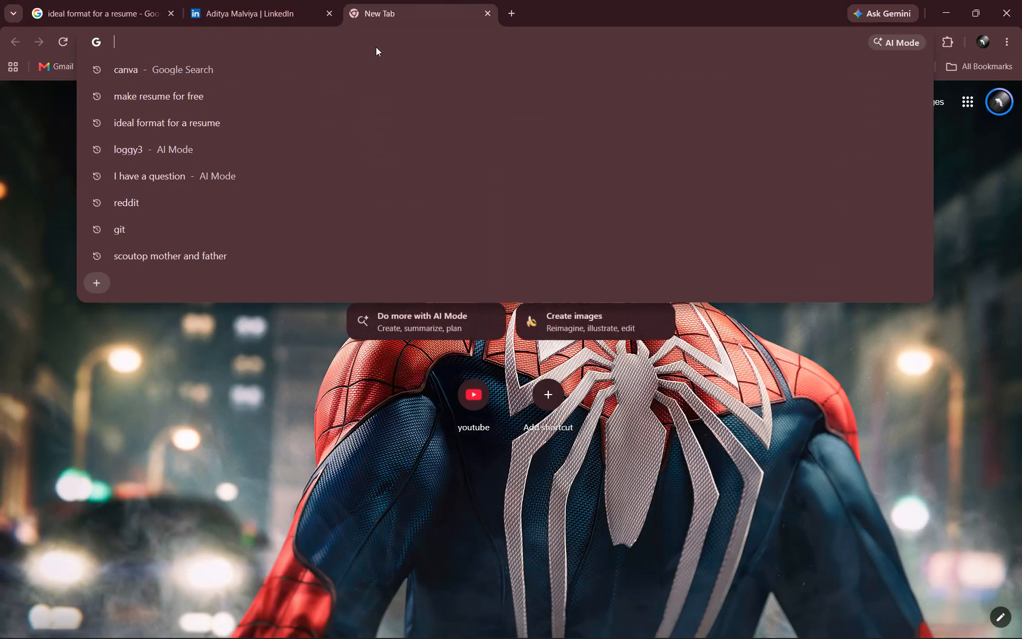
pyautogui.write('make seu')
pyautogui.press('BackSpace')
pyautogui.press('BackSpace')
pyautogui.press('BackSpace')
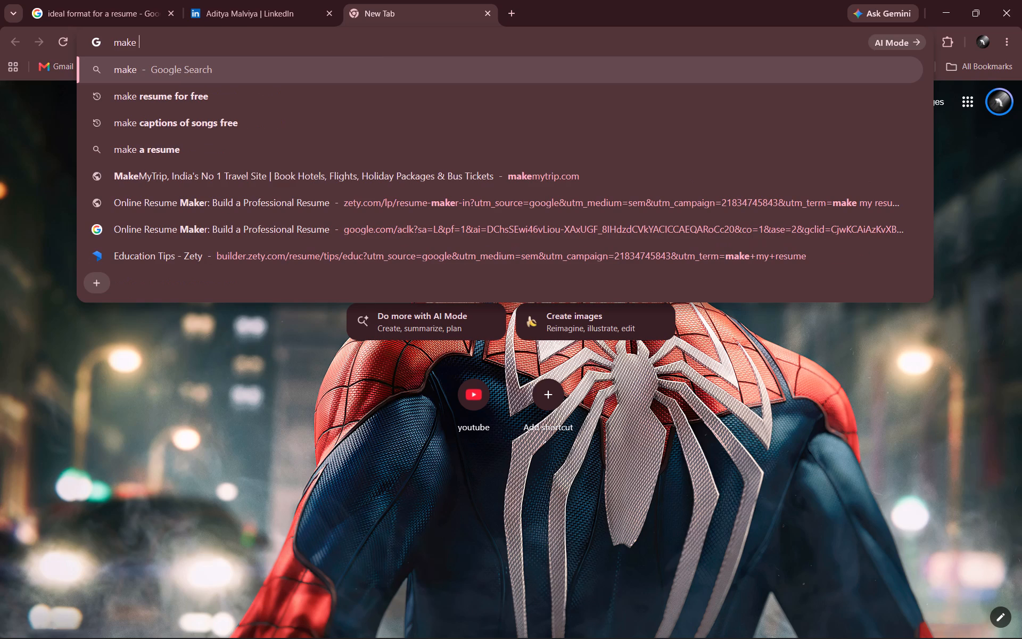
pyautogui.write('res')
pyautogui.write('ume')
pyautogui.press('Return')
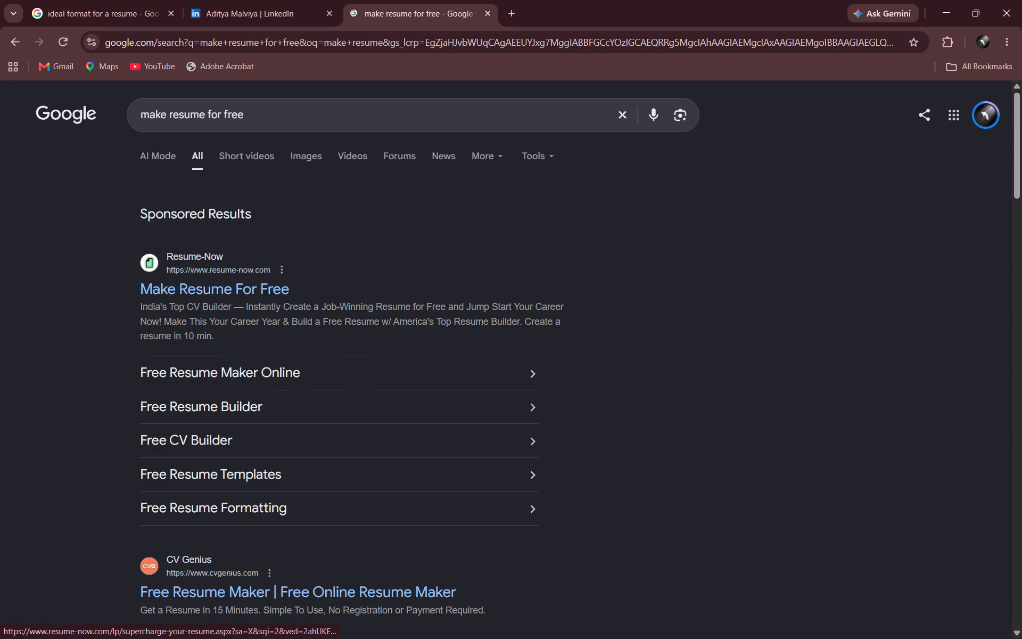
pyautogui.click(256, 291)
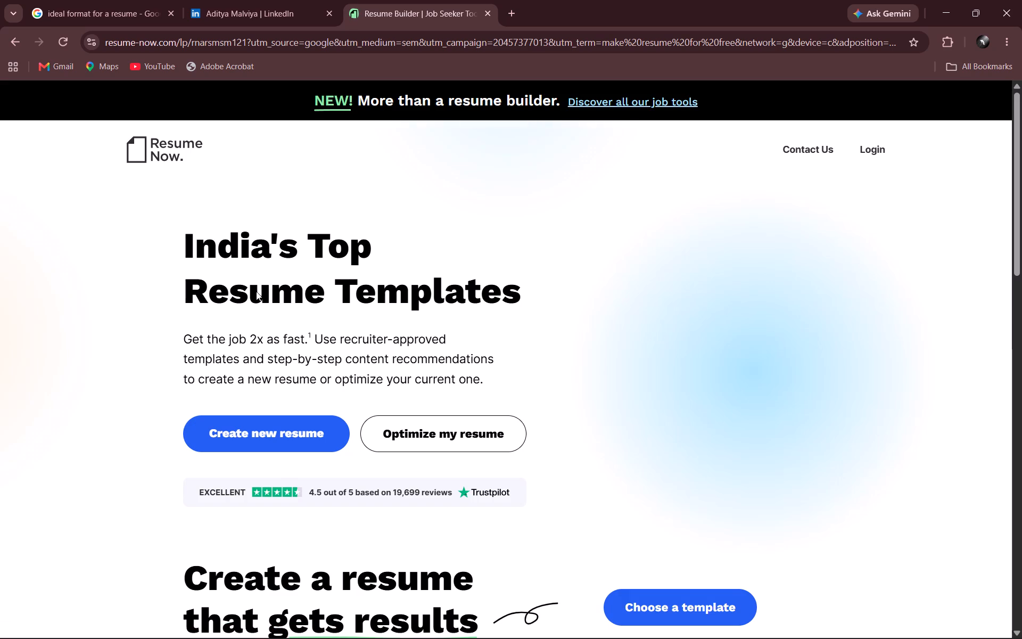
# Choose to optimize an existing resume on Resume-Now and upload the Resume_Updated-3 PDF from the Mobile Devices folder.
pyautogui.click(471, 429)
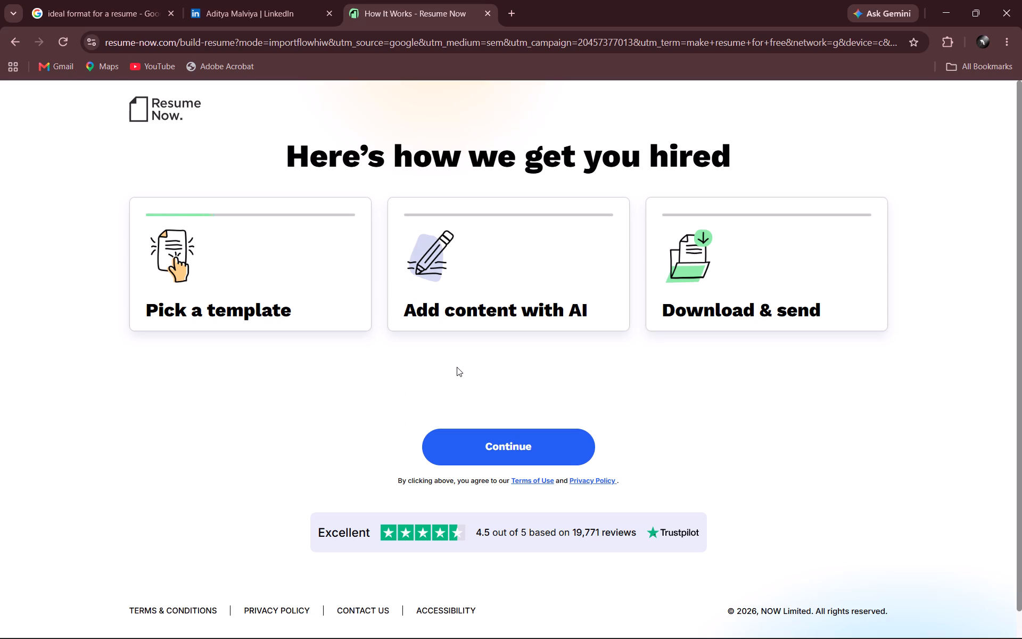
pyautogui.click(312, 271)
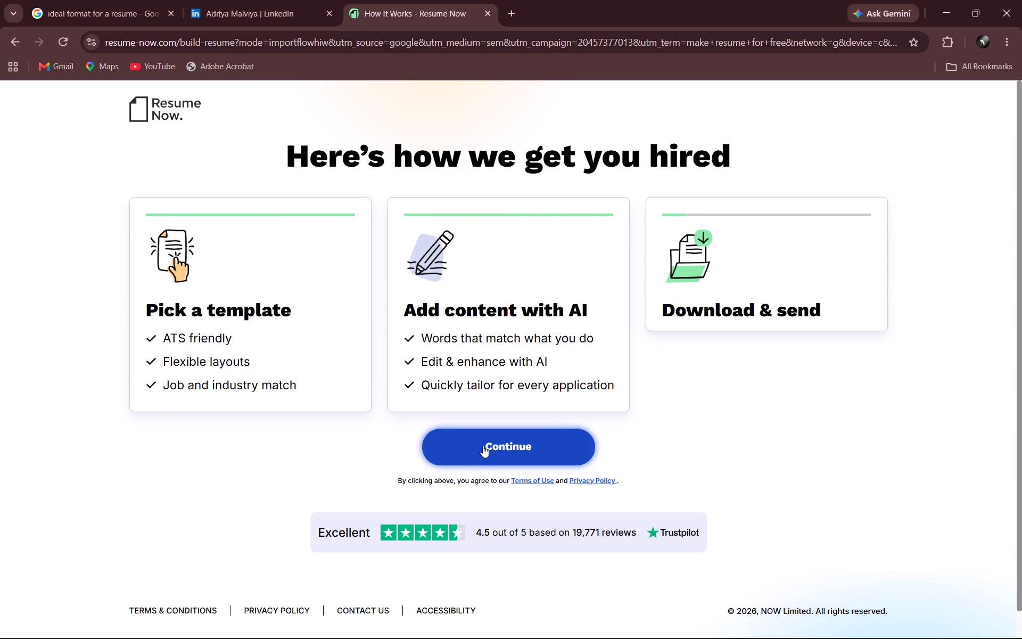
pyautogui.click(487, 444)
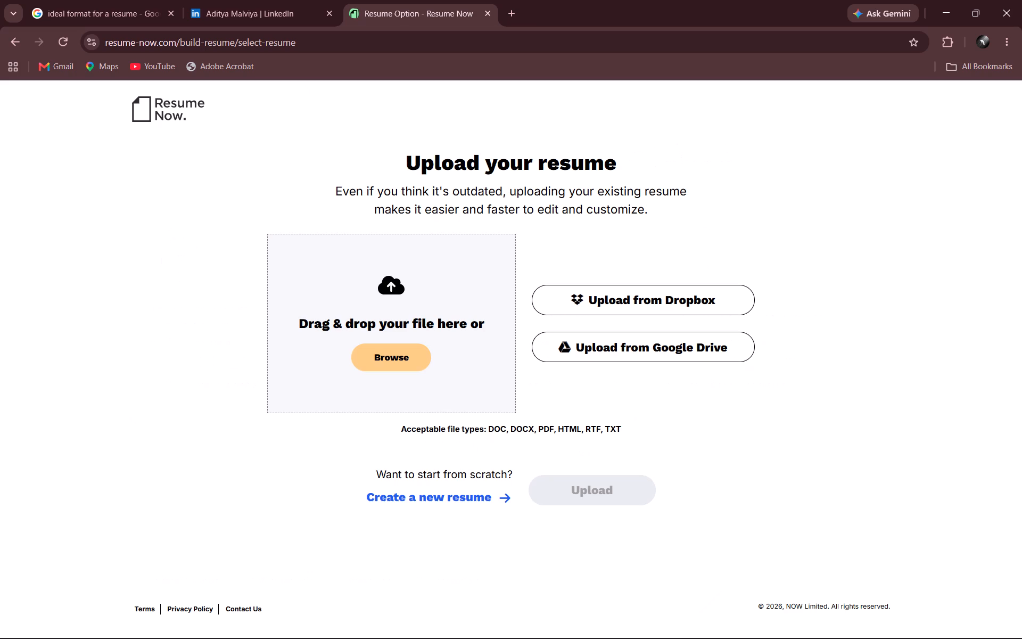
pyautogui.click(400, 359)
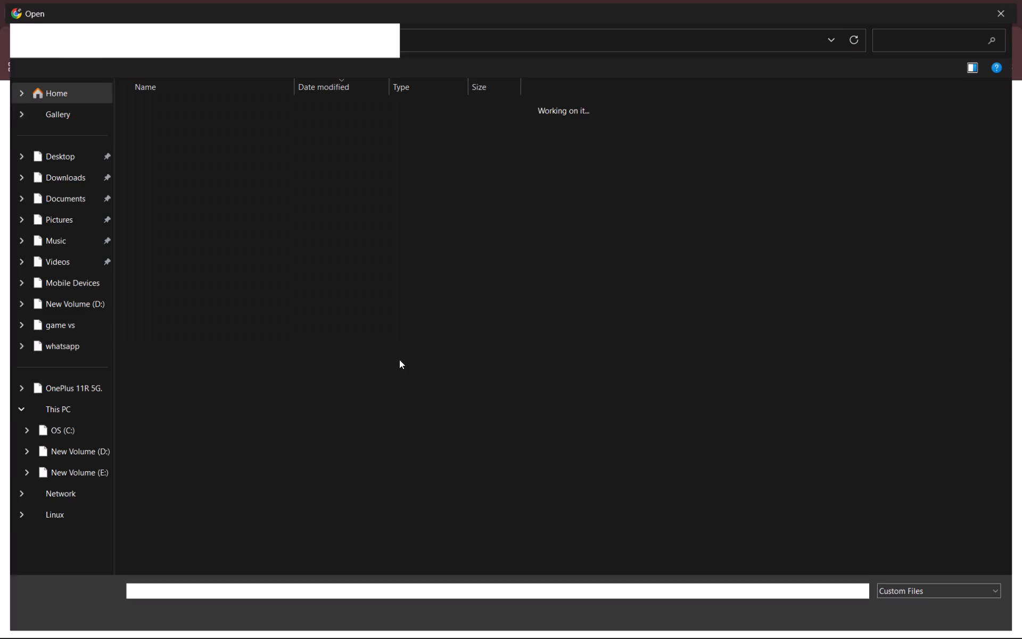
pyautogui.click(258, 203)
pyautogui.click(258, 198)
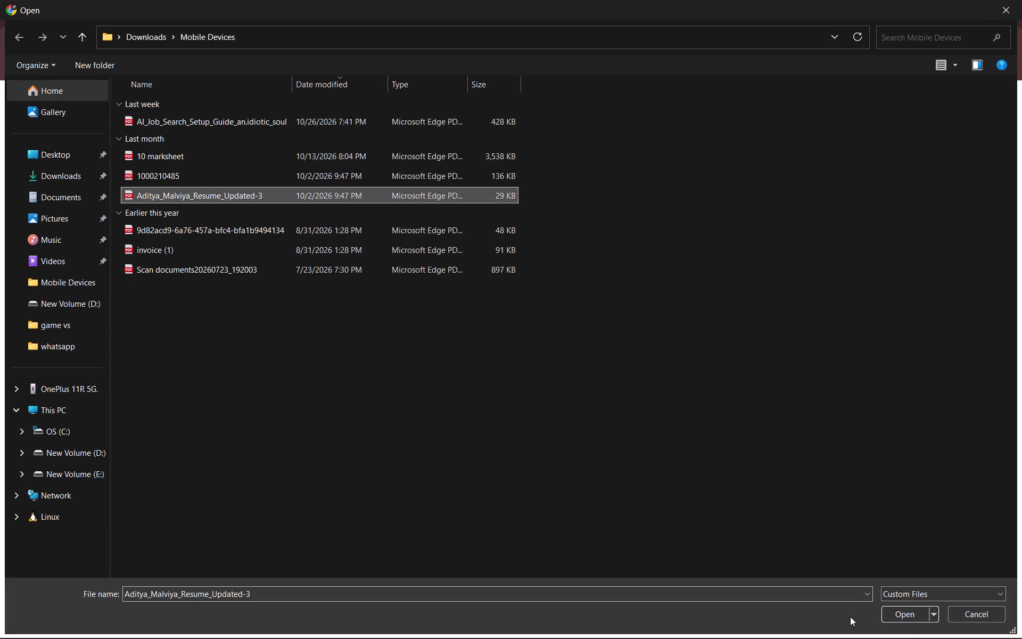
pyautogui.click(909, 624)
pyautogui.click(894, 614)
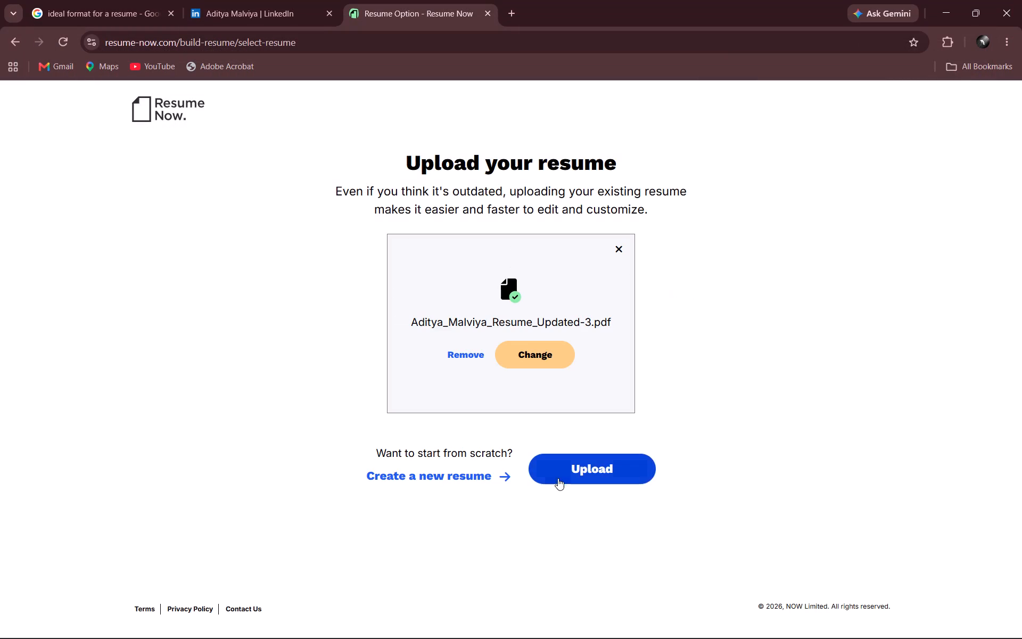
pyautogui.click(566, 476)
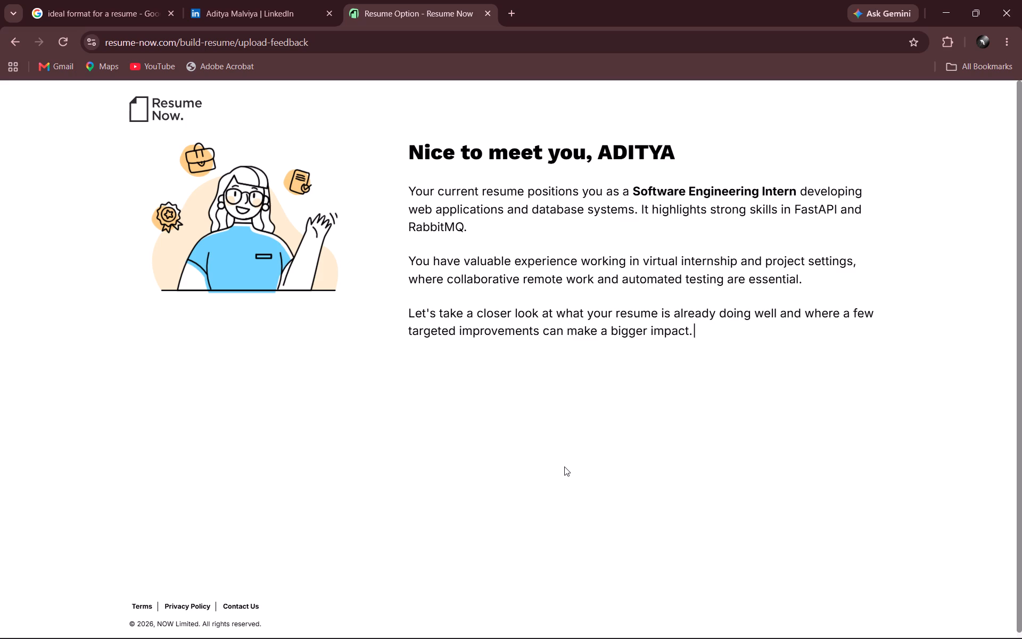
# Continue past the resume feedback and answer the template questions with a white accent color, no photo and one column.
pyautogui.click(488, 396)
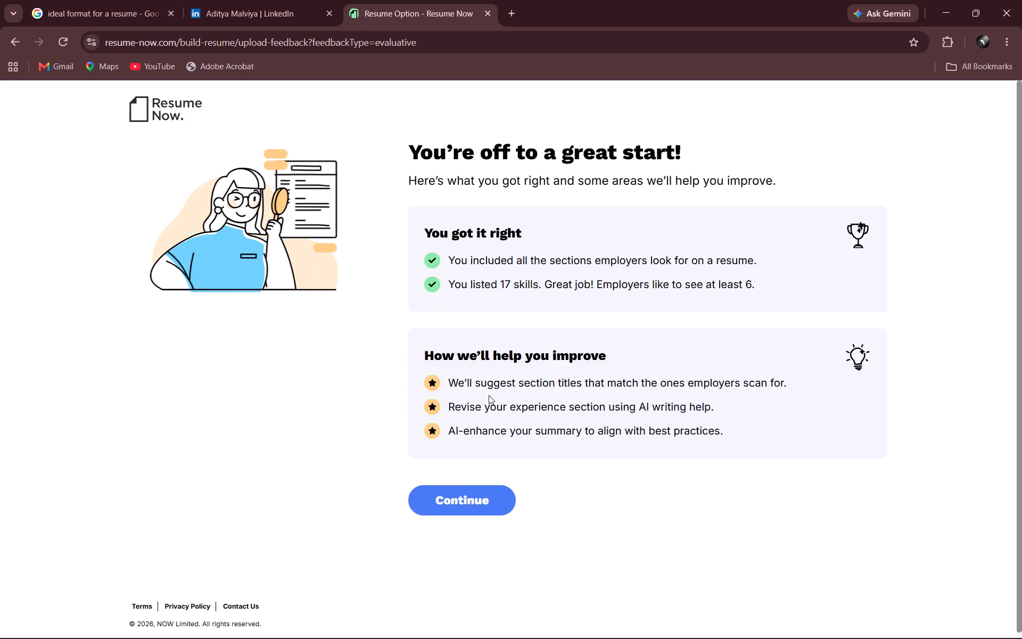
pyautogui.click(496, 500)
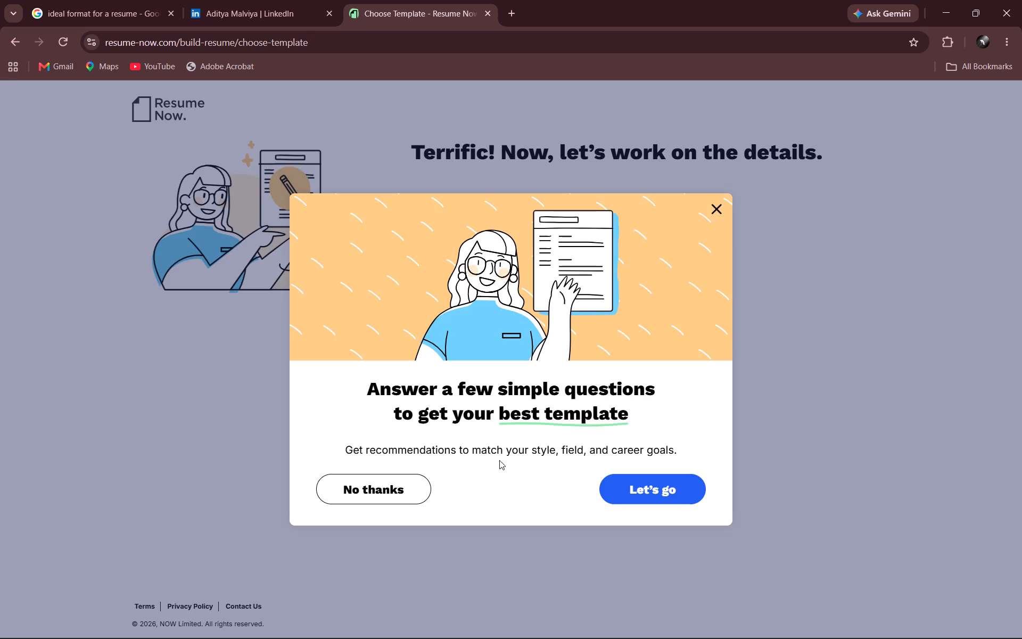
pyautogui.click(648, 488)
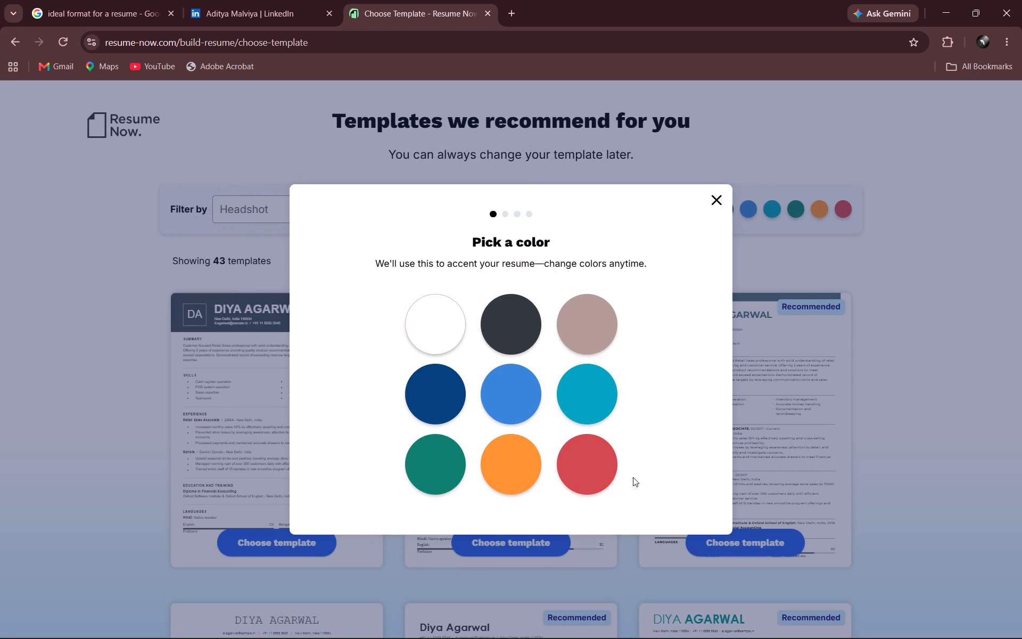
pyautogui.click(451, 335)
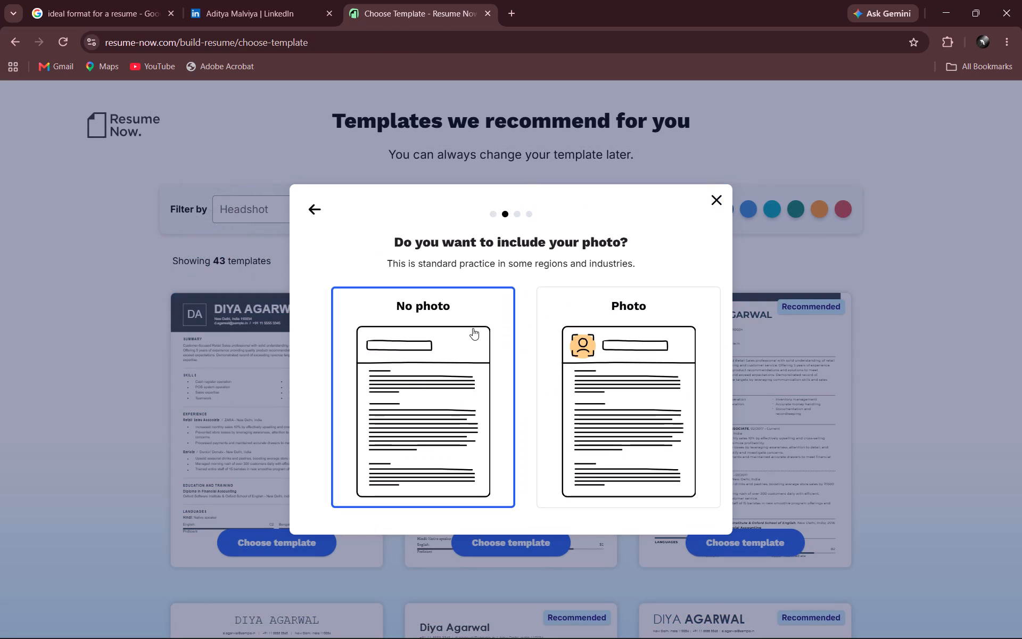
pyautogui.click(591, 351)
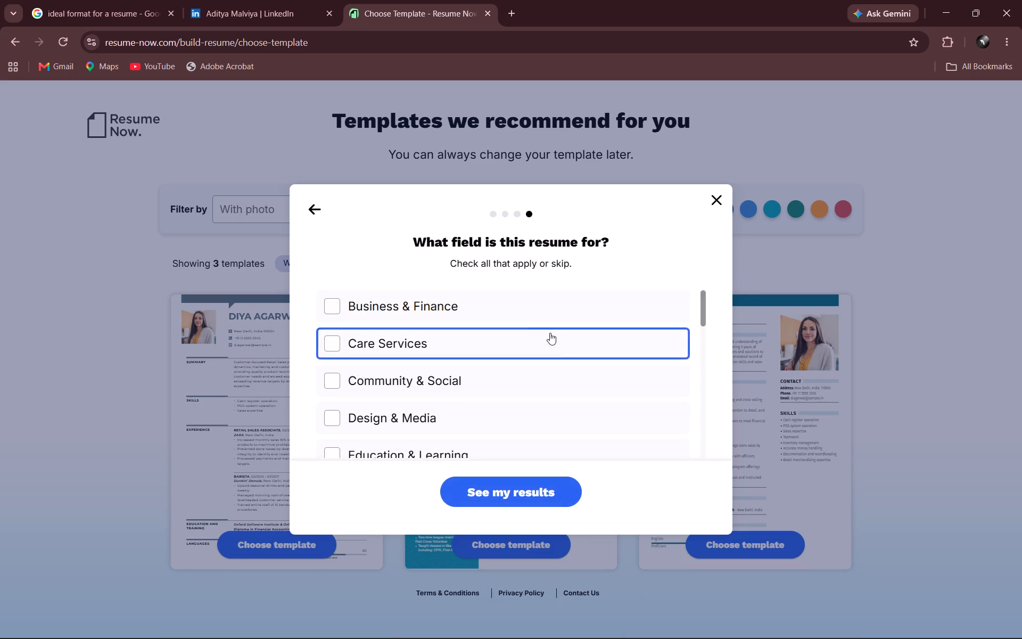
pyautogui.click(322, 211)
pyautogui.click(414, 359)
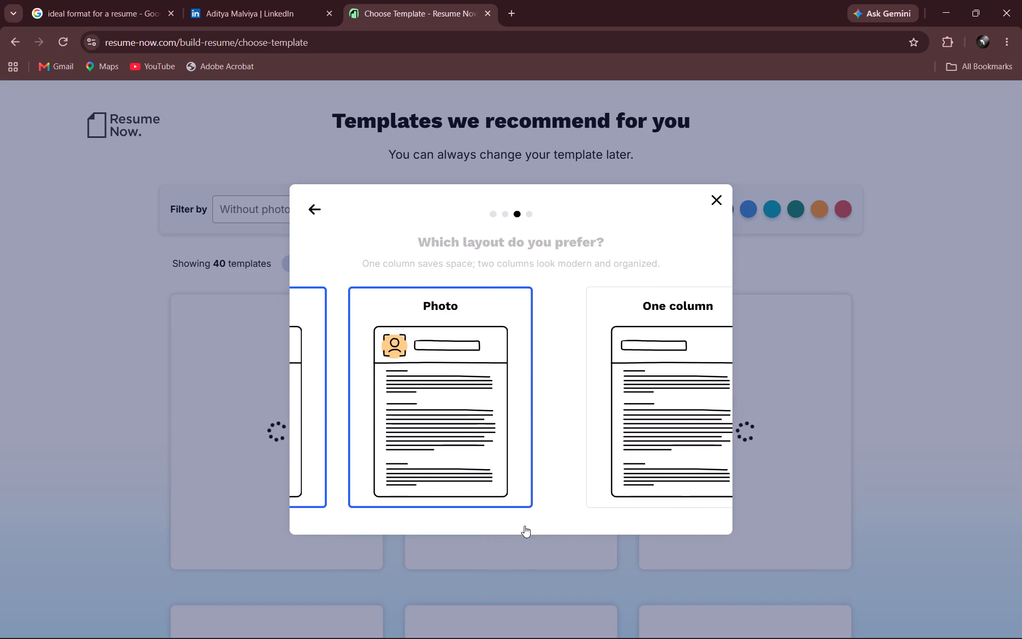
pyautogui.click(426, 431)
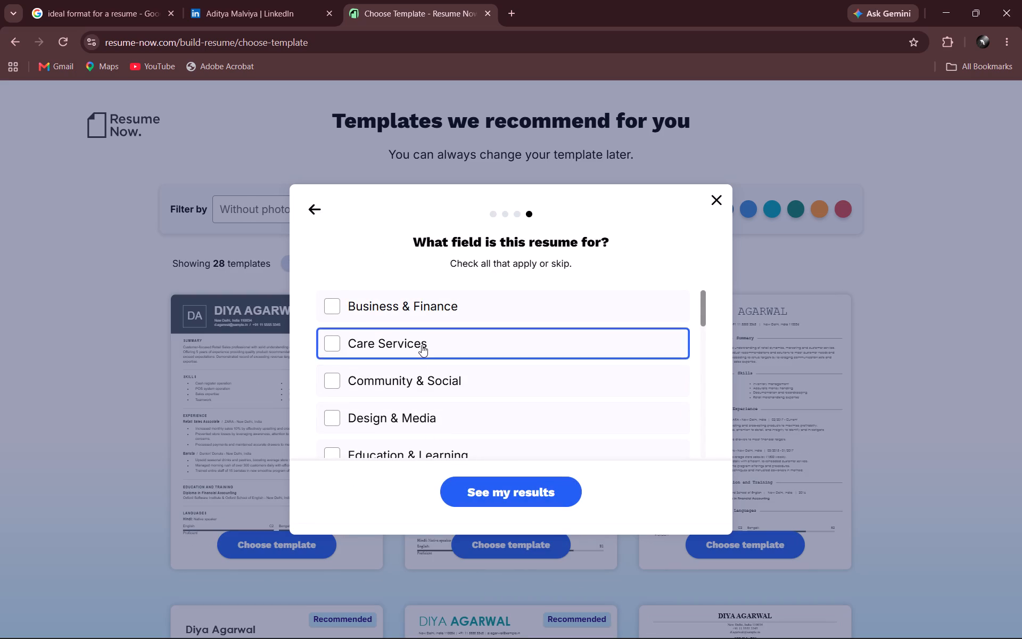
# Look through the list of fields and mark Tech & Data Science as the resume's field.
pyautogui.scroll(-5, 425, 347)
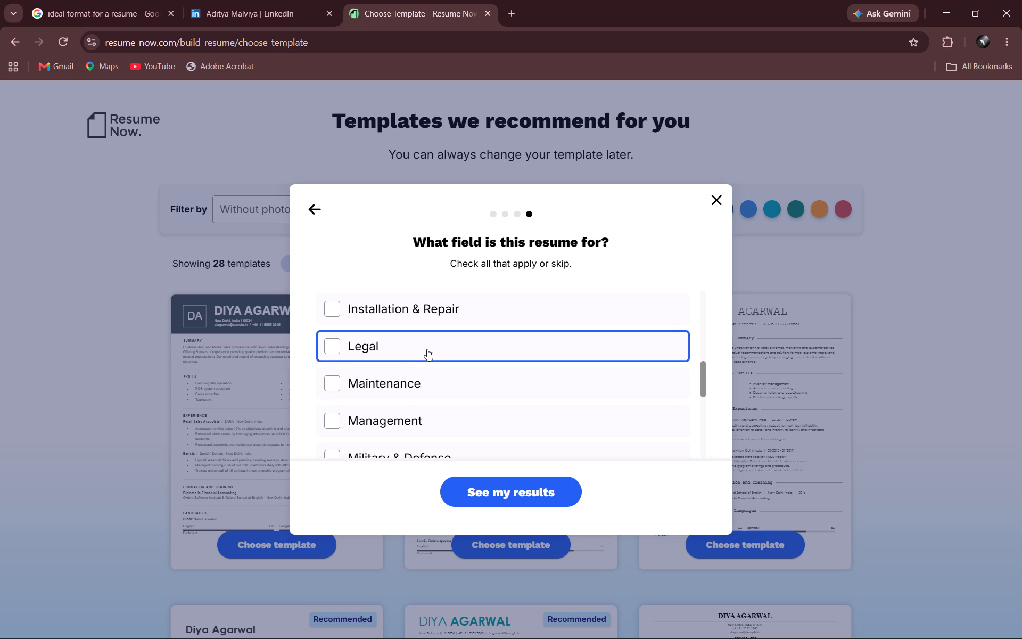
pyautogui.scroll(-11, 427, 349)
pyautogui.scroll(8, 428, 350)
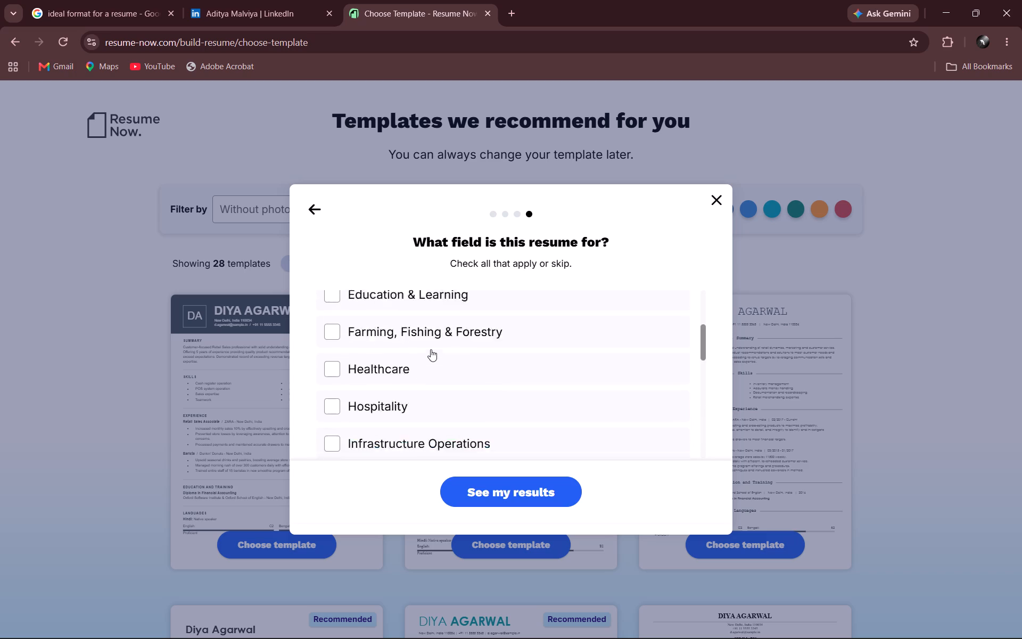
pyautogui.scroll(3, 431, 349)
pyautogui.scroll(-2, 431, 349)
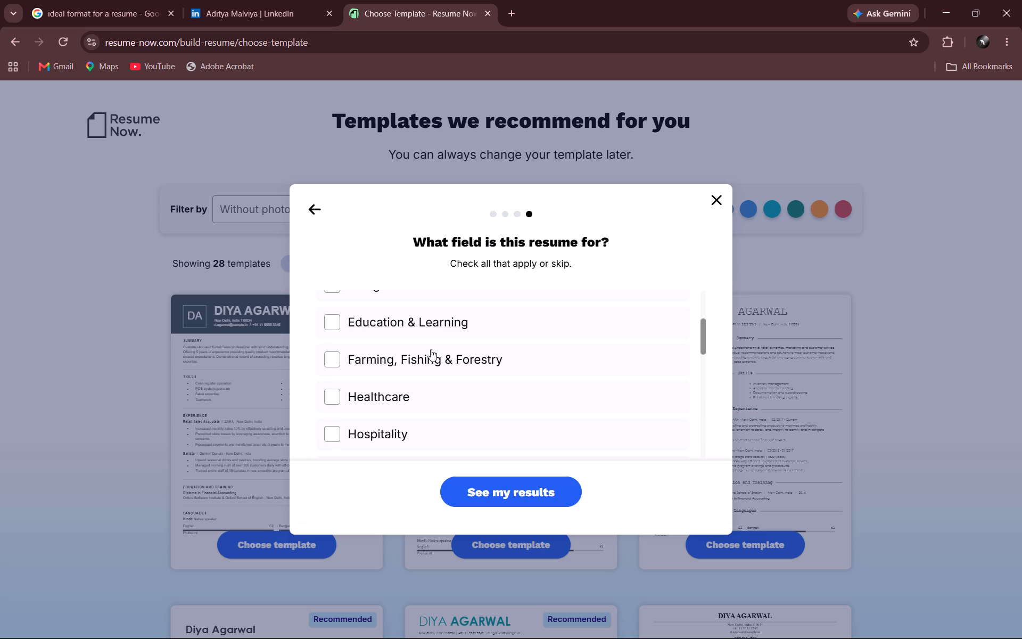
pyautogui.scroll(3, 431, 349)
pyautogui.scroll(-1, 431, 349)
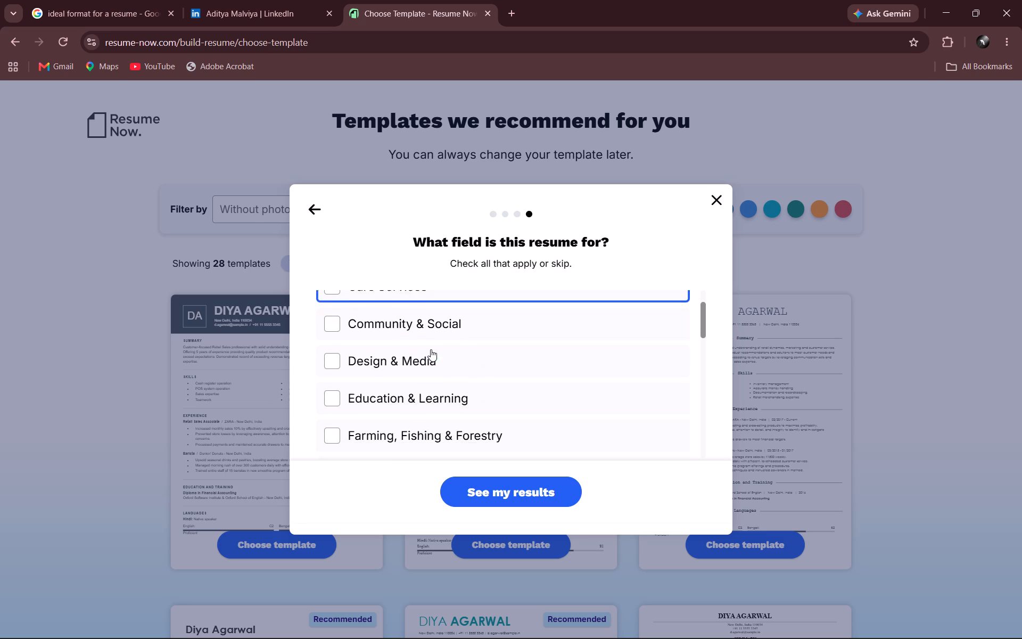
pyautogui.scroll(-4, 431, 349)
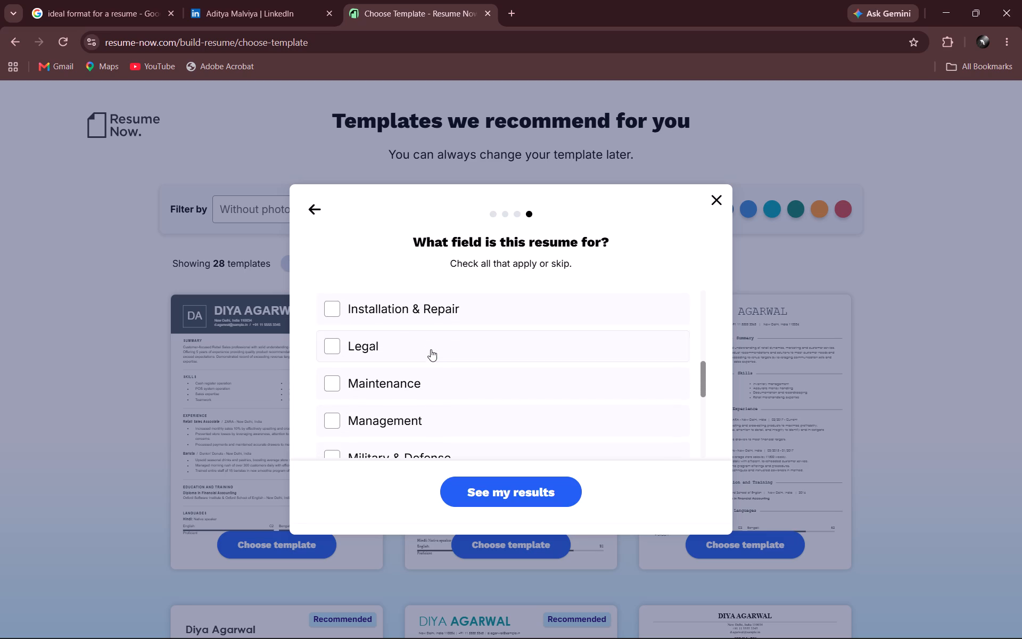
pyautogui.scroll(-3, 431, 349)
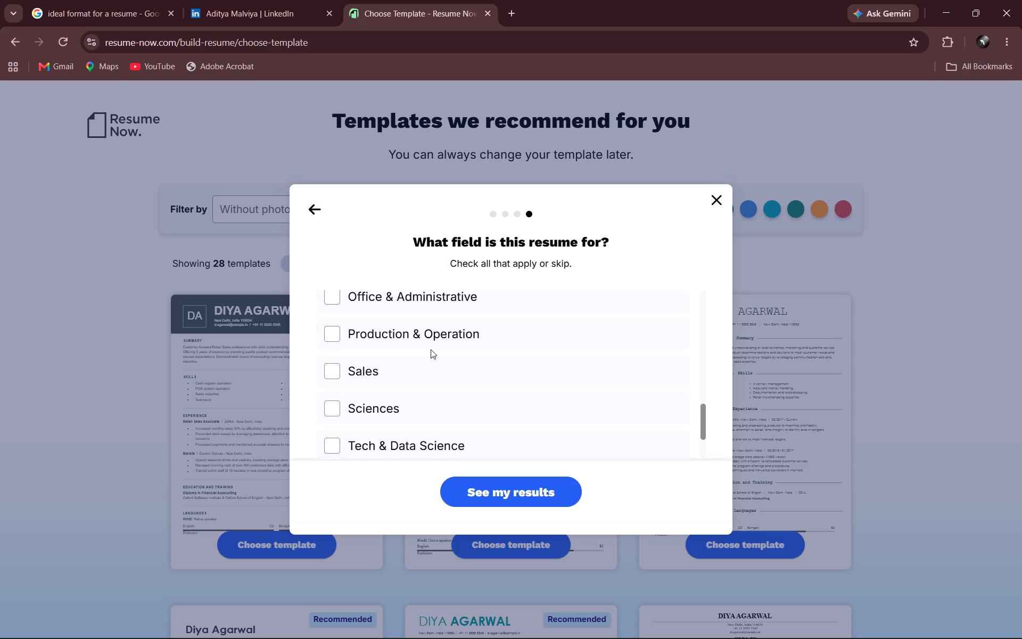
pyautogui.scroll(-2, 431, 349)
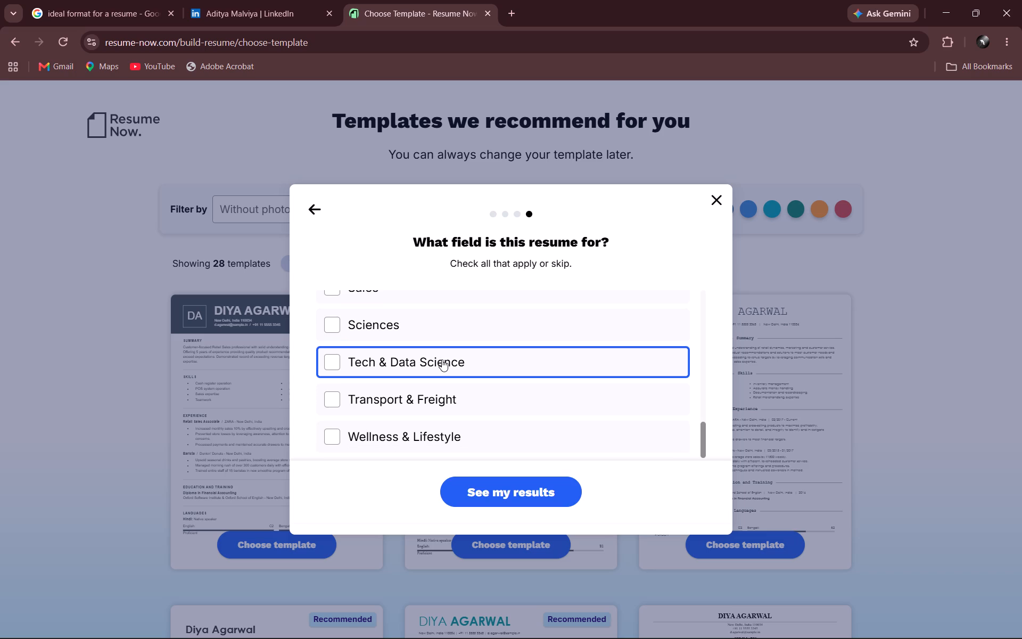
pyautogui.click(442, 359)
# Look back over the other fields in the list to see whether any more apply to the resume.
pyautogui.scroll(2, 506, 379)
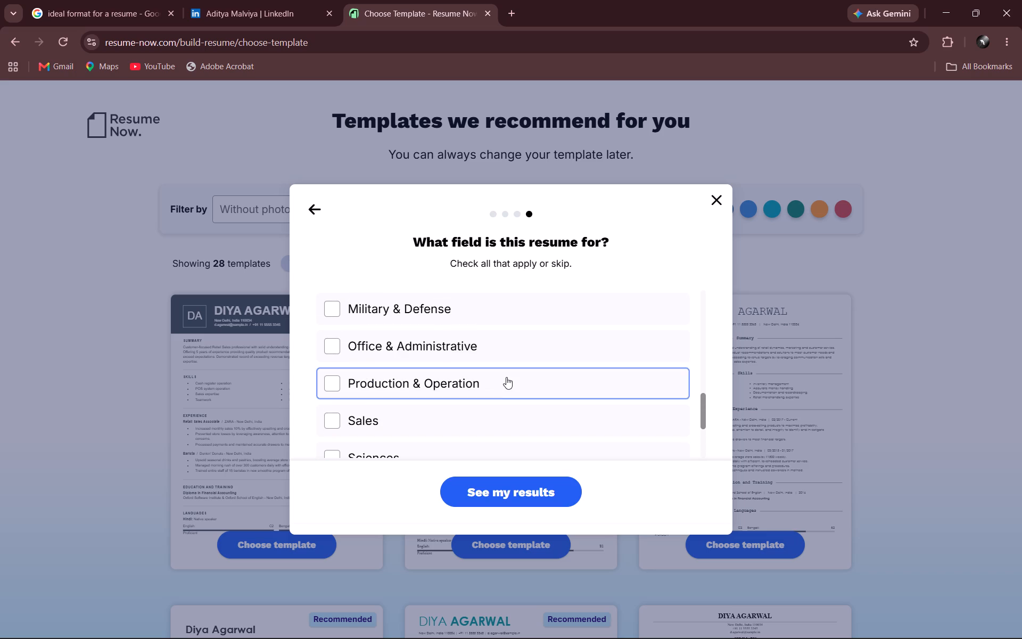
pyautogui.scroll(2, 464, 376)
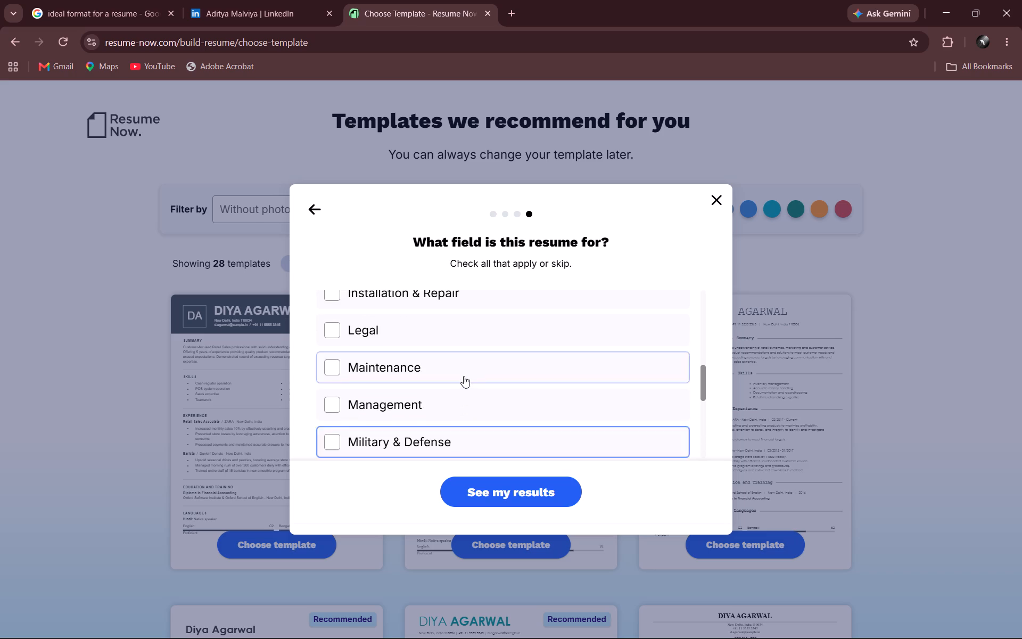
pyautogui.scroll(3, 464, 376)
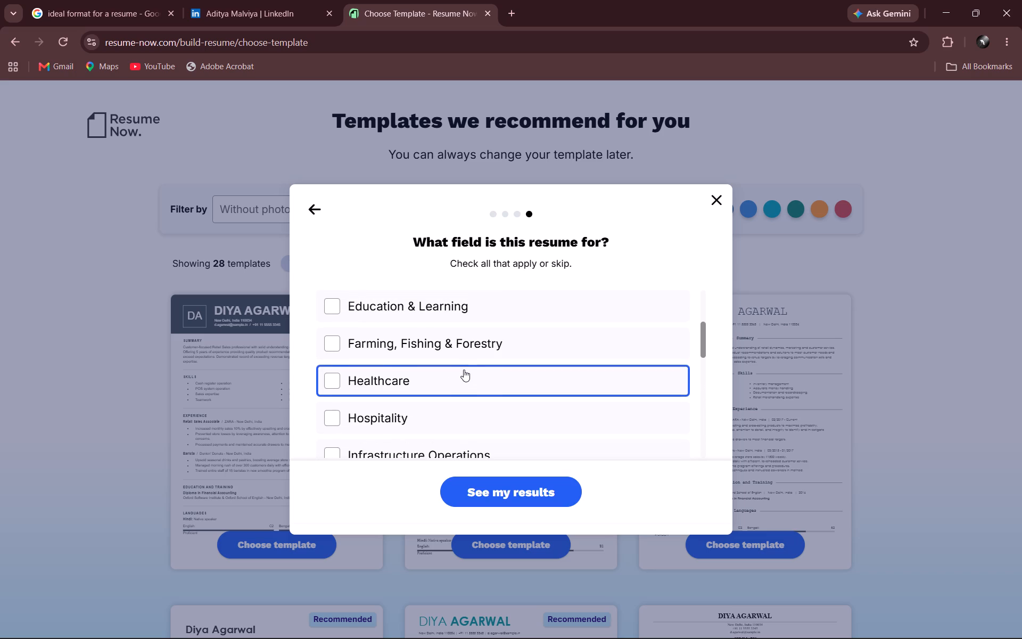
pyautogui.scroll(2, 464, 370)
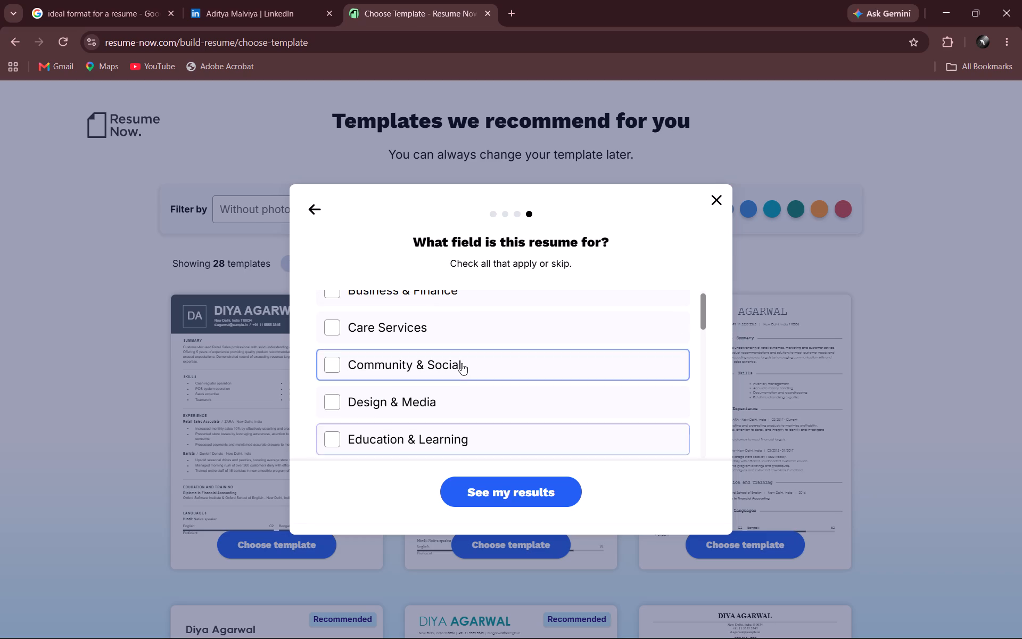
pyautogui.scroll(2, 473, 393)
pyautogui.scroll(-14, 474, 389)
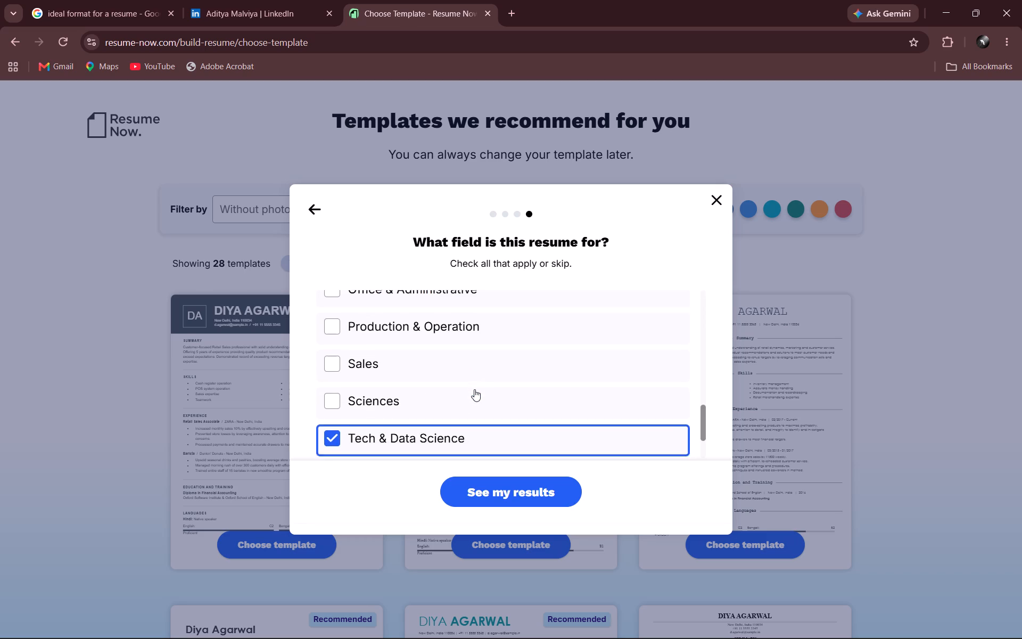
pyautogui.scroll(2, 475, 388)
pyautogui.scroll(-8, 475, 388)
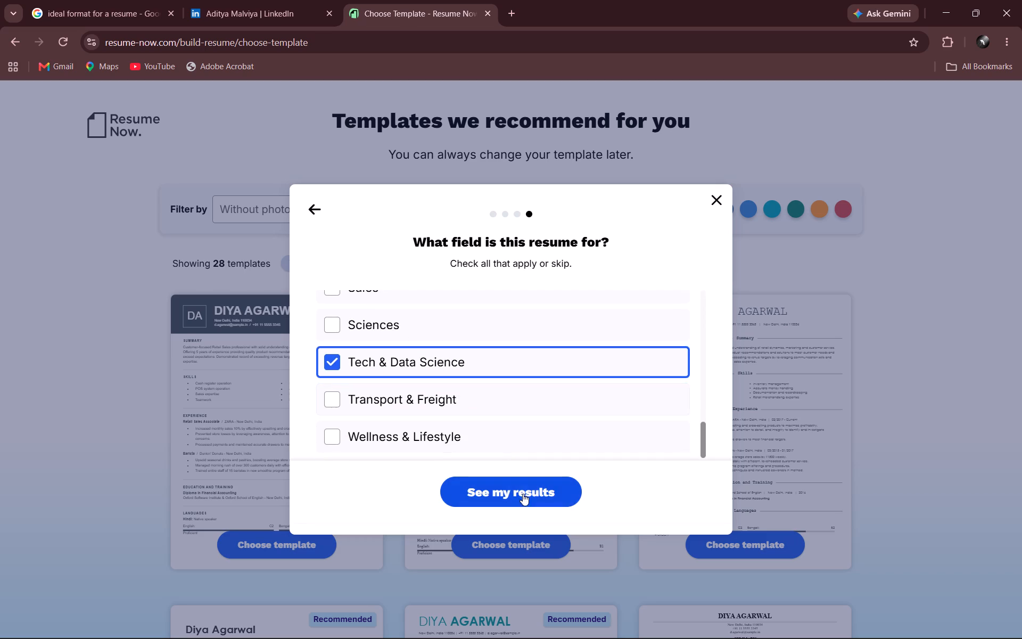
# Finish the template questions and show the recommended templates.
pyautogui.click(529, 486)
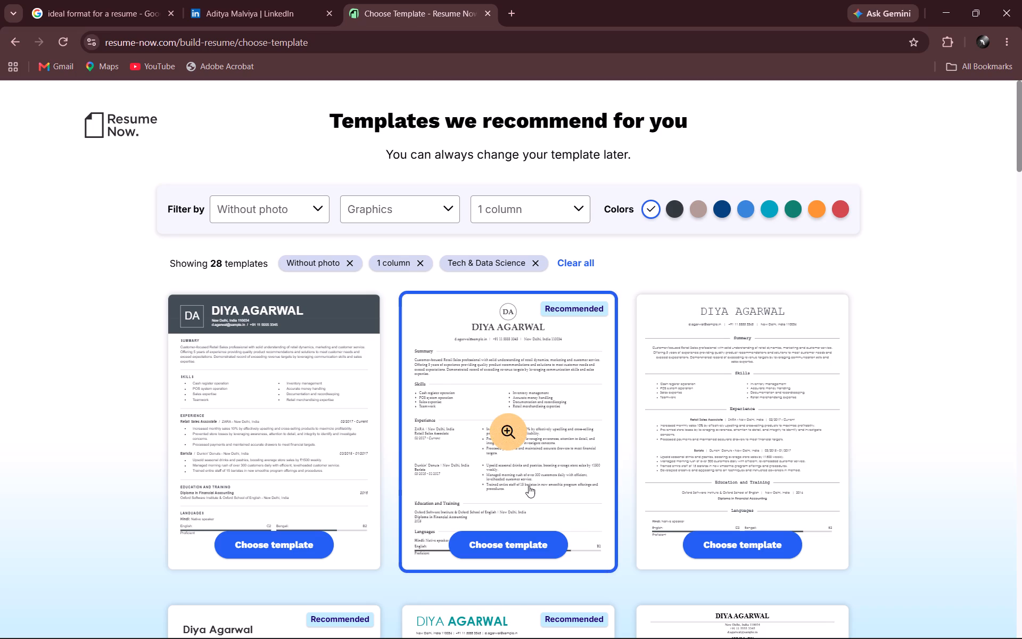
# Choose the plain black-and-white recommended template with the left-aligned name from the recommended templates.
pyautogui.scroll(-3, 528, 429)
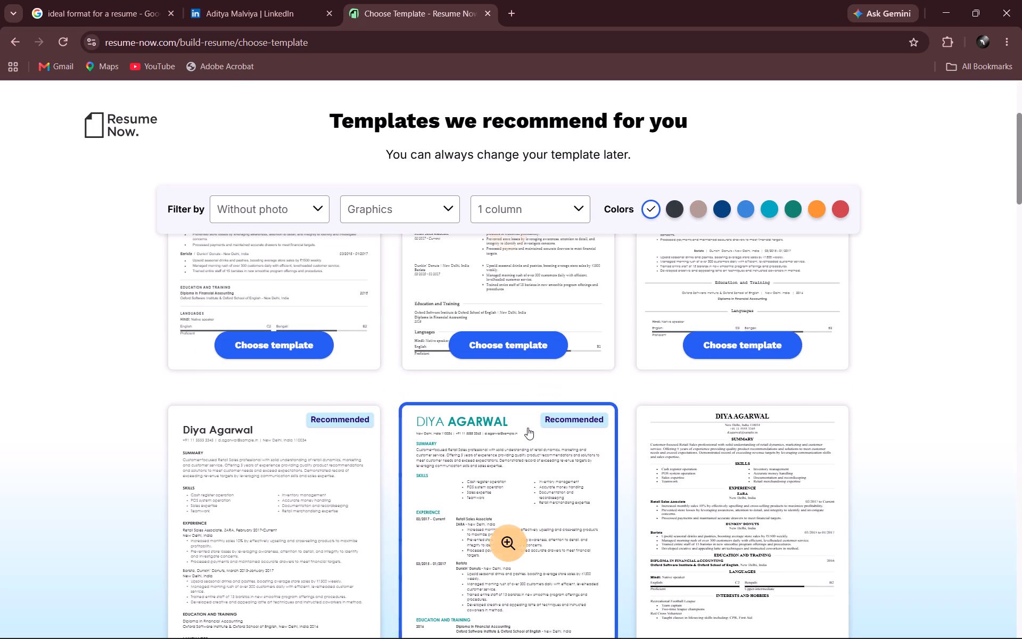
pyautogui.scroll(-2, 448, 431)
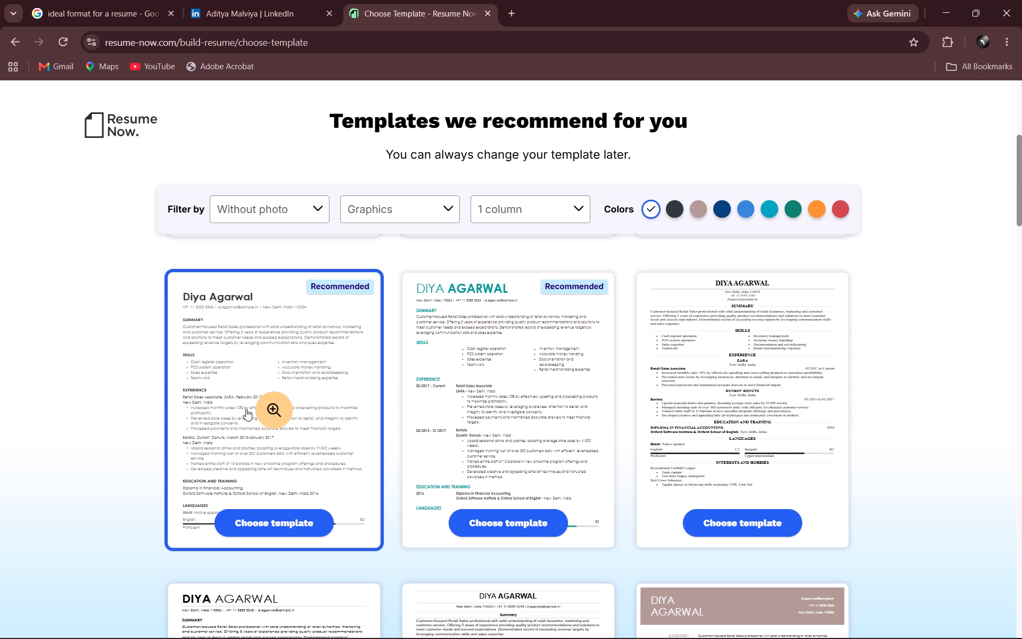
pyautogui.click(293, 515)
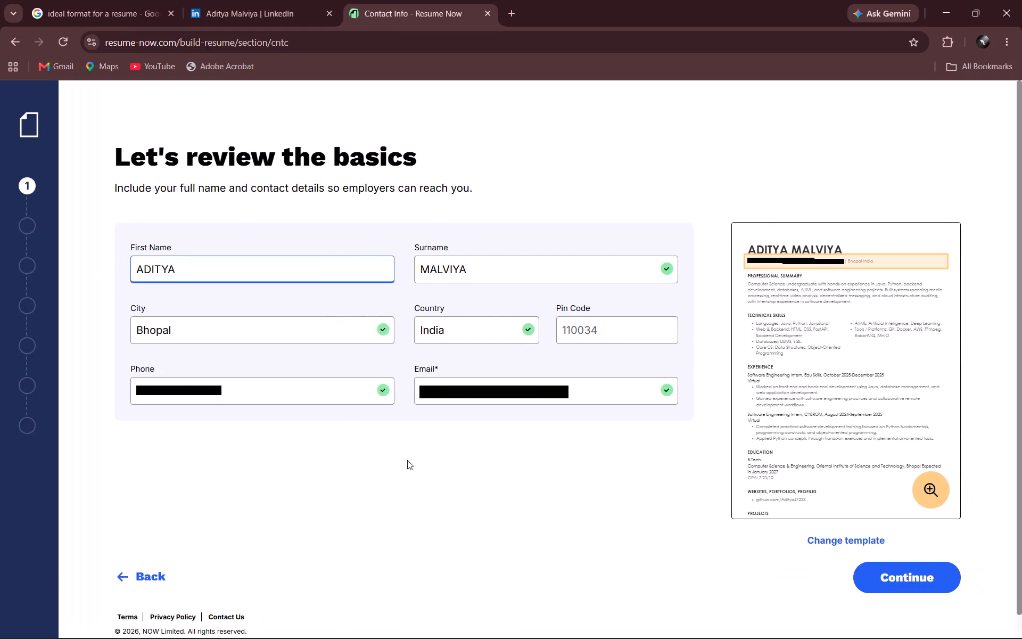
# Fill in the missing pin code in the contact details with the first saved suggestion and continue to the experience section.
pyautogui.click(578, 327)
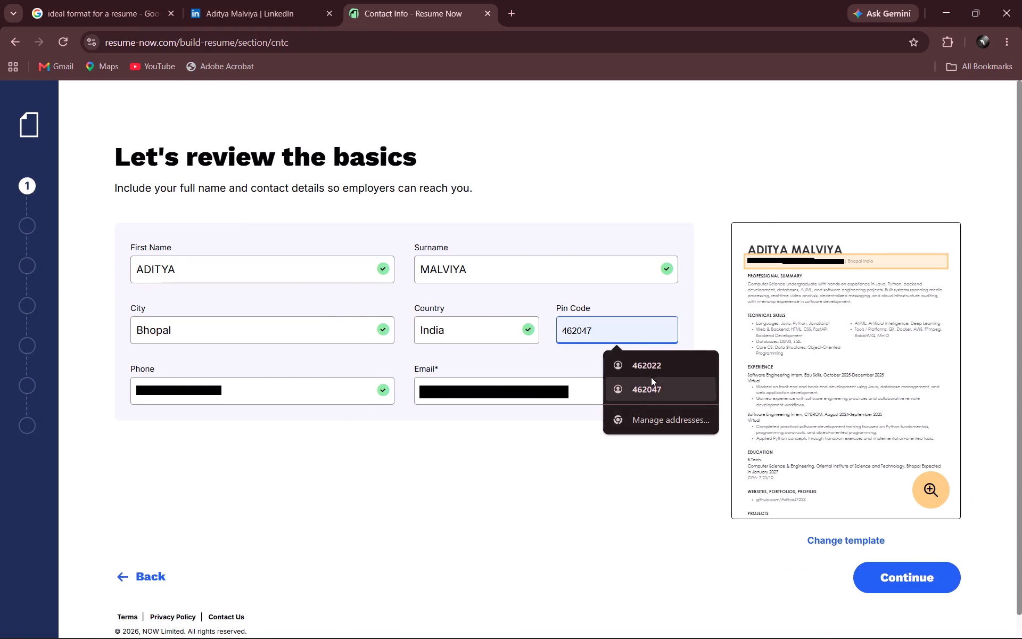
pyautogui.click(650, 369)
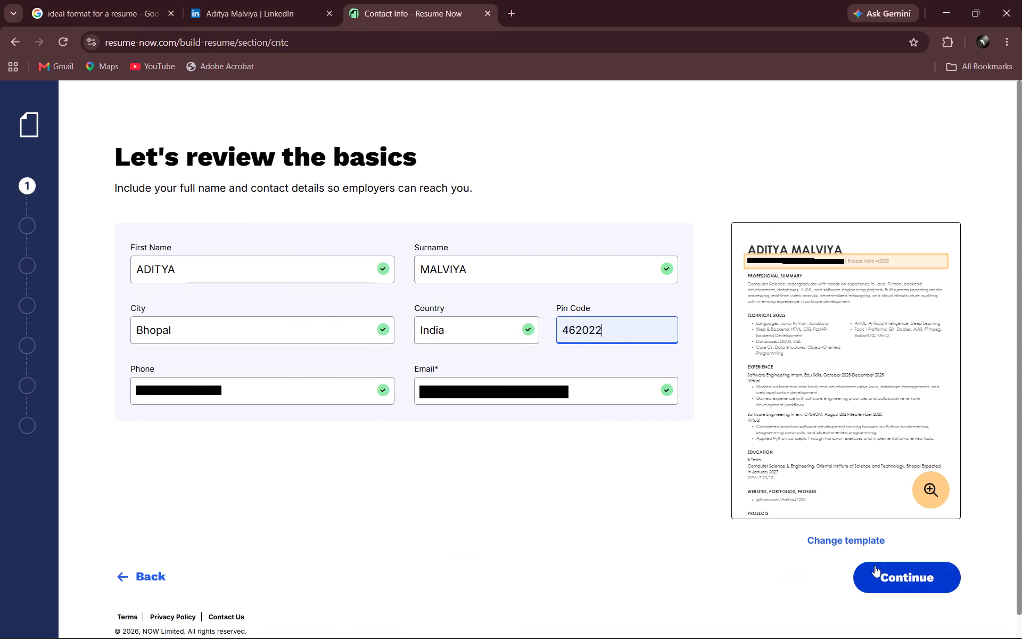
pyautogui.click(875, 566)
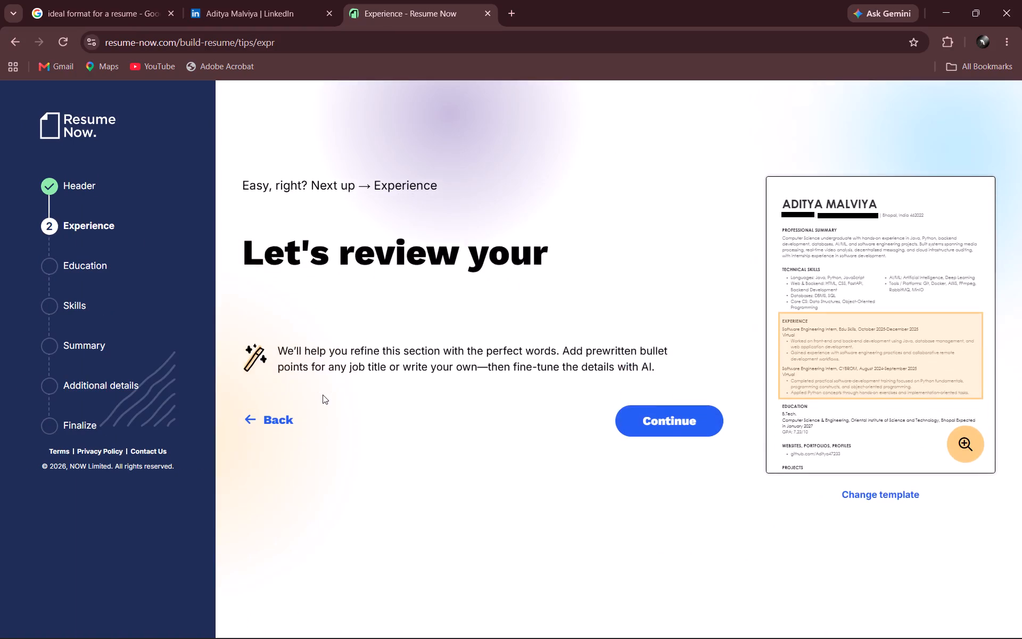
# Review the experience and education overviews, keep the imported entries as they are, and continue to the skills section.
pyautogui.click(646, 425)
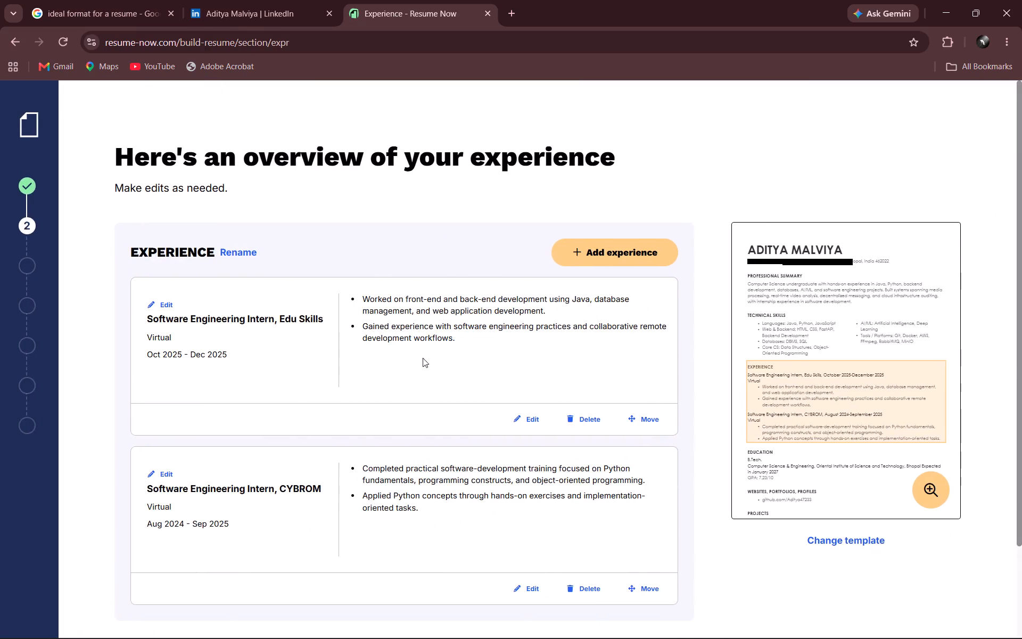
pyautogui.scroll(-3, 424, 357)
pyautogui.scroll(3, 424, 357)
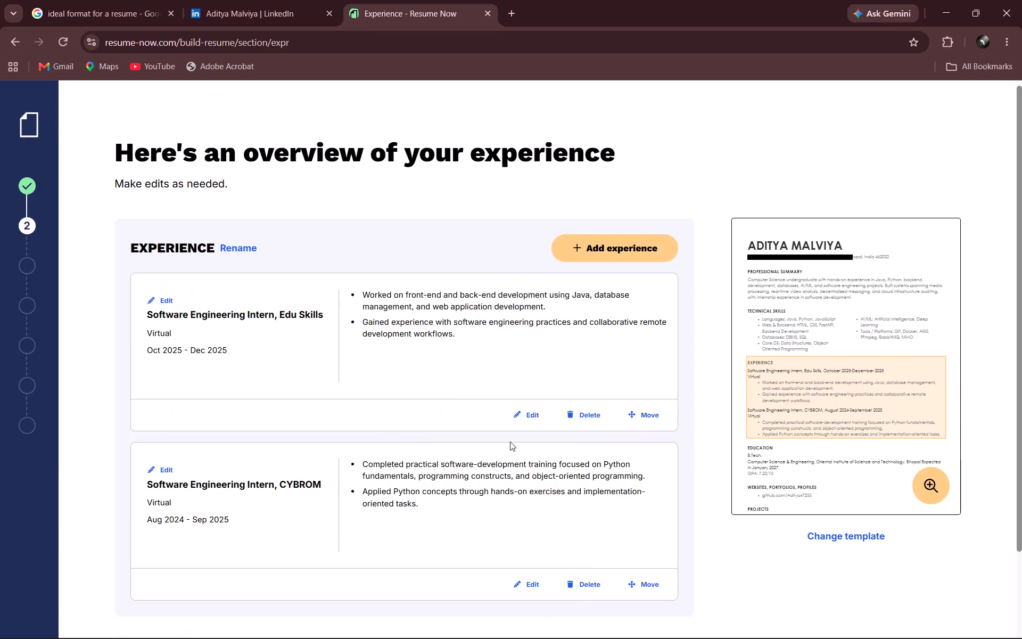
pyautogui.scroll(-1, 843, 561)
pyautogui.click(905, 586)
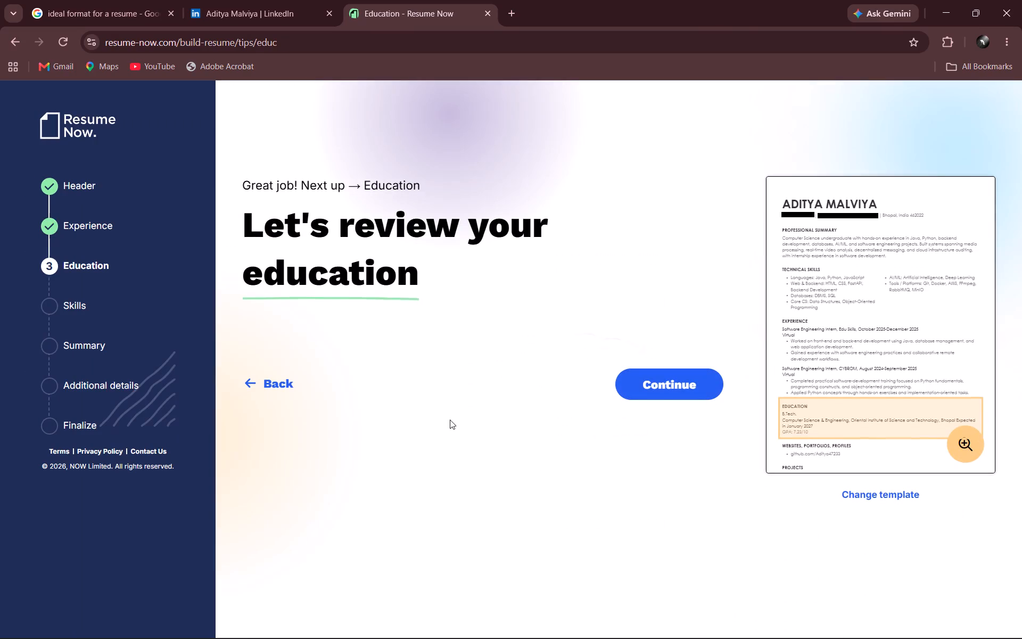
pyautogui.click(669, 393)
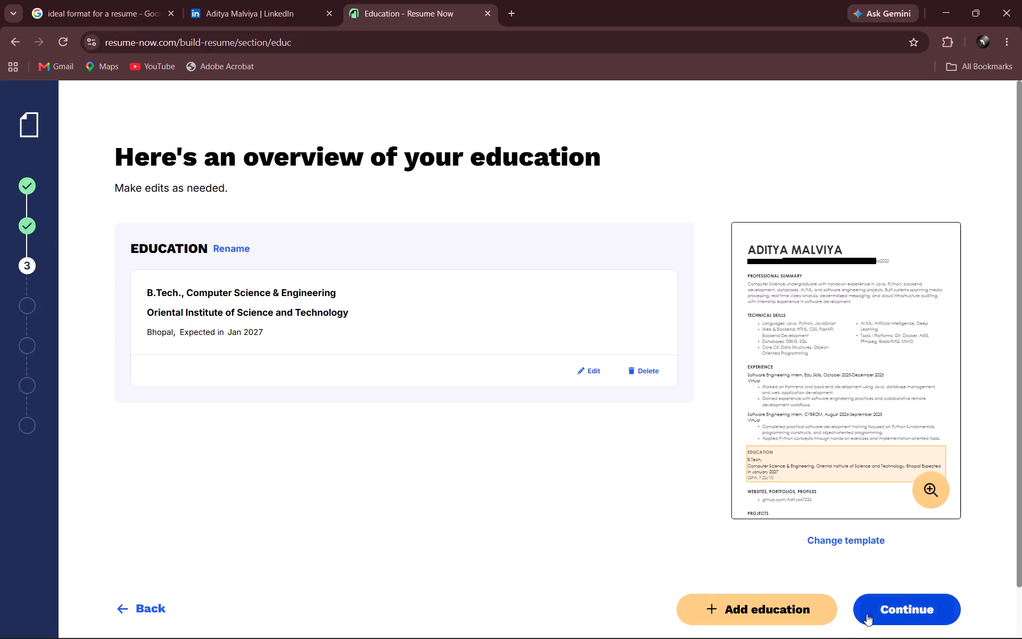
pyautogui.click(873, 611)
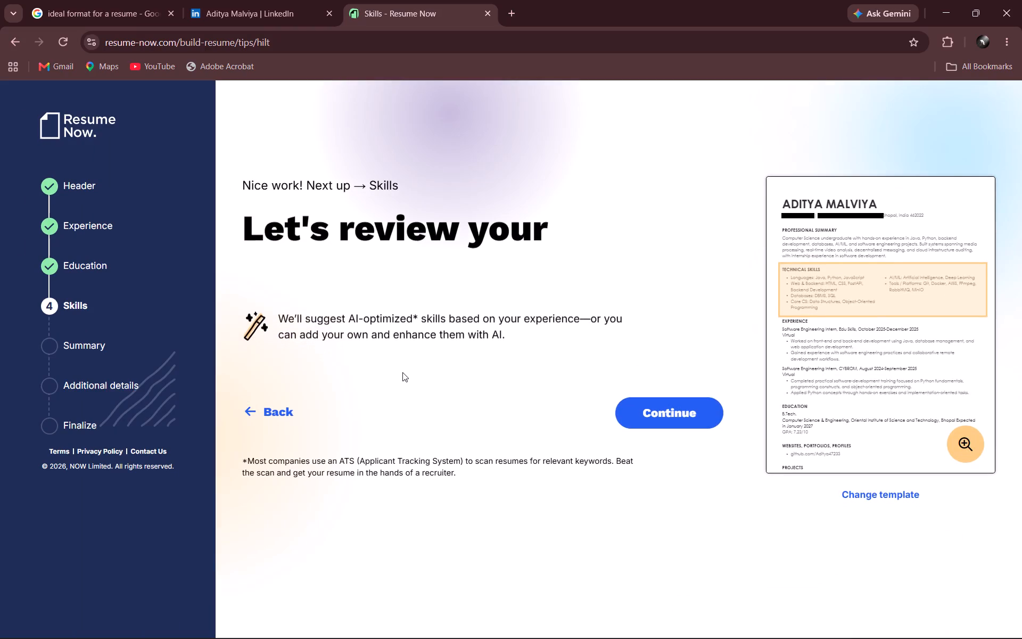
# Add Java programming, Python programming, Web development and Back end development to the technical skills, check the other suggestions and continue.
pyautogui.click(638, 412)
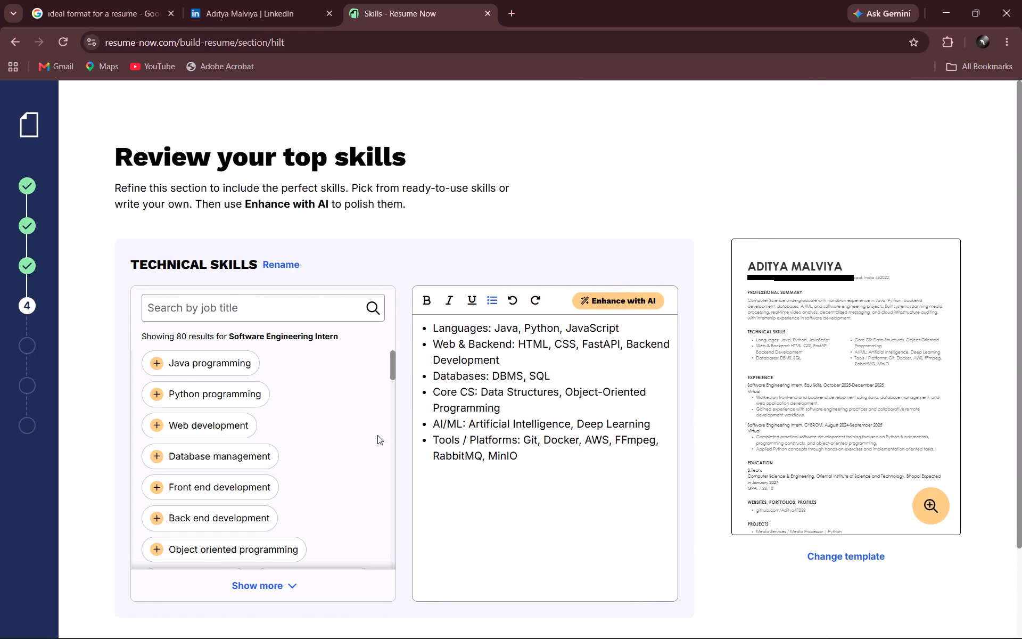
pyautogui.click(160, 367)
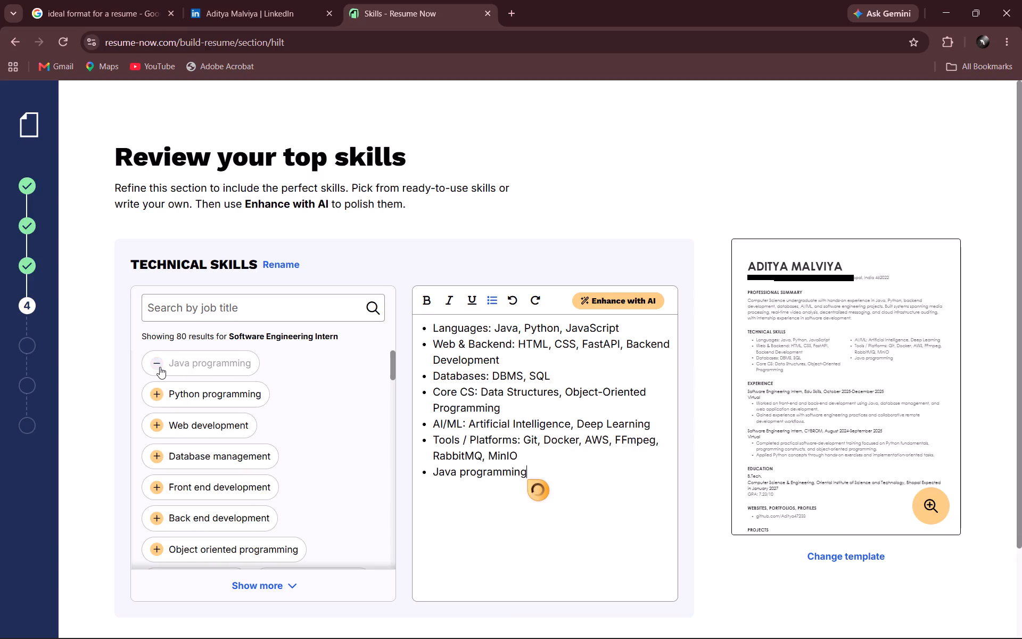
pyautogui.click(156, 400)
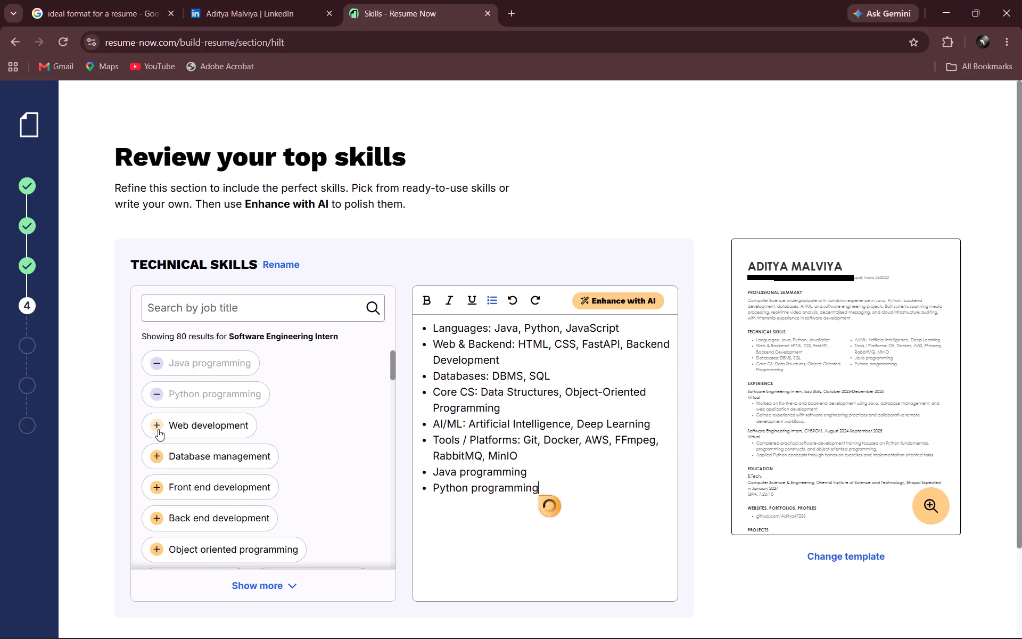
pyautogui.click(156, 430)
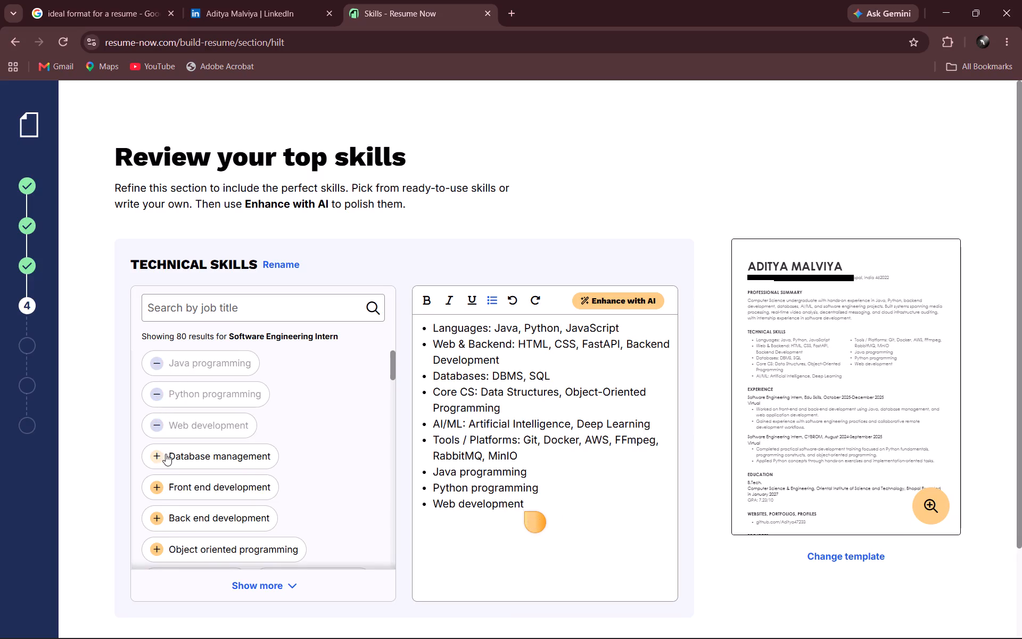
pyautogui.scroll(-1, 167, 455)
pyautogui.click(155, 451)
pyautogui.scroll(-2, 198, 474)
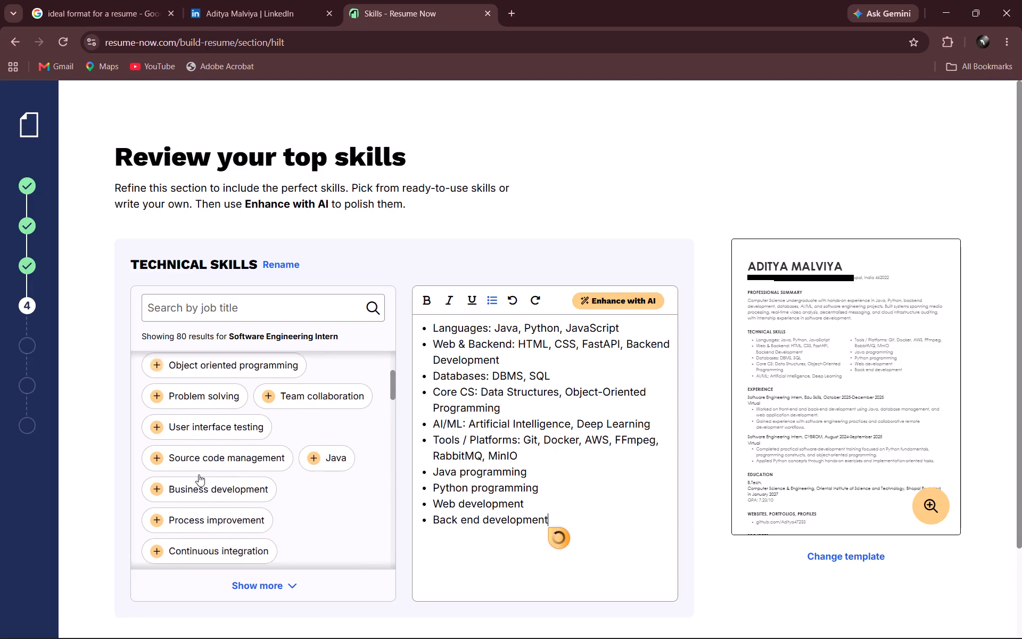
pyautogui.scroll(2, 199, 471)
pyautogui.scroll(-1, 199, 471)
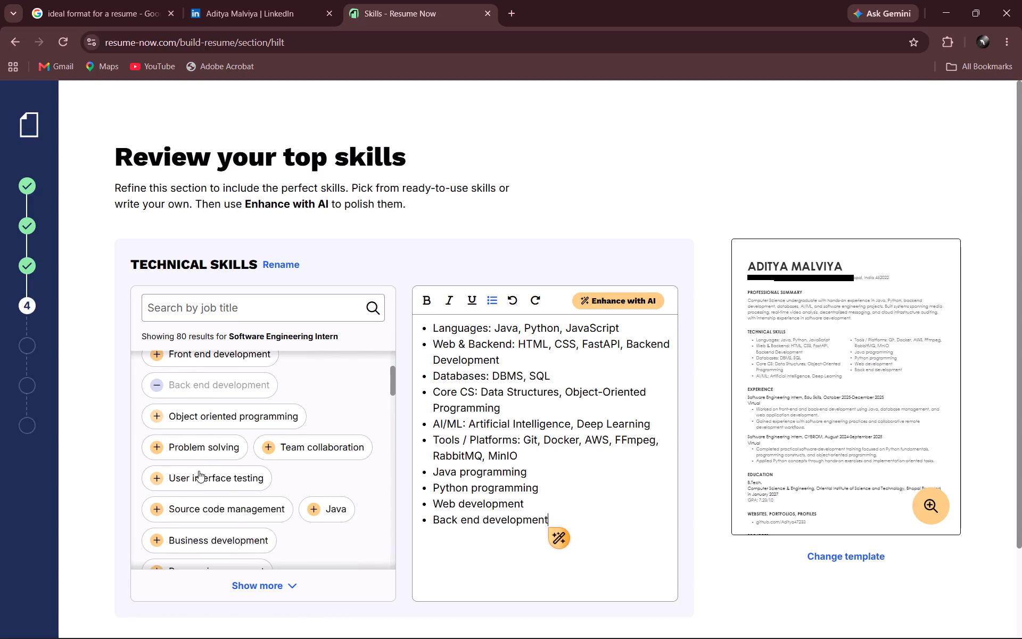
pyautogui.scroll(-4, 197, 467)
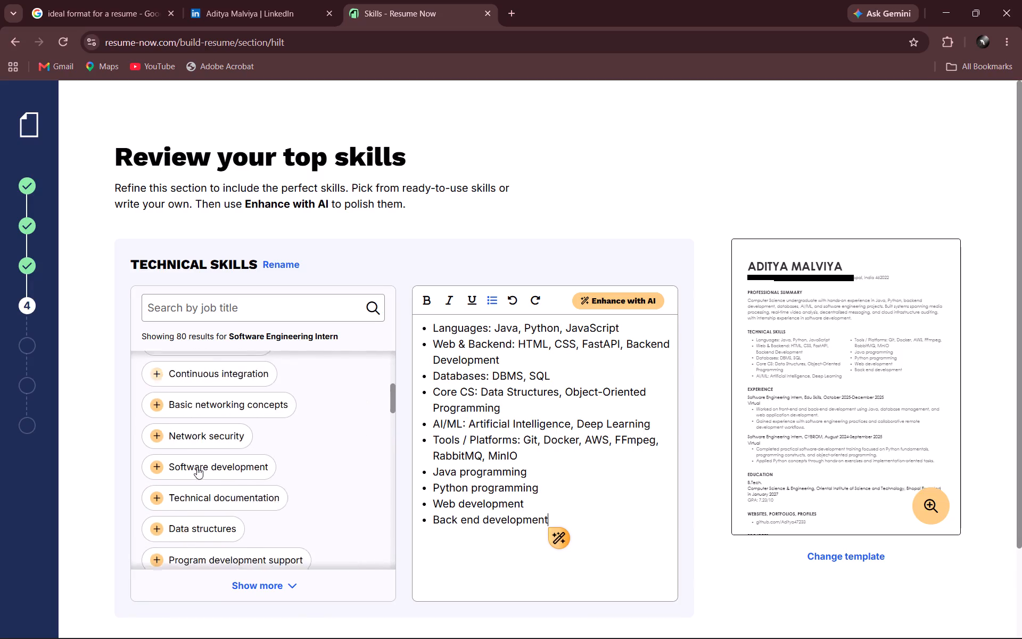
pyautogui.scroll(-8, 197, 467)
pyautogui.scroll(-4, 523, 474)
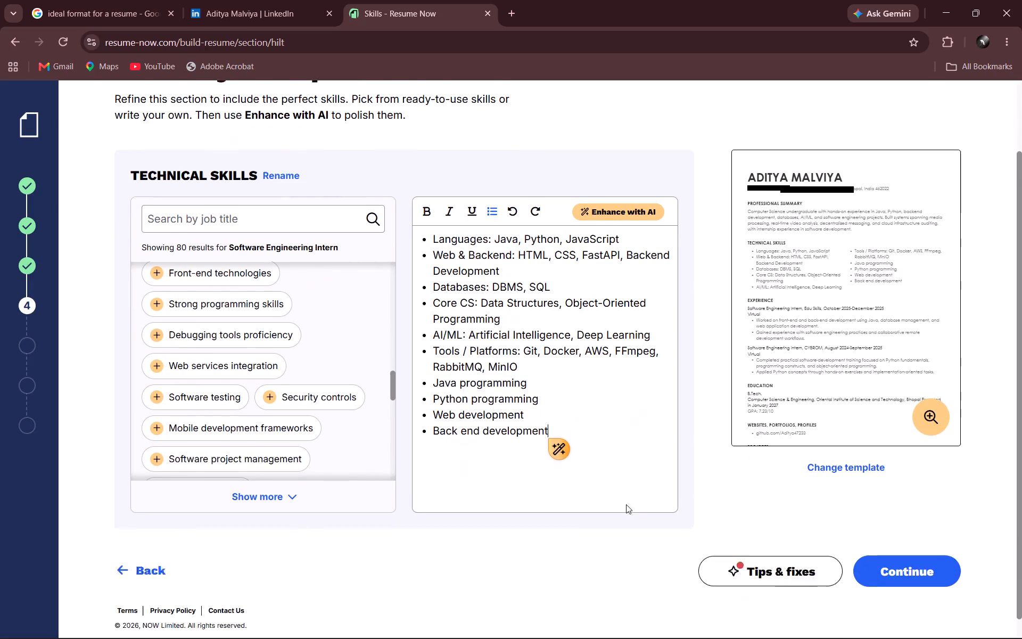
pyautogui.click(925, 545)
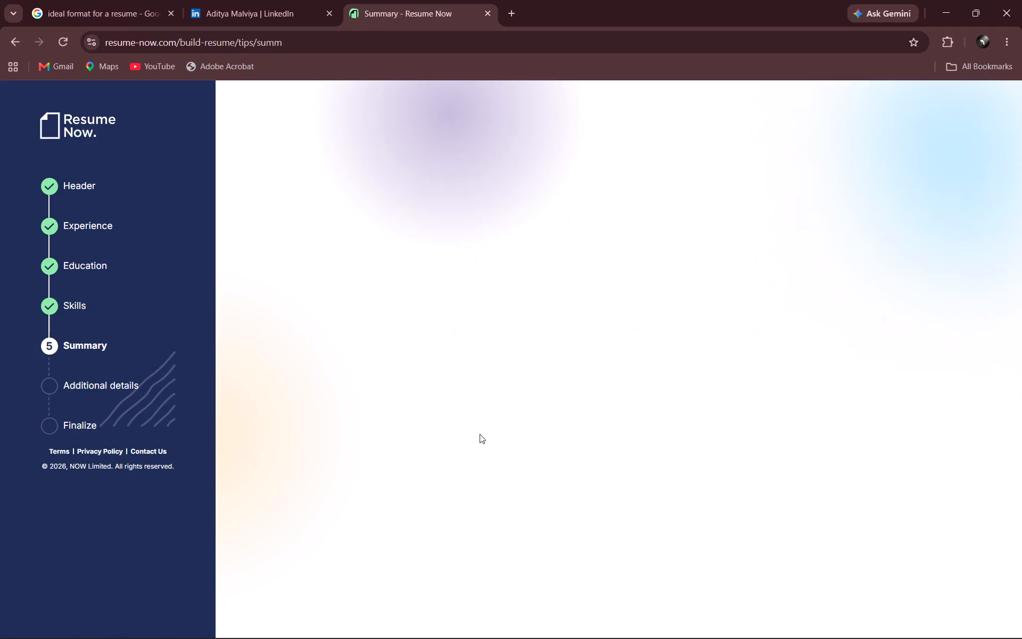
# Generate the professional summary with AI, accept it, look through the prewritten alternatives and continue to the additional details.
pyautogui.click(666, 430)
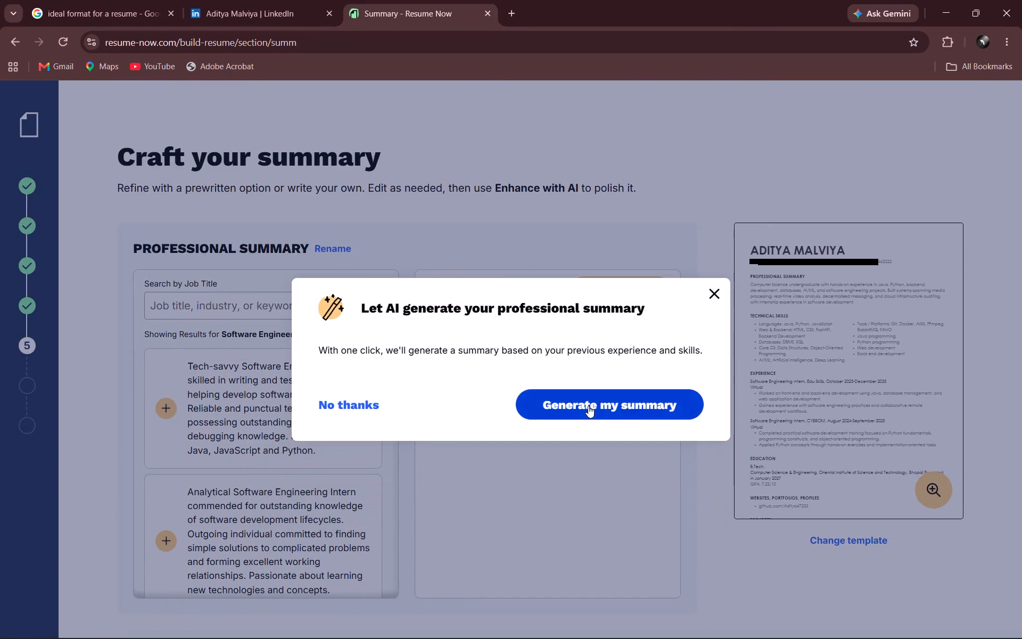
pyautogui.click(588, 406)
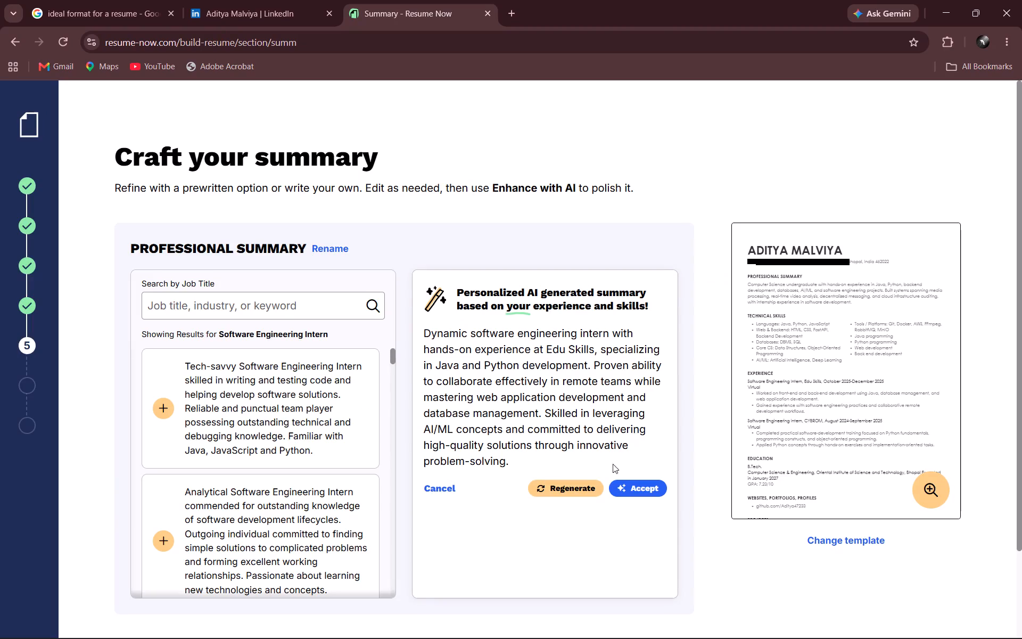
pyautogui.click(638, 486)
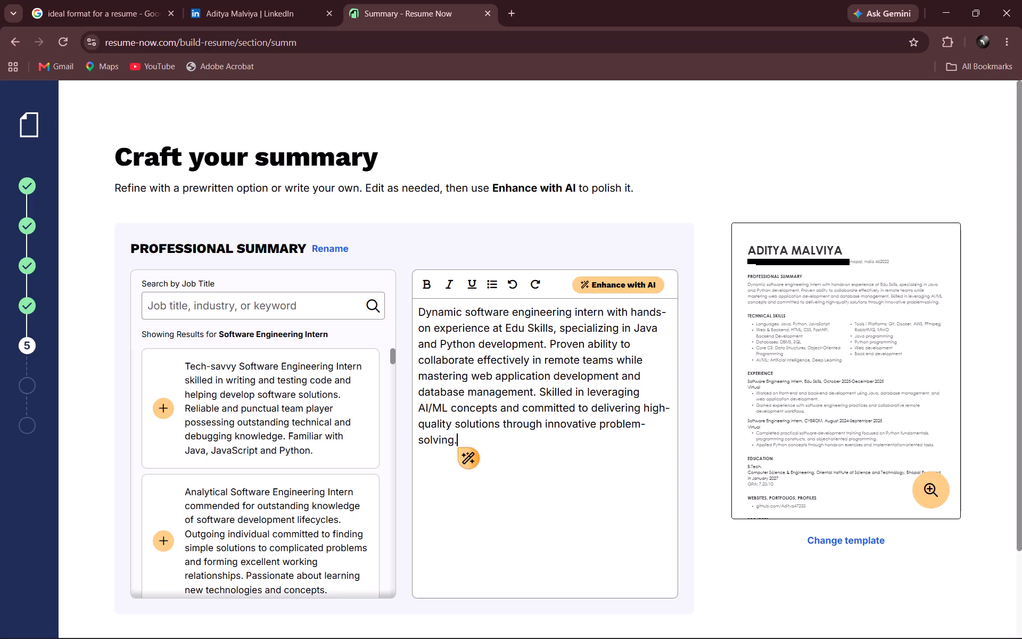
pyautogui.scroll(-4, 317, 446)
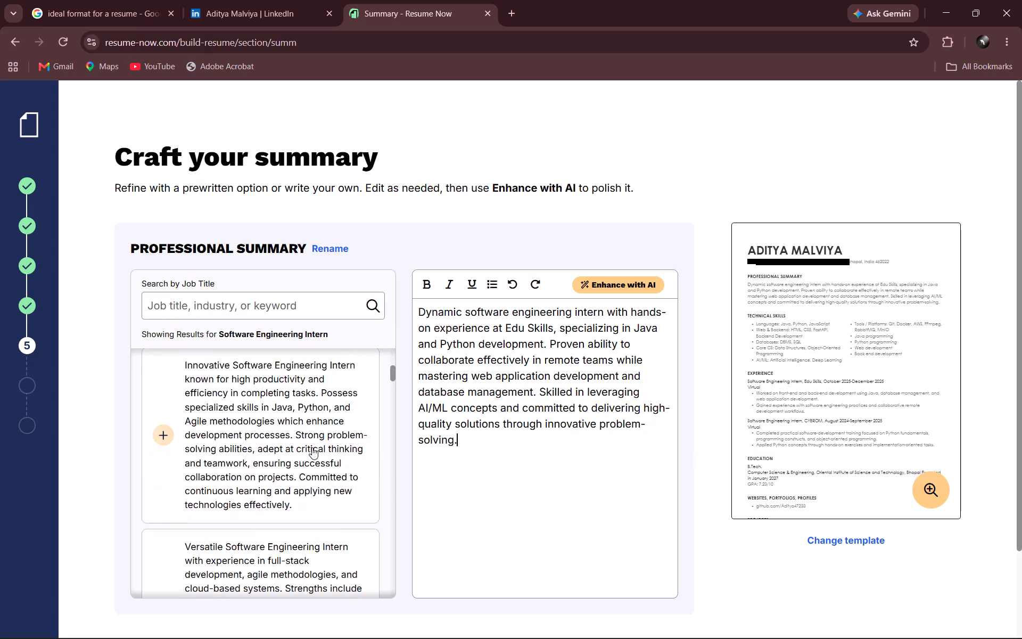
pyautogui.scroll(-15, 312, 447)
pyautogui.scroll(-6, 671, 457)
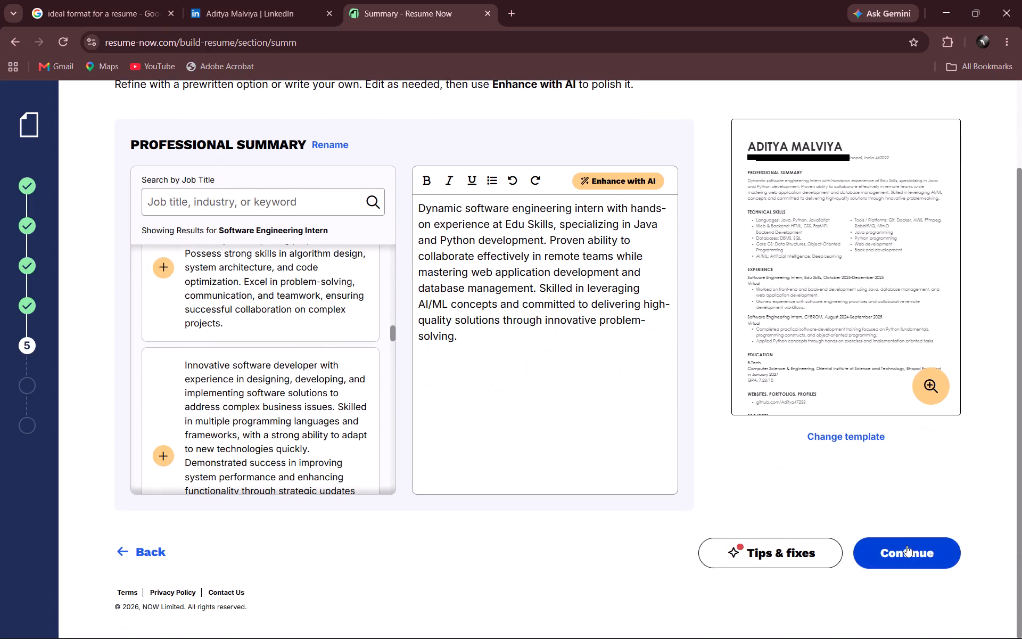
pyautogui.click(907, 545)
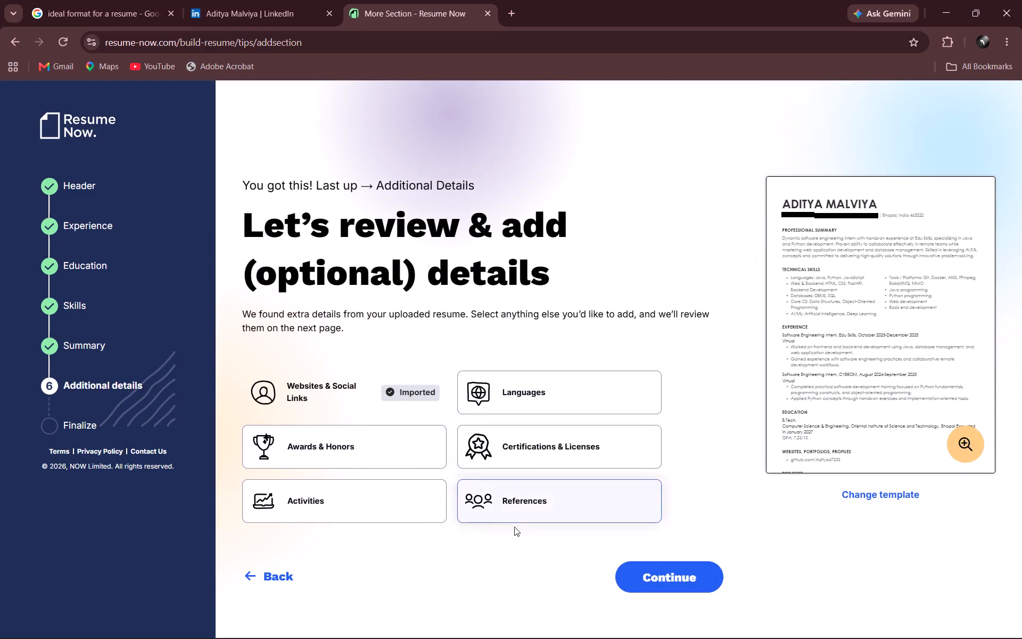
# Add no optional sections, review the imported websites and projects details, and continue to the final tips.
pyautogui.click(674, 581)
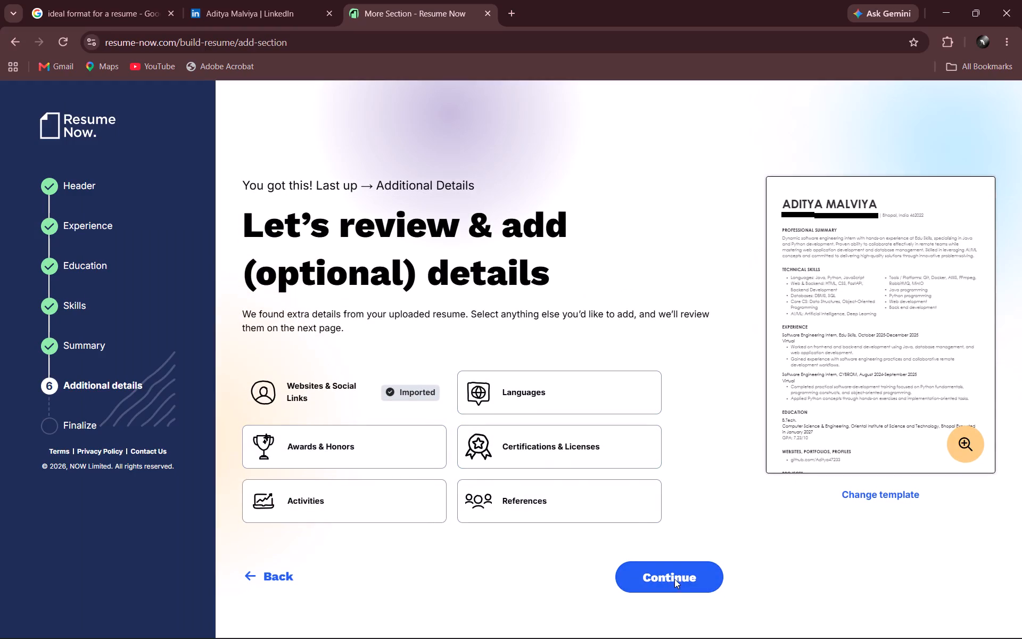
pyautogui.scroll(-2, 537, 404)
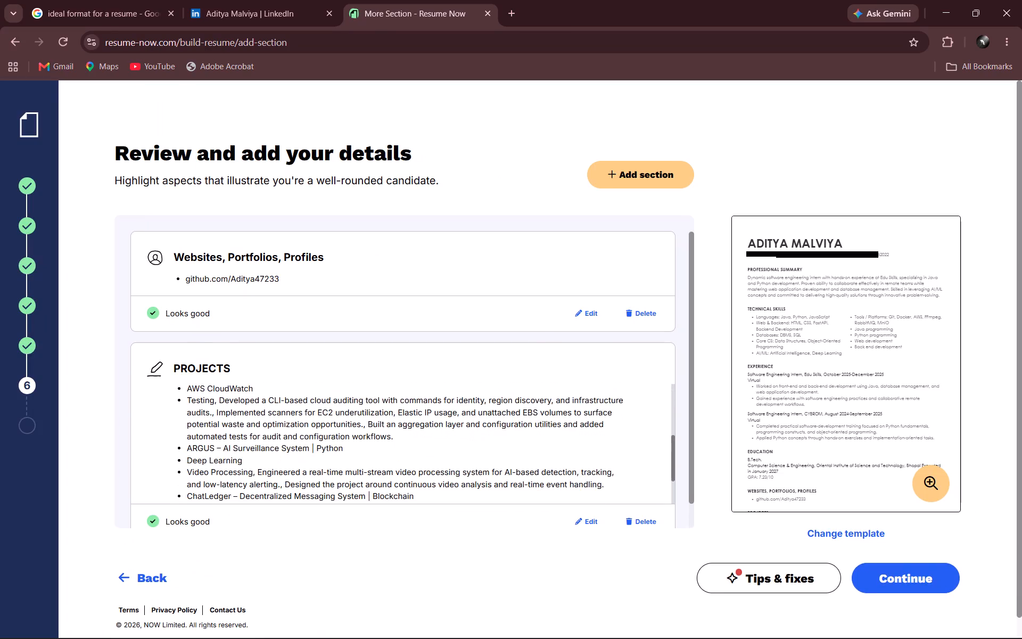
pyautogui.scroll(-4, 472, 406)
pyautogui.scroll(4, 496, 425)
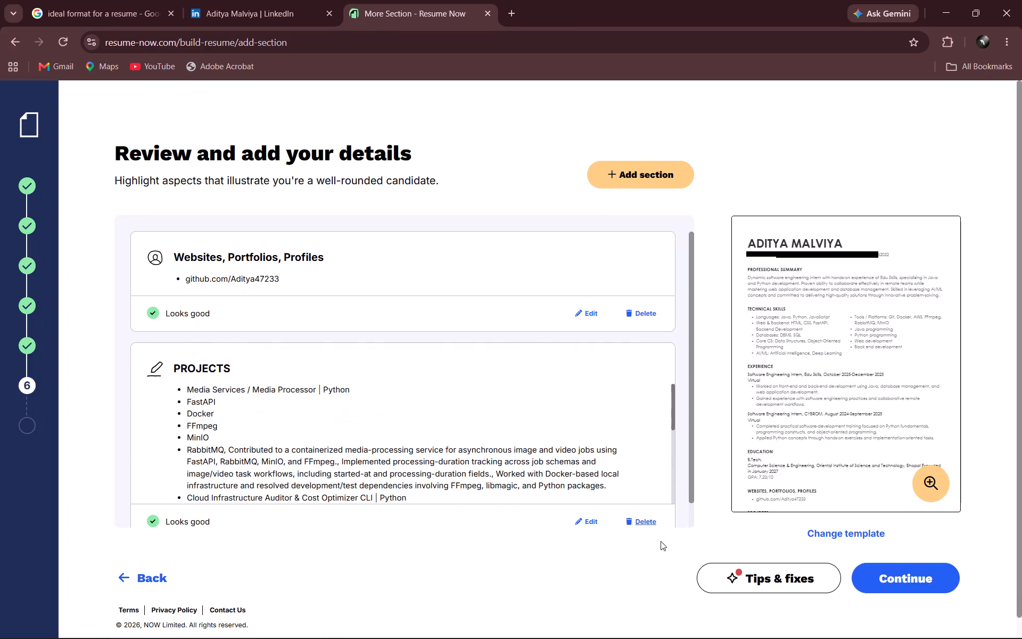
pyautogui.click(873, 576)
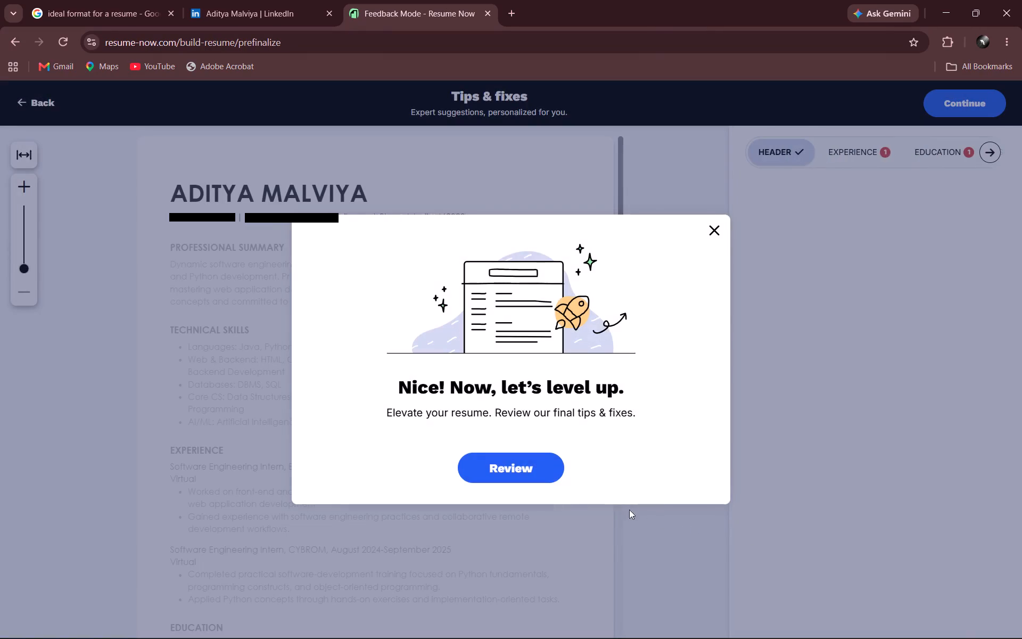
# Start the tips & fixes review and look over the resume preview and the suggestions for the experience section.
pyautogui.click(513, 468)
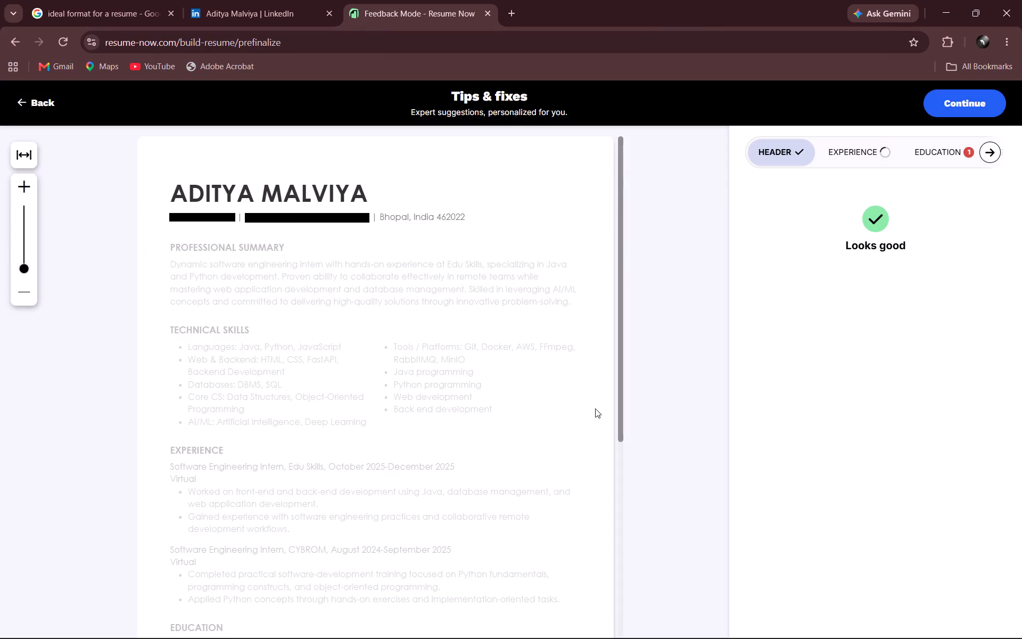
pyautogui.scroll(-3, 488, 370)
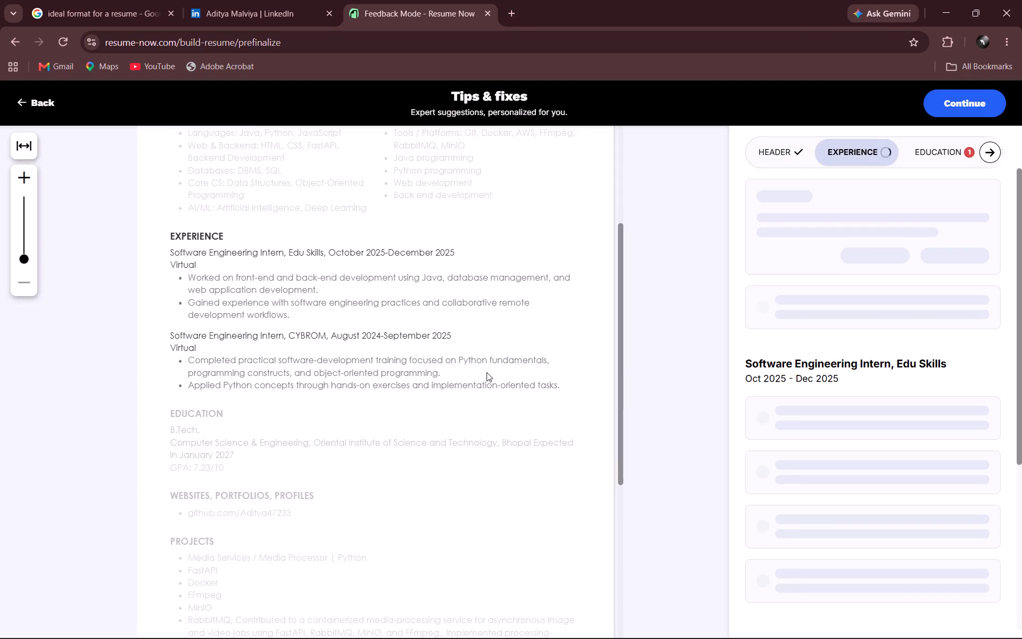
pyautogui.scroll(3, 487, 372)
pyautogui.scroll(-1, 487, 372)
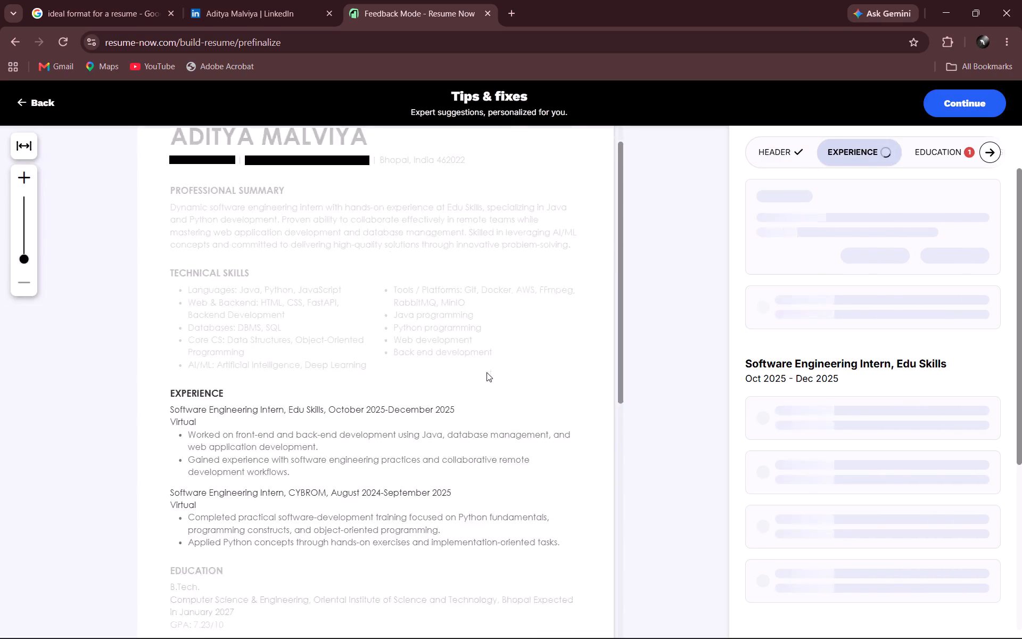
pyautogui.scroll(-2, 487, 372)
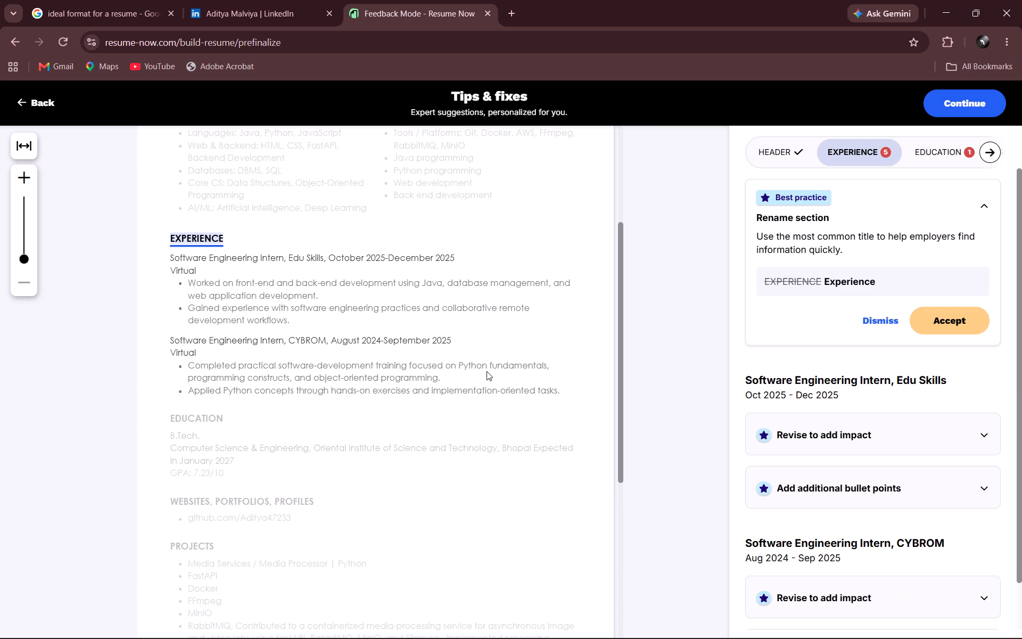
pyautogui.scroll(10, 487, 371)
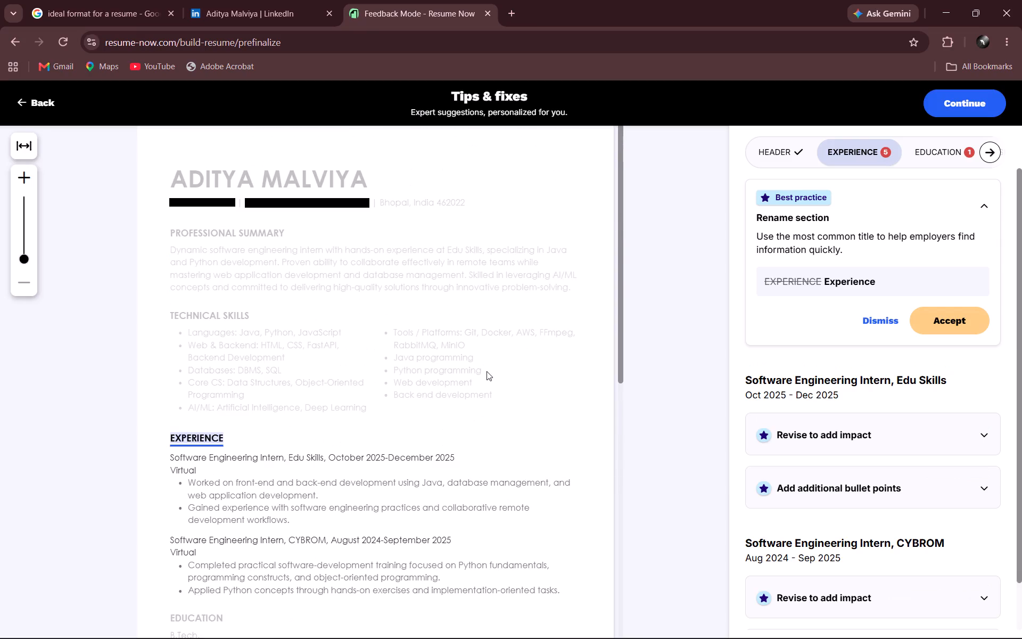
# Accept the suggestion to rename the EXPERIENCE section as Experience.
pyautogui.scroll(-5, 487, 371)
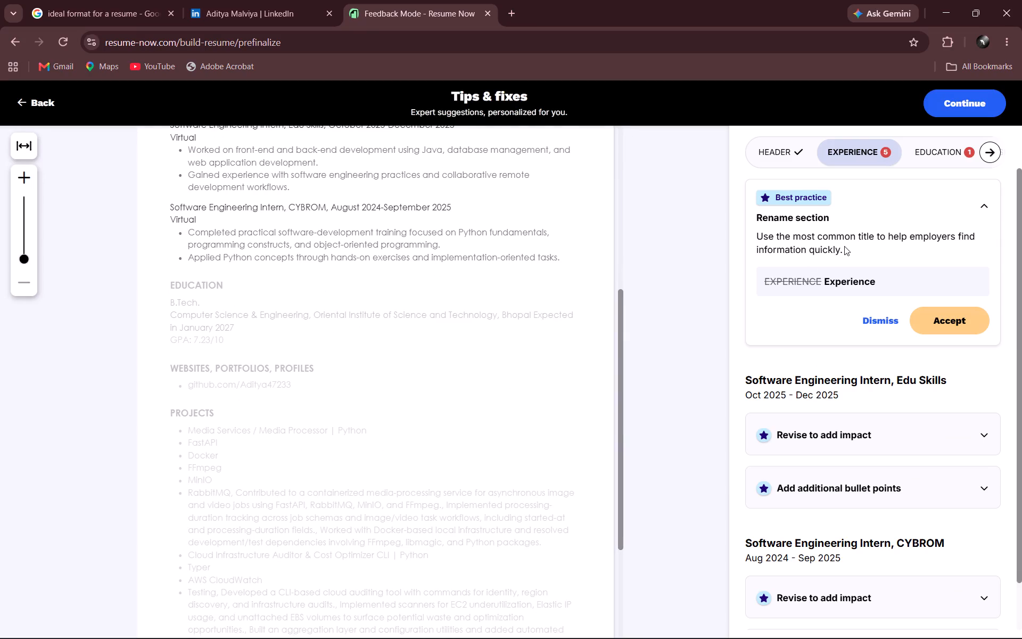
pyautogui.scroll(-1, 844, 259)
pyautogui.scroll(1, 844, 259)
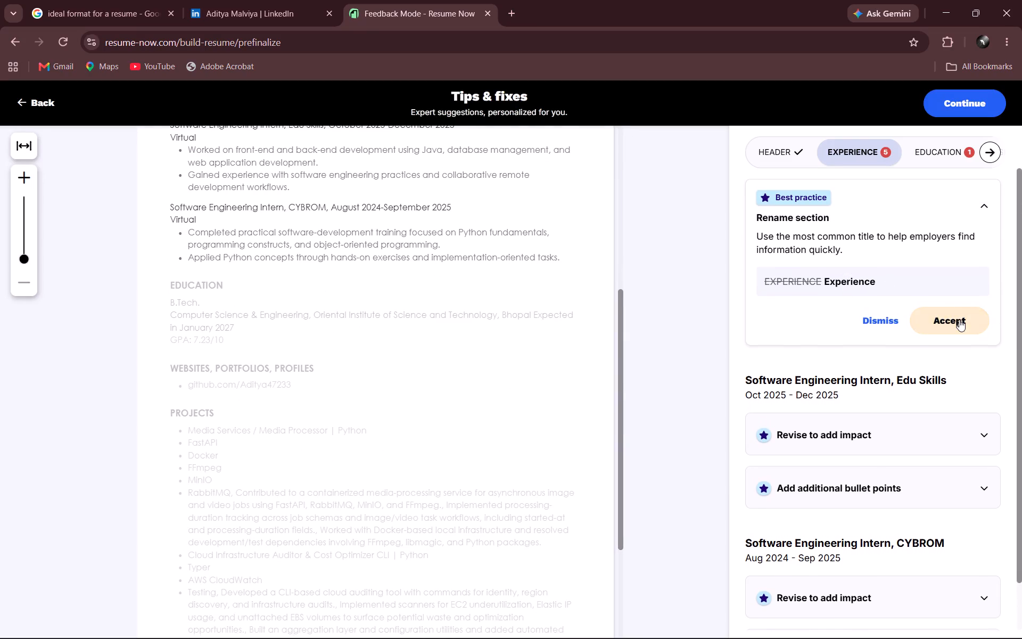
pyautogui.click(959, 319)
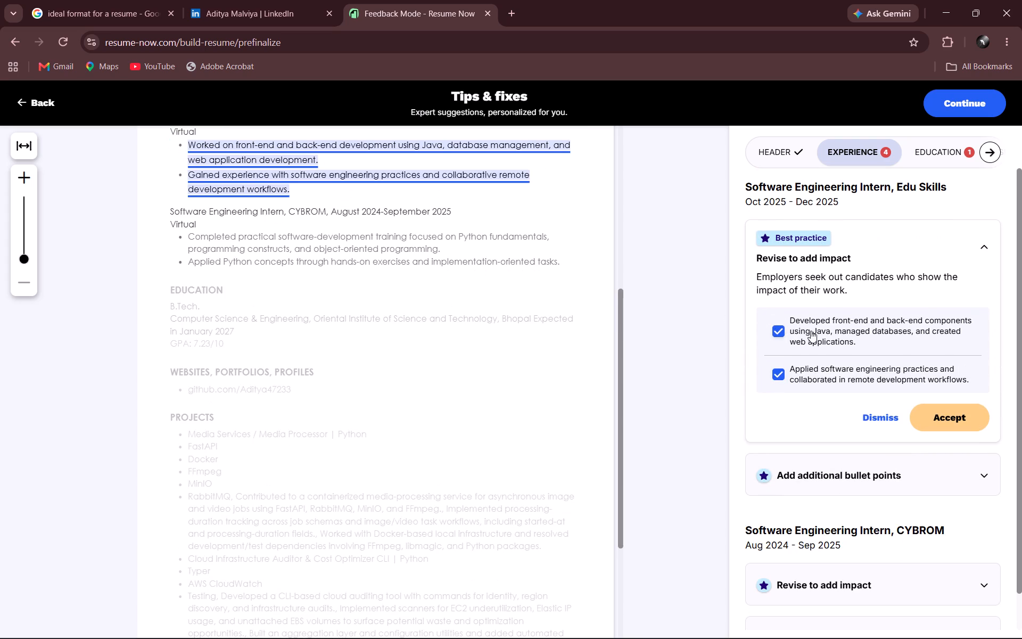
# Accept both impact revisions and add all three suggested bullet points for the Edu Skills internship.
pyautogui.scroll(2, 817, 334)
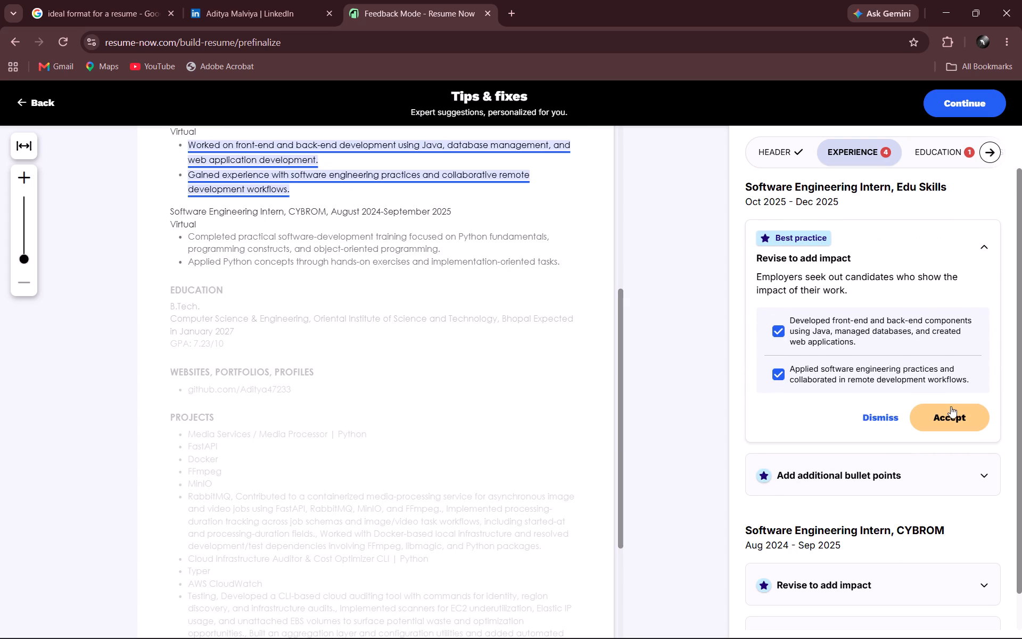
pyautogui.click(953, 413)
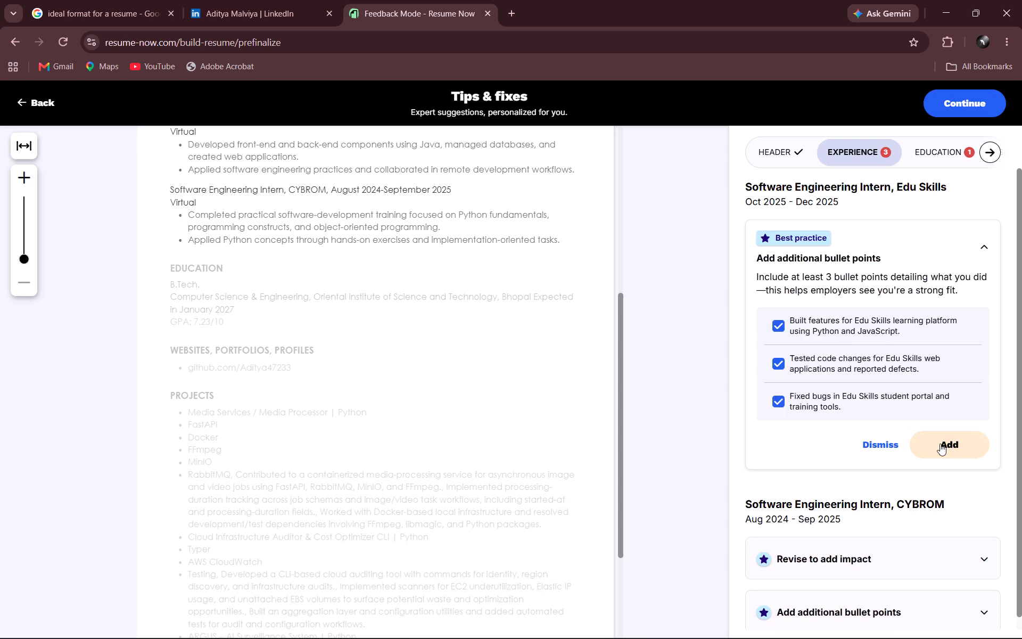
pyautogui.click(940, 444)
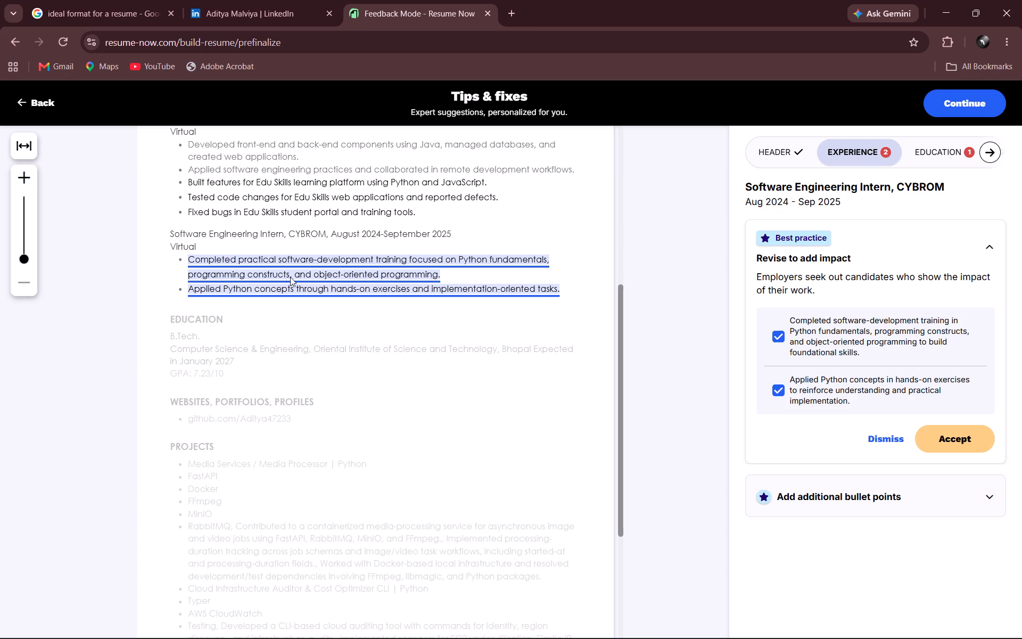
# Accept both impact revisions and add all three suggested bullet points for the CYBROM internship.
pyautogui.click(950, 438)
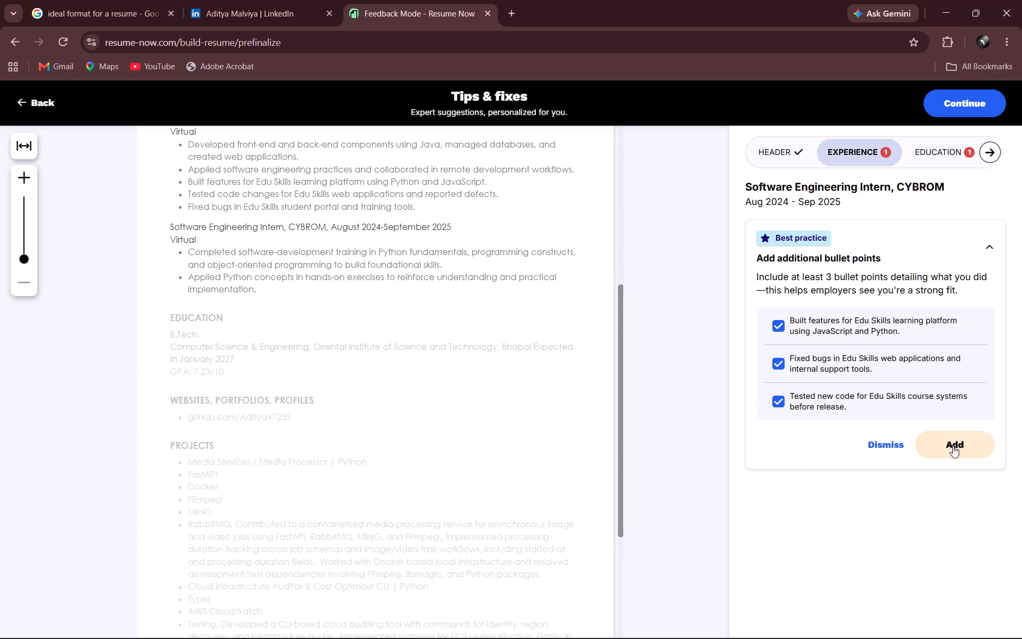
pyautogui.click(953, 446)
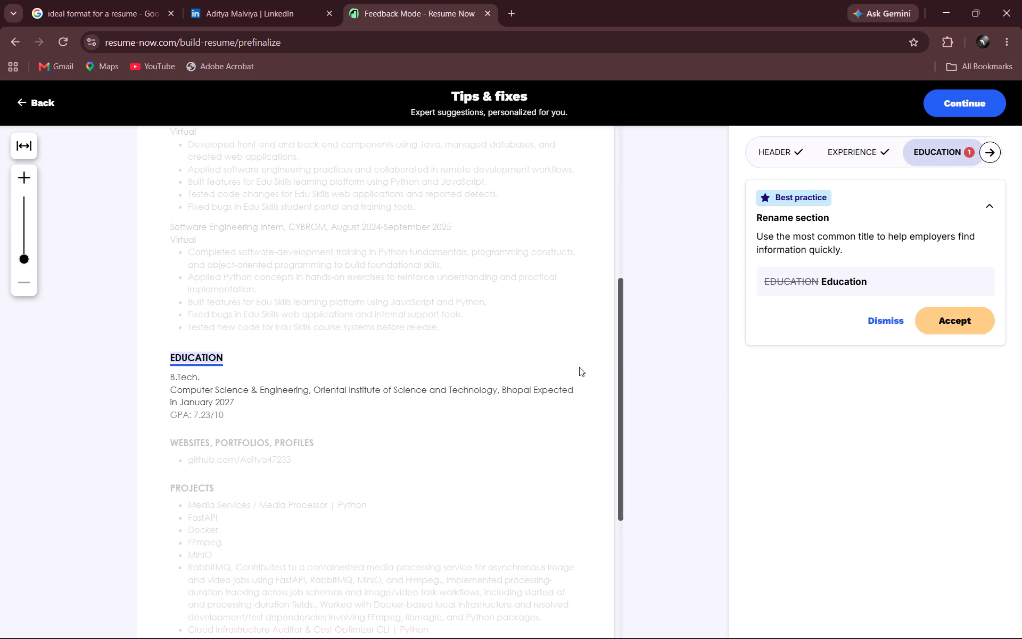
# Recheck the experience and education suggestions against the resume preview, and go back to look over the websites and projects details.
pyautogui.scroll(4, 426, 348)
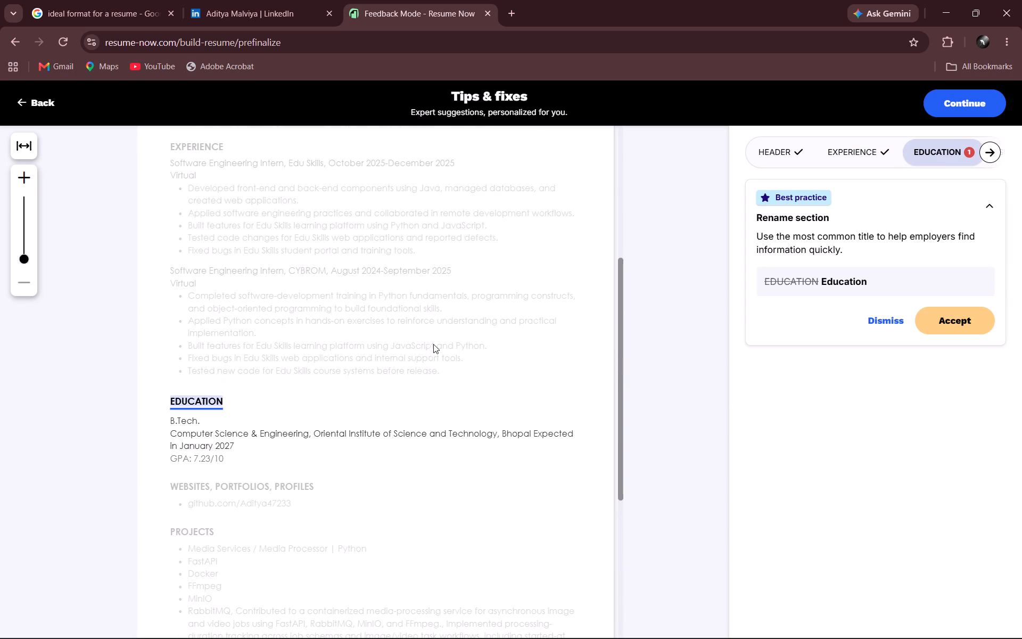
pyautogui.click(849, 152)
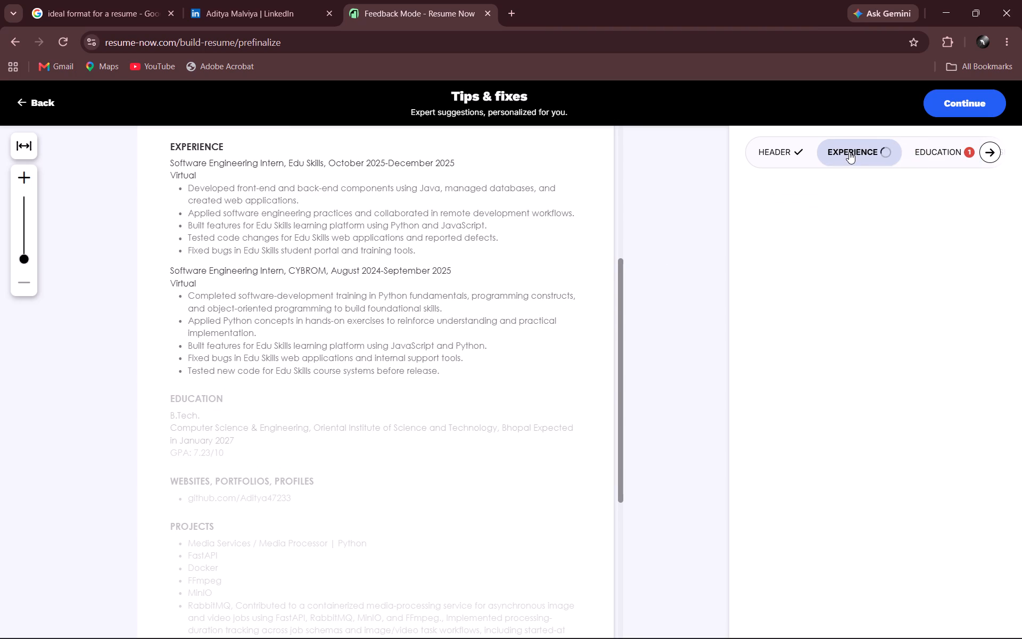
pyautogui.click(363, 310)
pyautogui.click(228, 280)
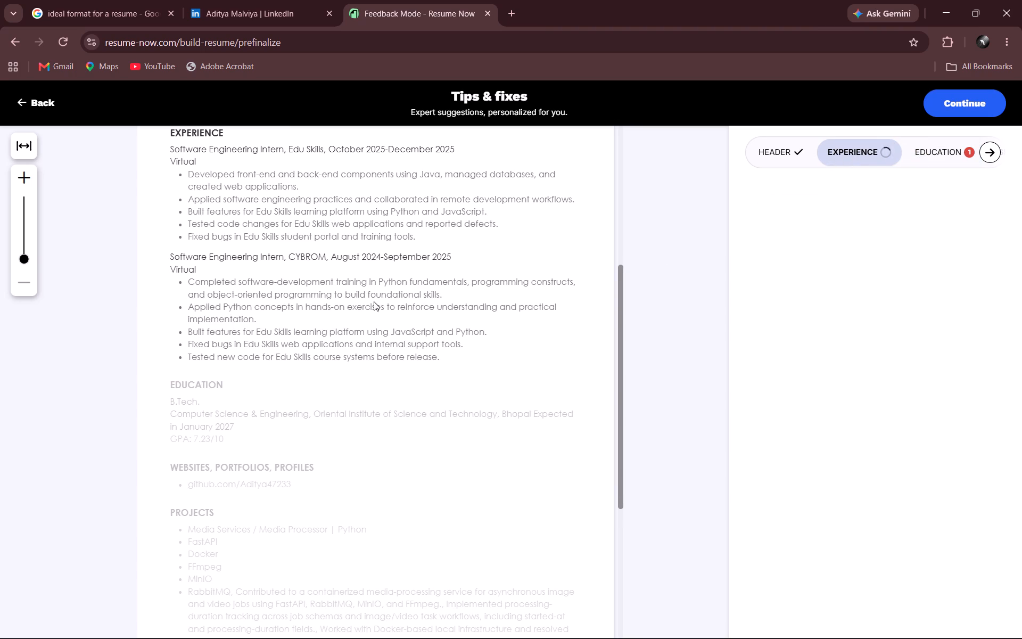
pyautogui.click(929, 152)
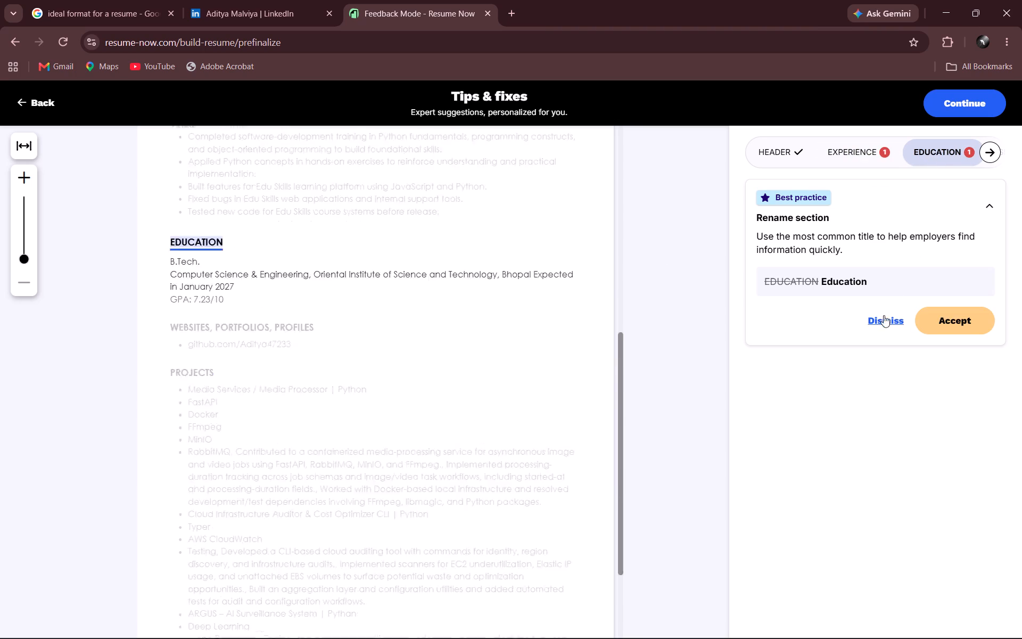
pyautogui.click(845, 147)
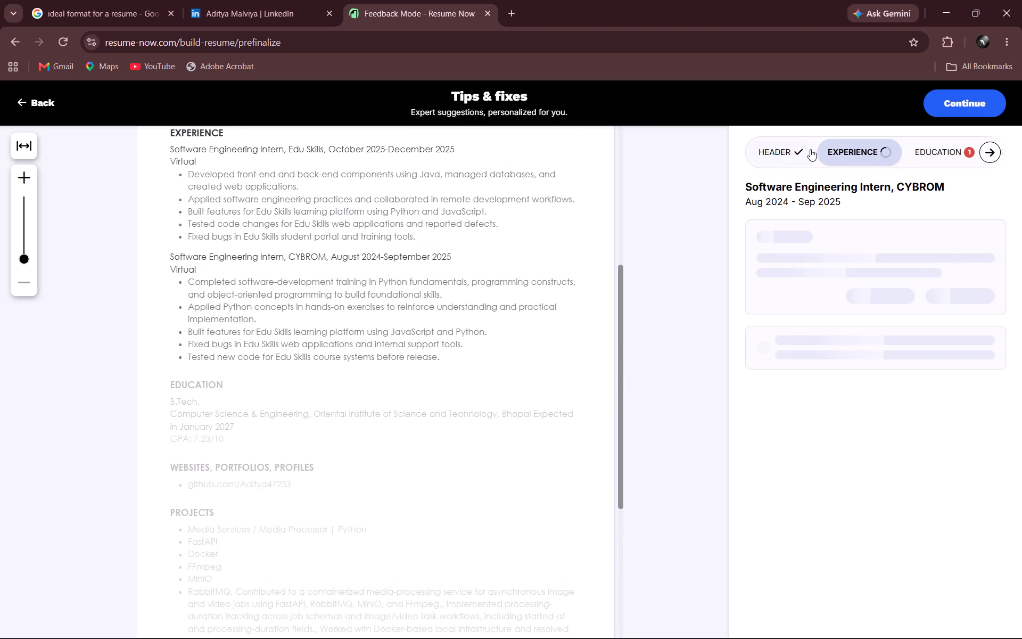
pyautogui.click(11, 43)
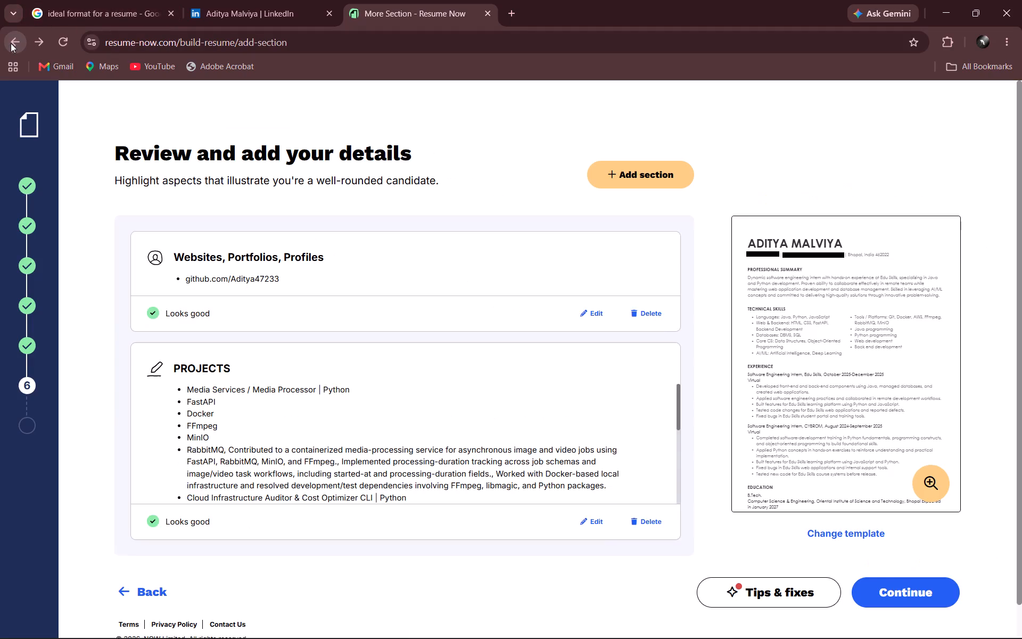
pyautogui.scroll(-1, 423, 371)
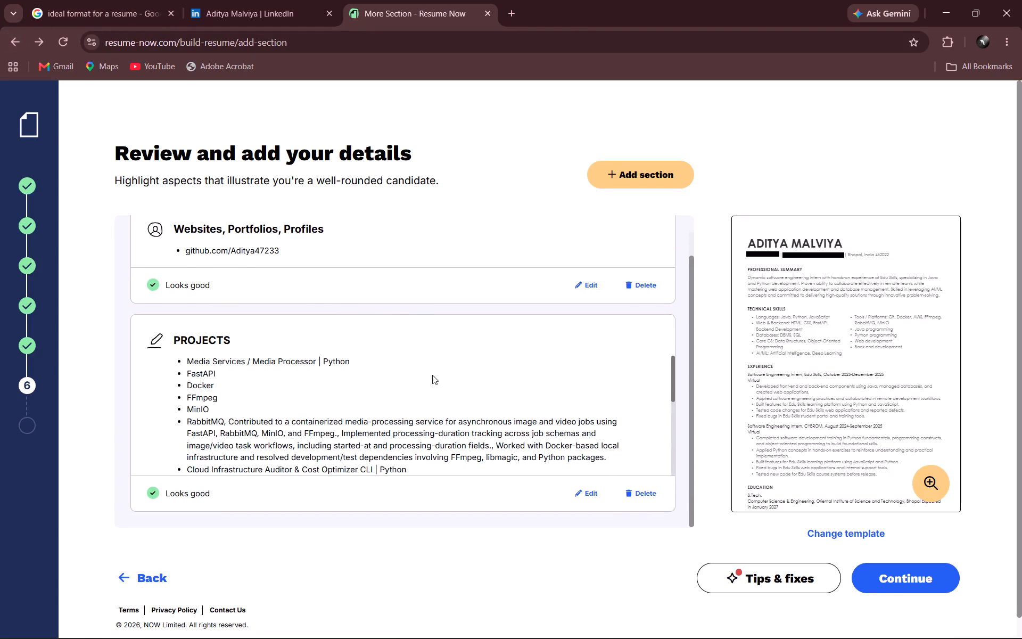
pyautogui.scroll(-3, 451, 384)
pyautogui.scroll(4, 468, 379)
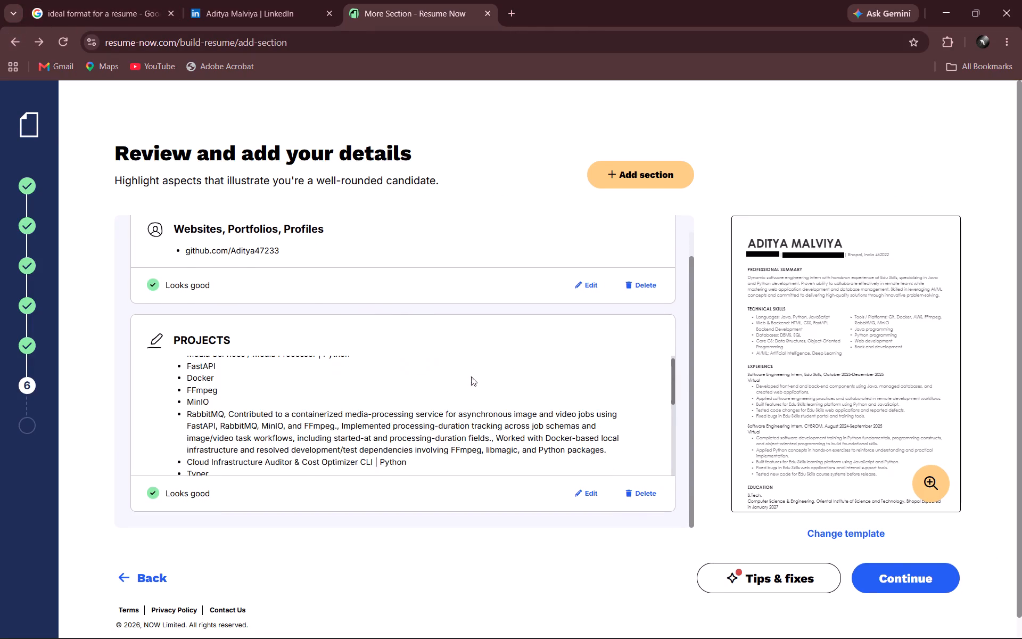
# Return to the tips & fixes and dismiss the suggestion to reorder the CYBROM internship's bullet points.
pyautogui.click(898, 575)
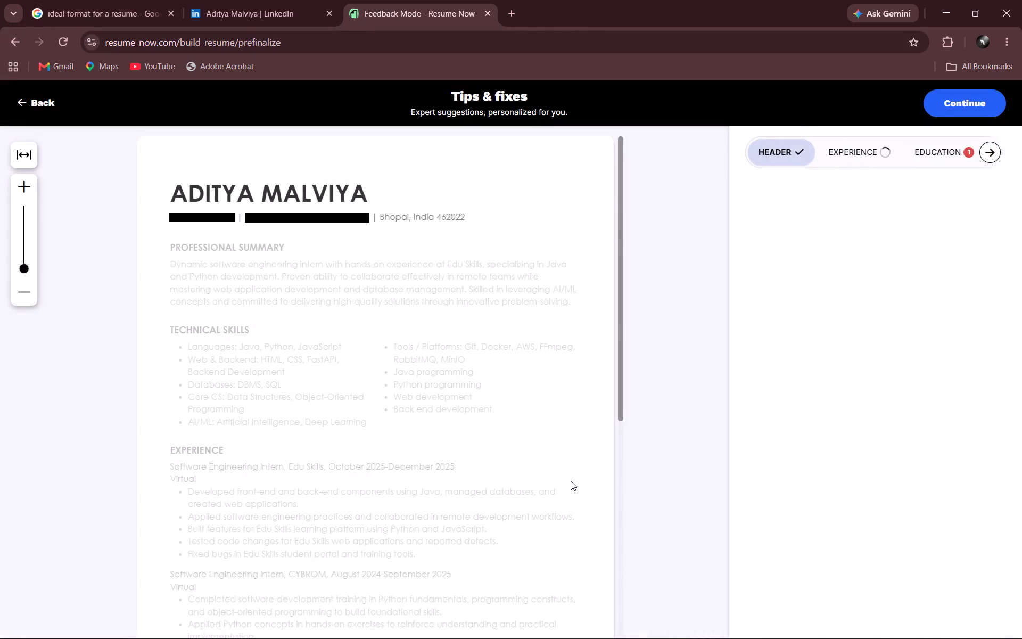
pyautogui.scroll(-3, 458, 415)
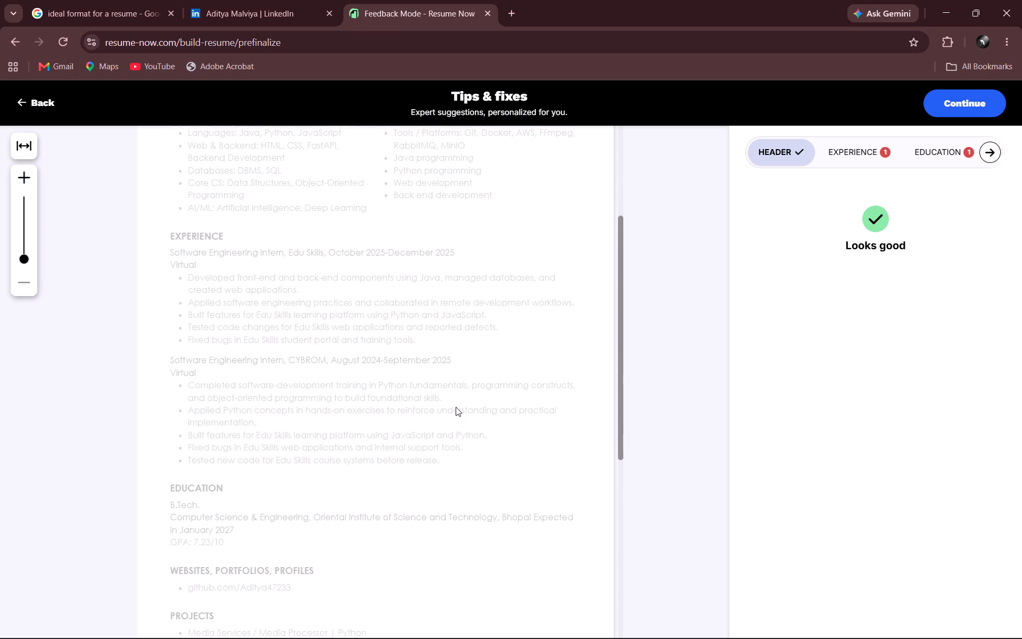
pyautogui.click(846, 149)
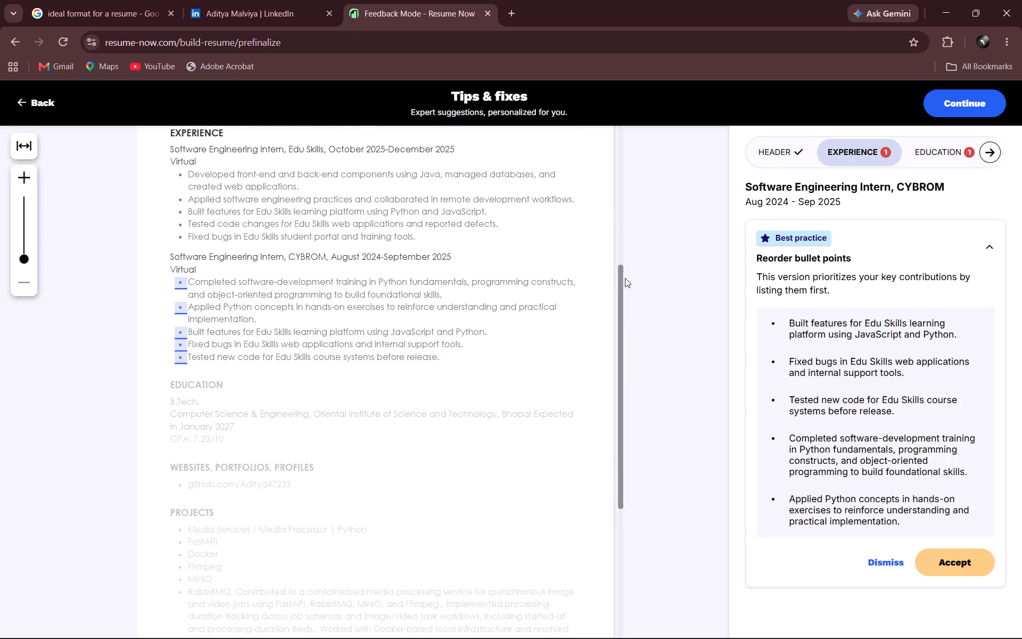
pyautogui.scroll(-2, 802, 403)
pyautogui.click(877, 558)
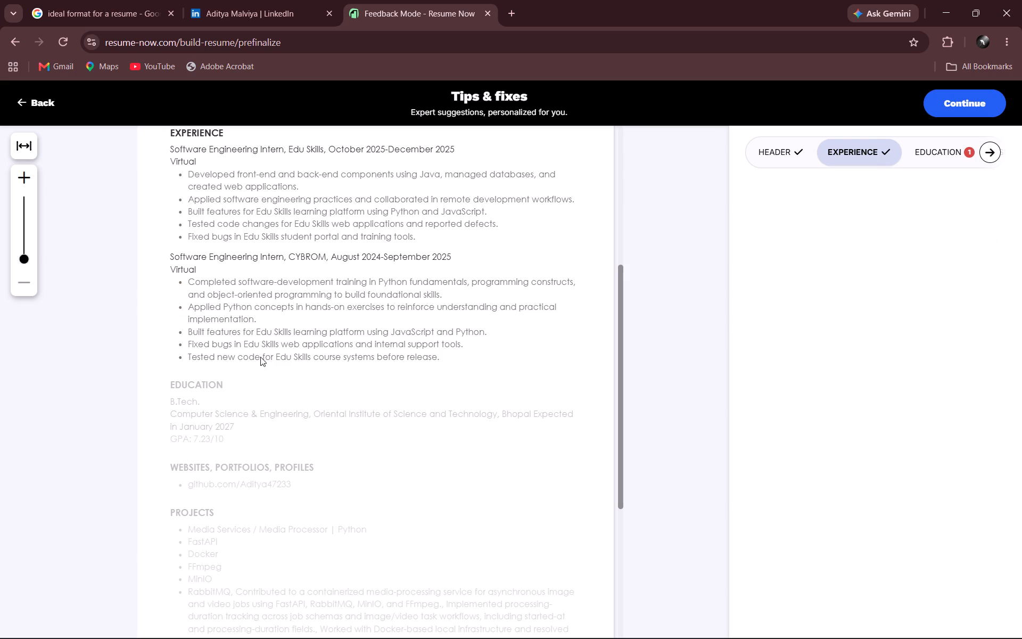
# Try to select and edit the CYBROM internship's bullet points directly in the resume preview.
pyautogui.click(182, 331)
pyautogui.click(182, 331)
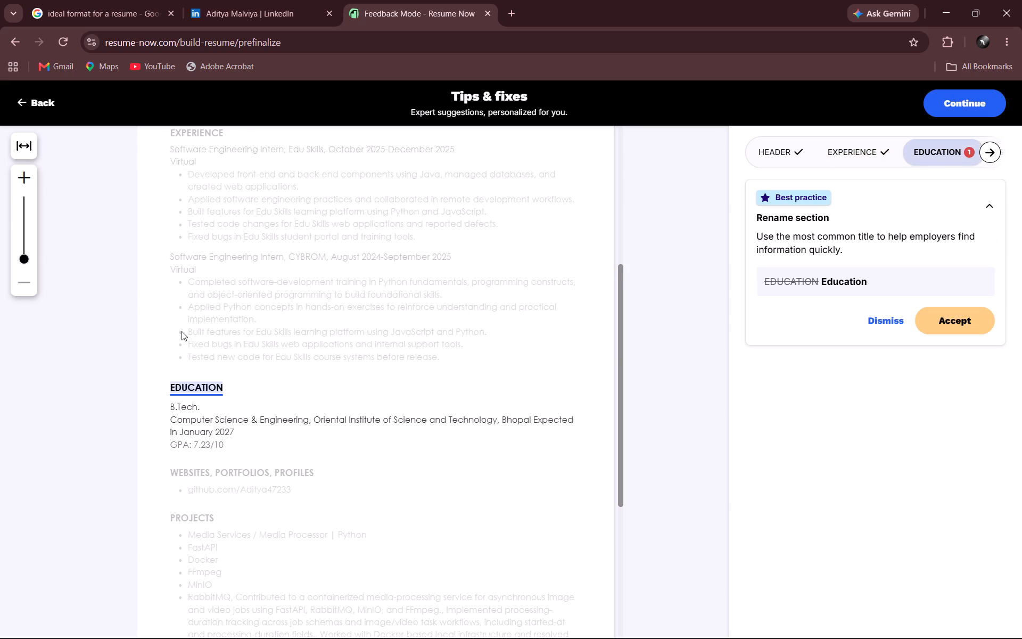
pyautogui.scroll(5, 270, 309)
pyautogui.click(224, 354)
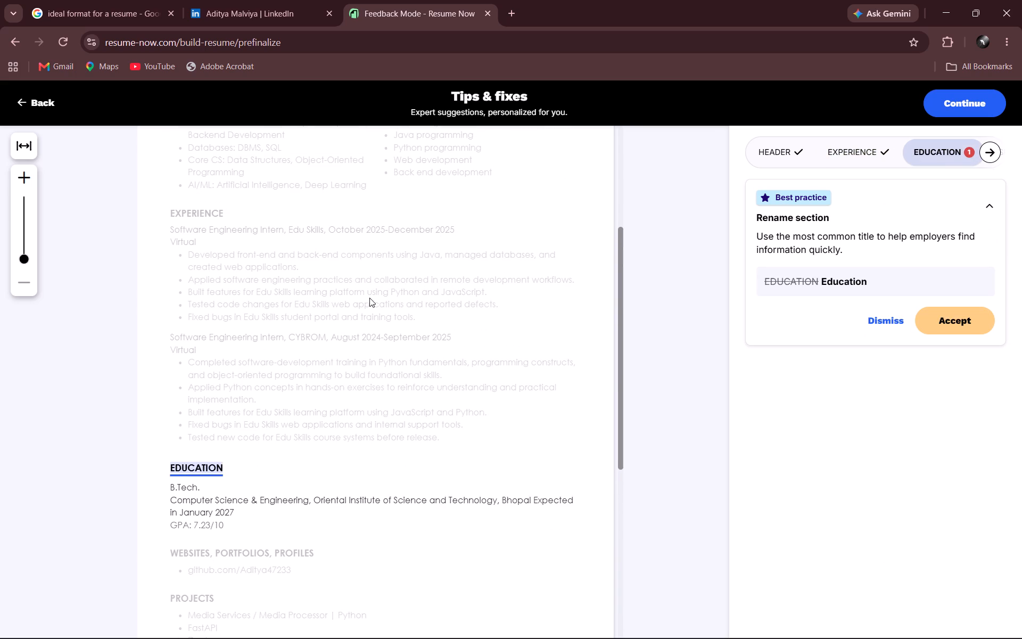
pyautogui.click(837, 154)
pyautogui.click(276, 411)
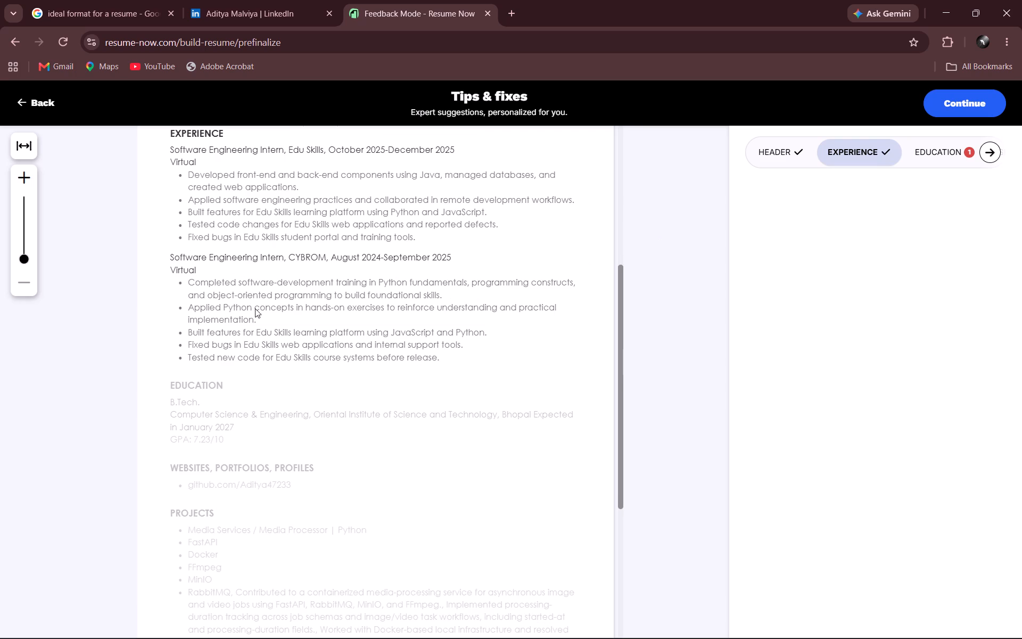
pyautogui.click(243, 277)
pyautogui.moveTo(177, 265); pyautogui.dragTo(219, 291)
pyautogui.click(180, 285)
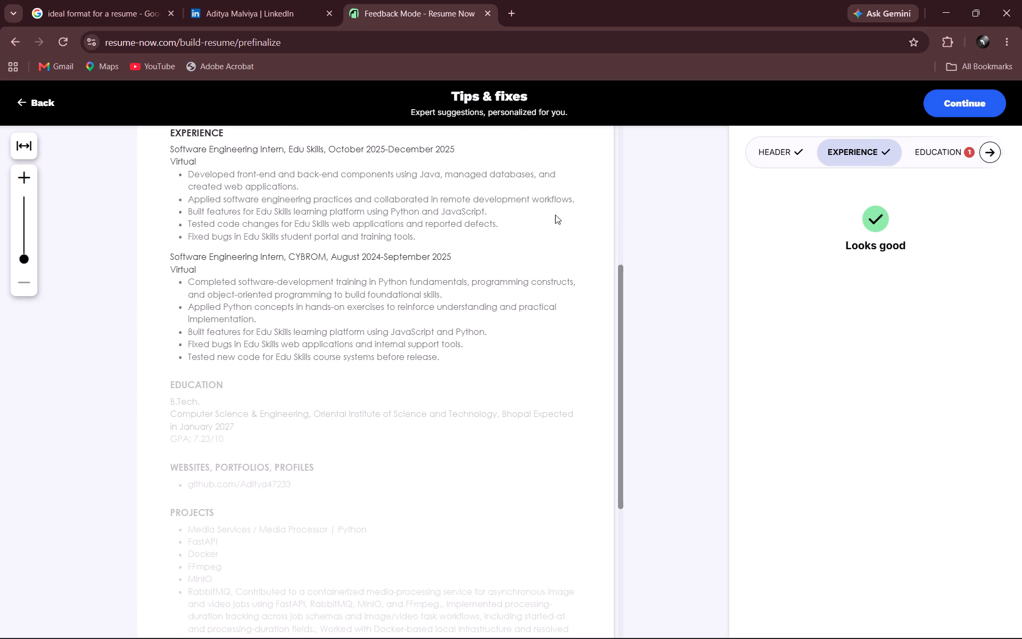
# Go back to the additional details and look over the full projects list and the technical skills section.
pyautogui.click(12, 45)
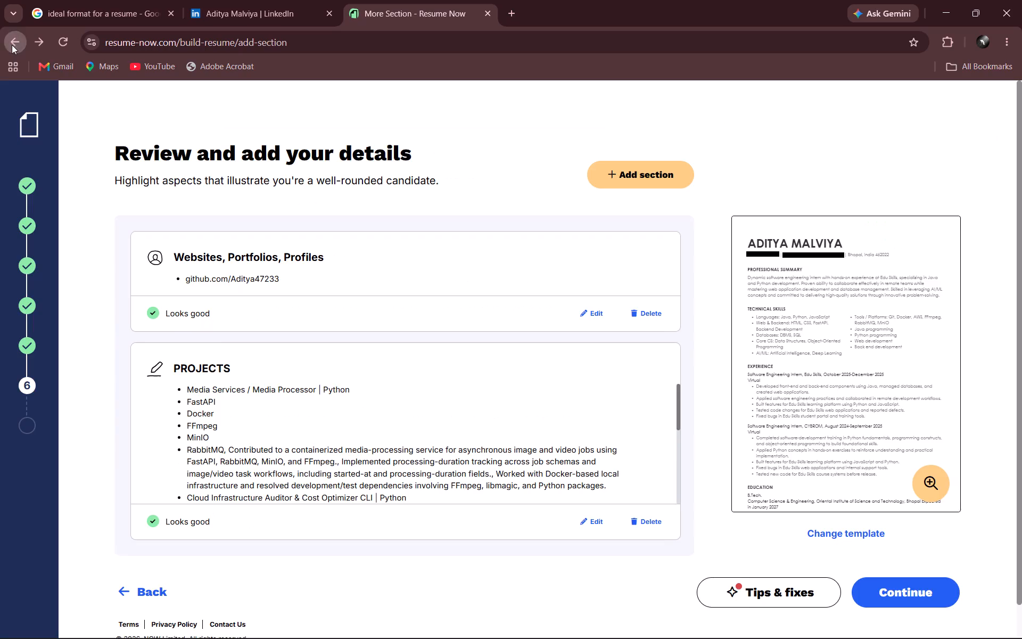
pyautogui.scroll(-3, 271, 373)
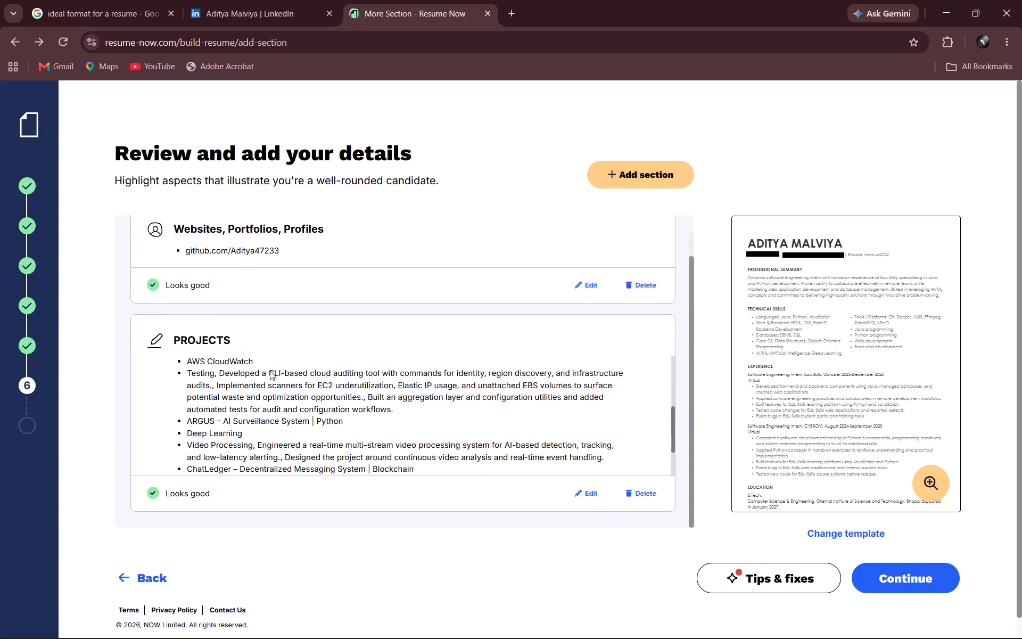
pyautogui.scroll(-9, 270, 371)
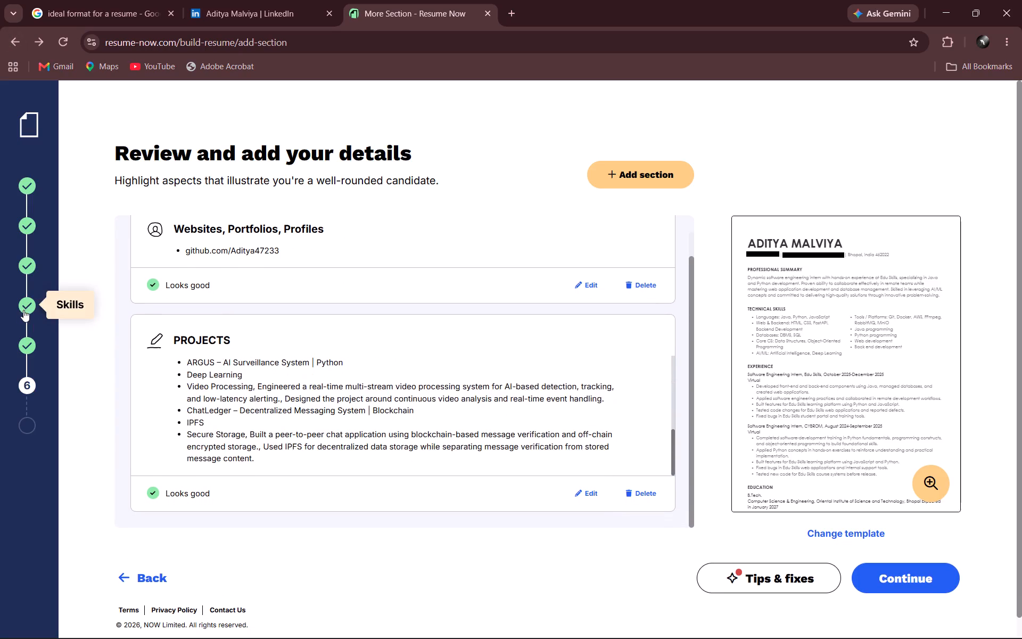
pyautogui.click(23, 310)
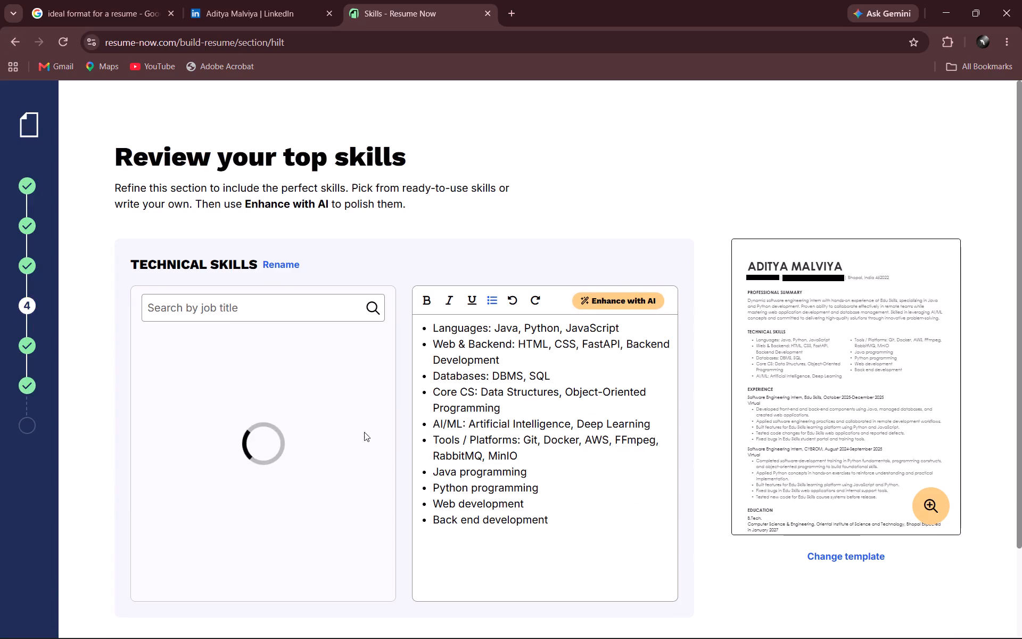
pyautogui.scroll(-2, 311, 428)
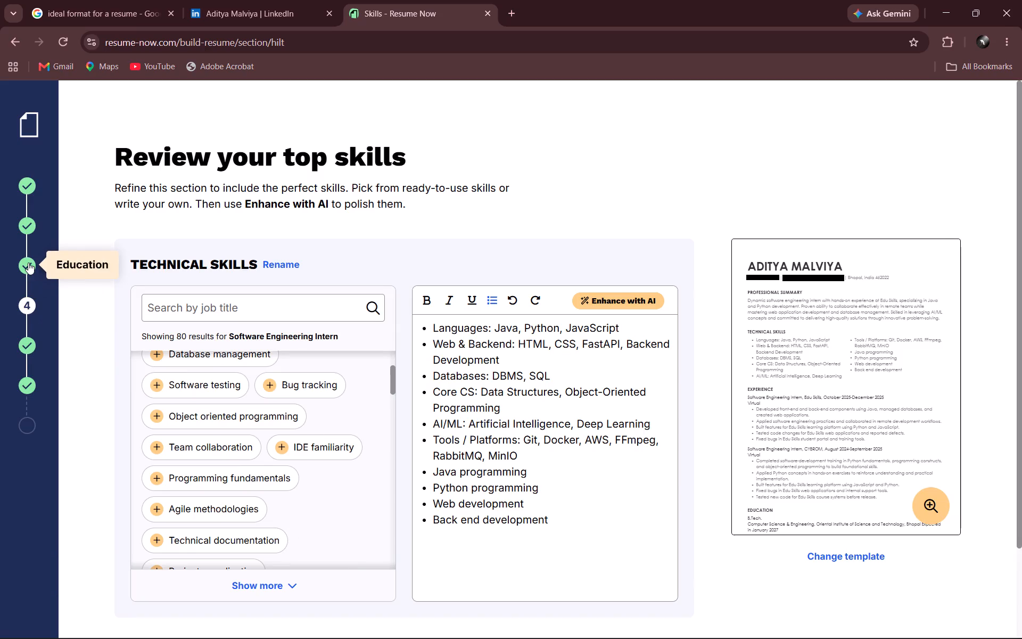
# Open the Edu Skills internship description from the experience overview and use its first AI-enhanced version.
pyautogui.click(32, 236)
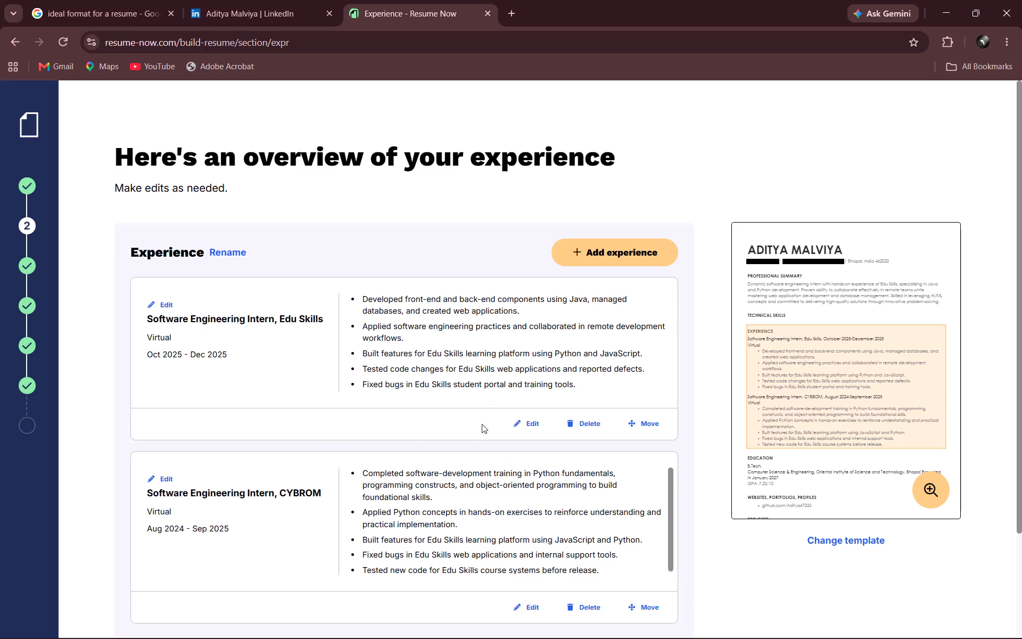
pyautogui.scroll(1, 476, 393)
pyautogui.scroll(-1, 505, 377)
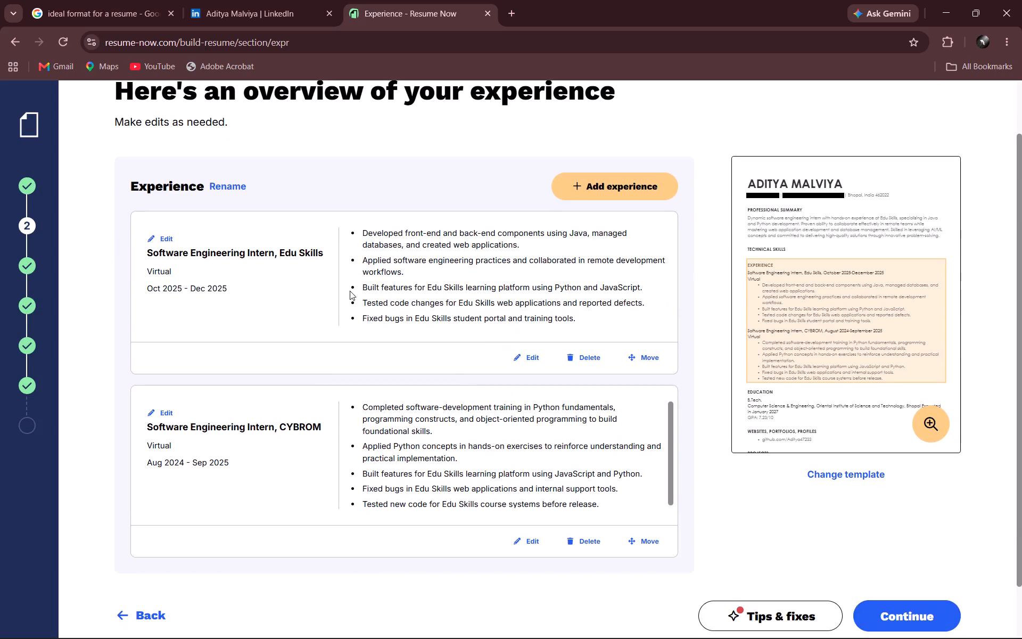
pyautogui.click(352, 285)
pyautogui.click(521, 358)
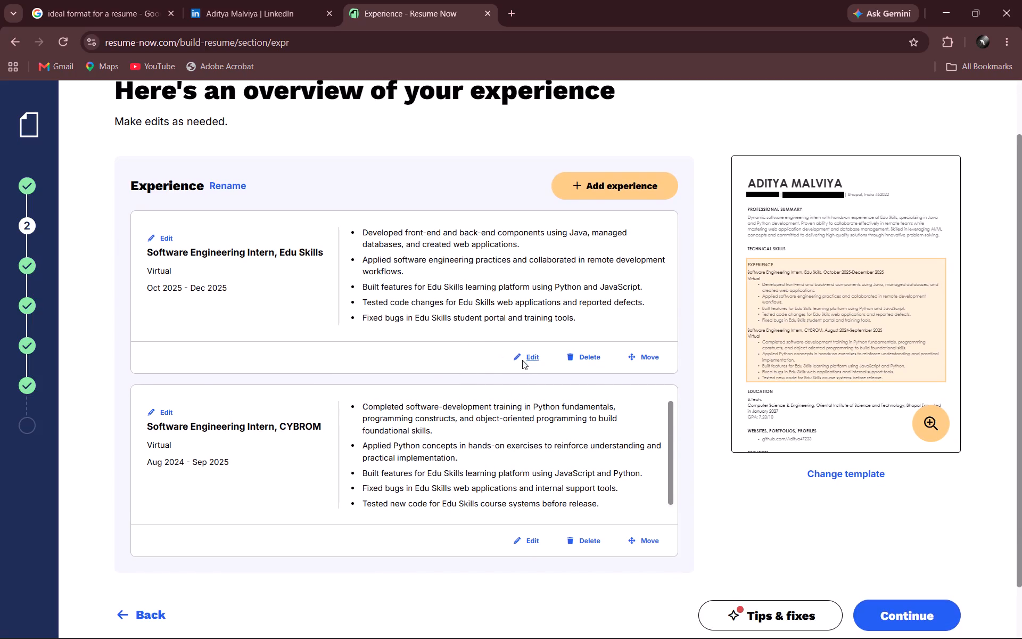
pyautogui.click(530, 361)
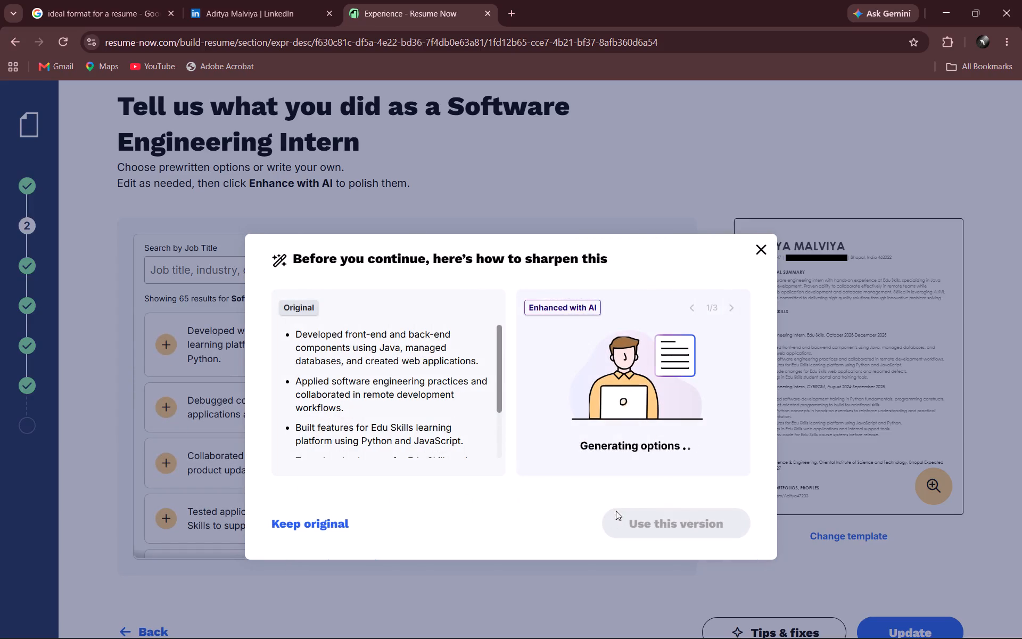
pyautogui.scroll(-2, 428, 414)
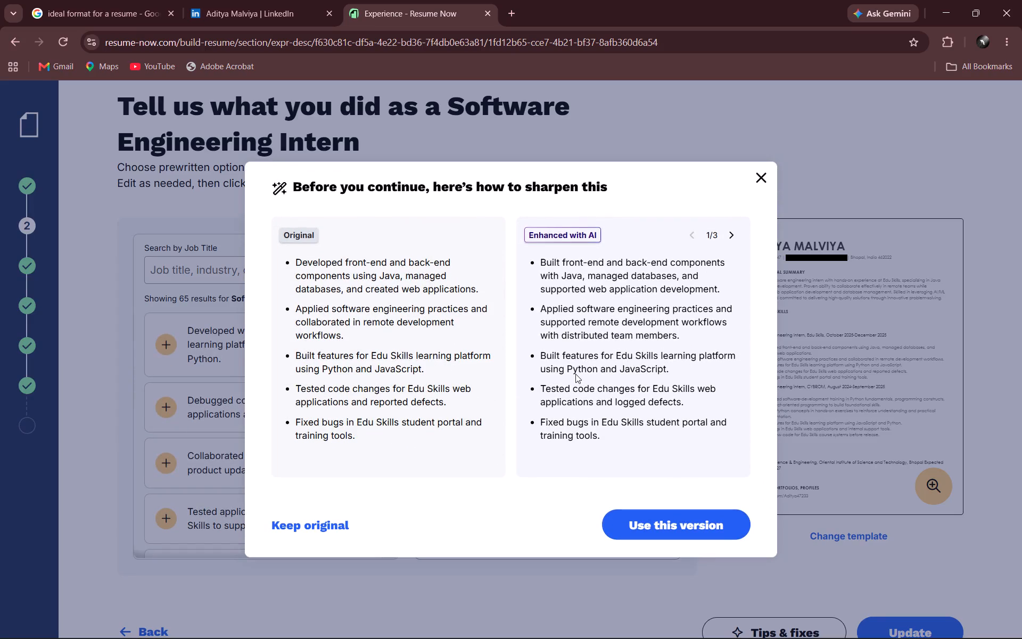
pyautogui.click(674, 529)
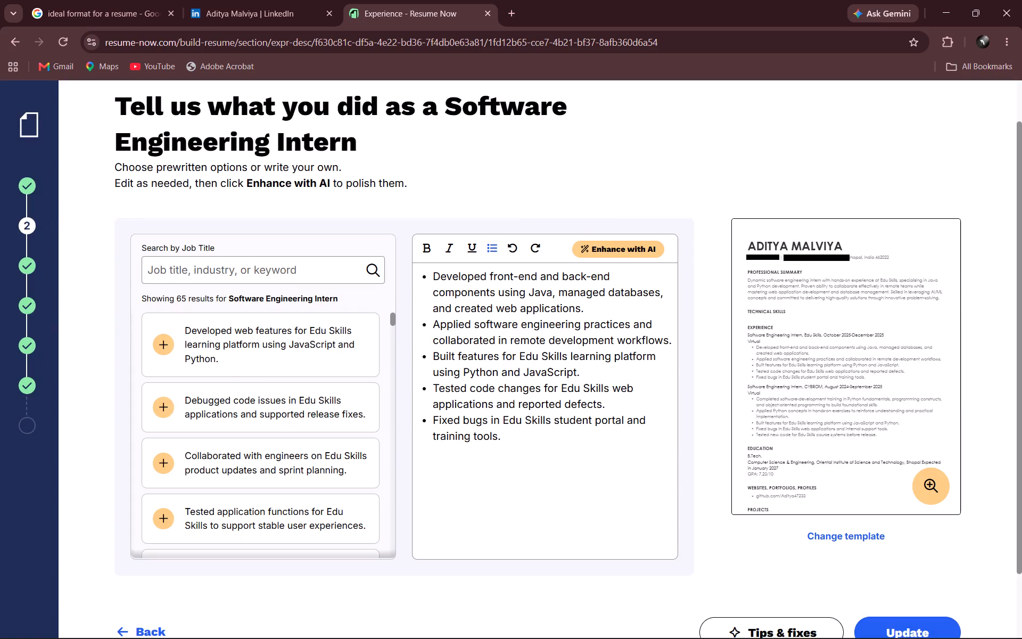
# Delete the last three bullet points, from "Built features for Edu Skills learning platform" on, from the CYBROM internship's description and save it.
pyautogui.click(15, 38)
pyautogui.scroll(-1, 474, 396)
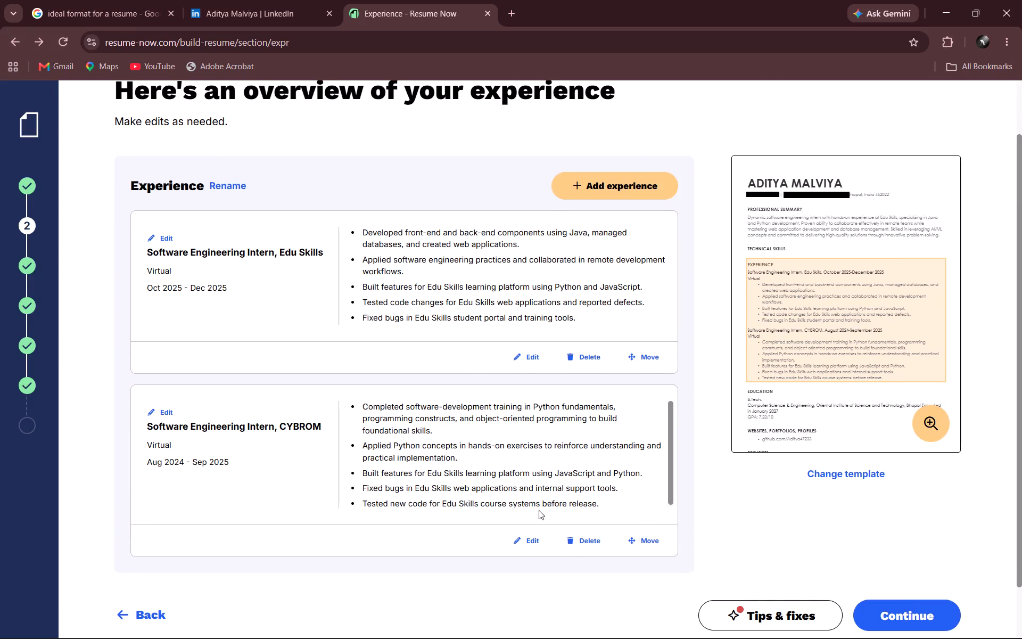
pyautogui.click(520, 541)
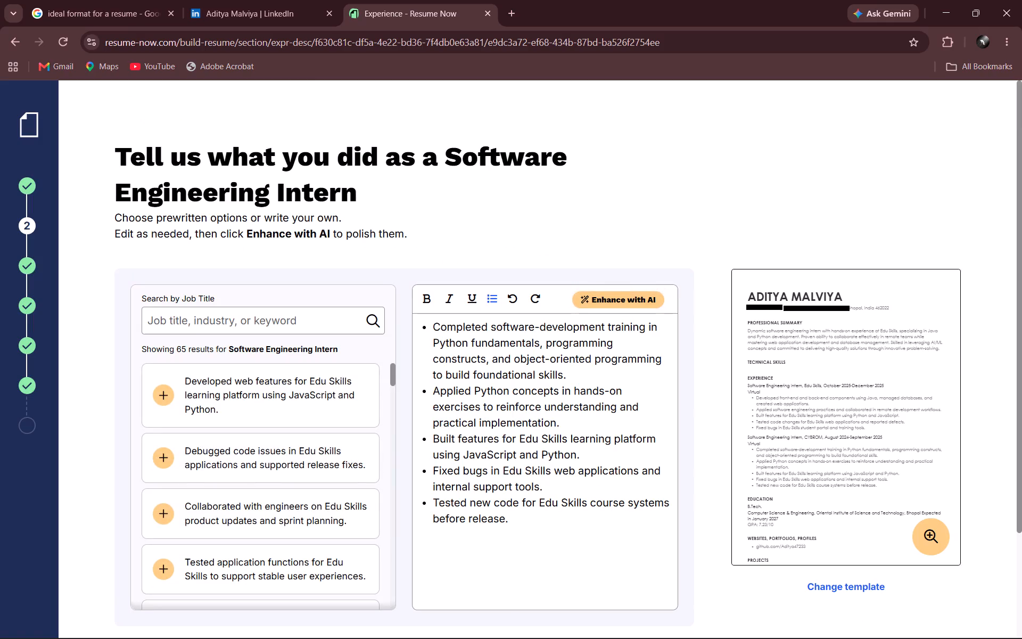
pyautogui.click(423, 431)
pyautogui.click(423, 438)
pyautogui.moveTo(433, 440); pyautogui.dragTo(553, 542)
pyautogui.press('BackSpace')
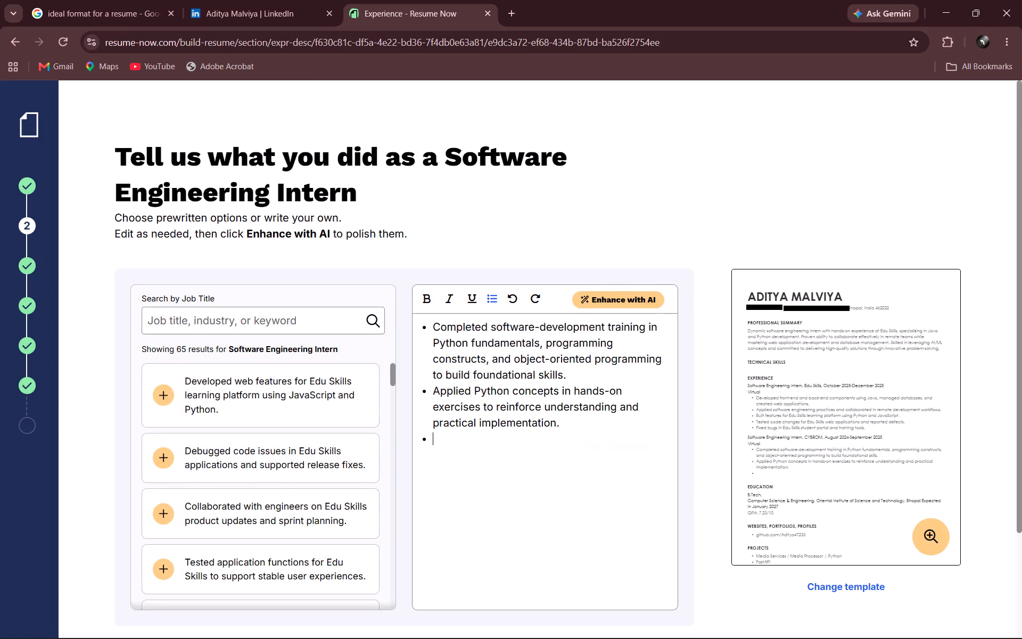
pyautogui.press('BackSpace')
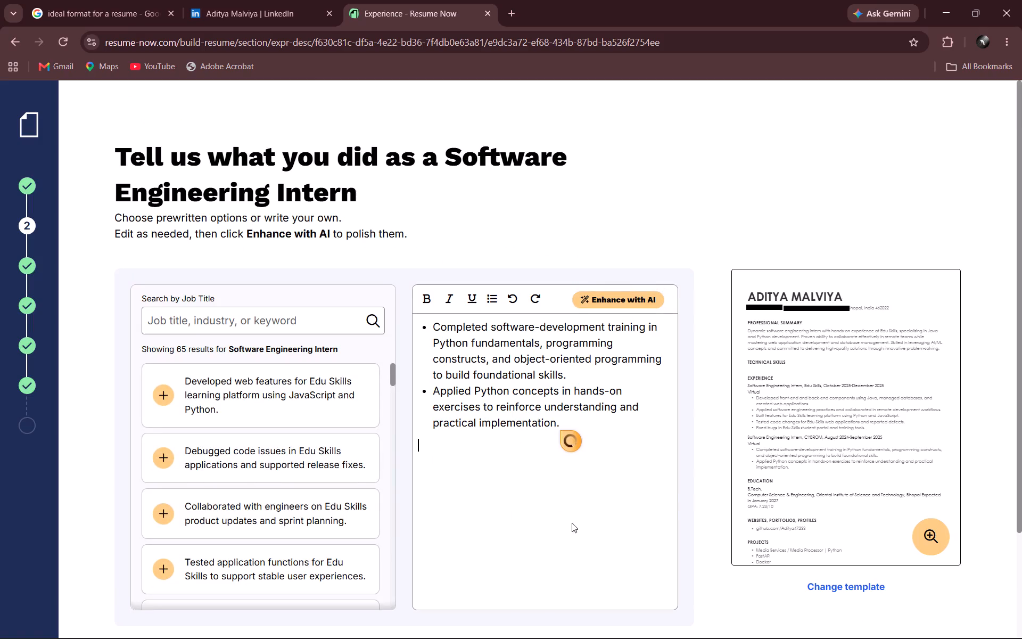
pyautogui.click(533, 489)
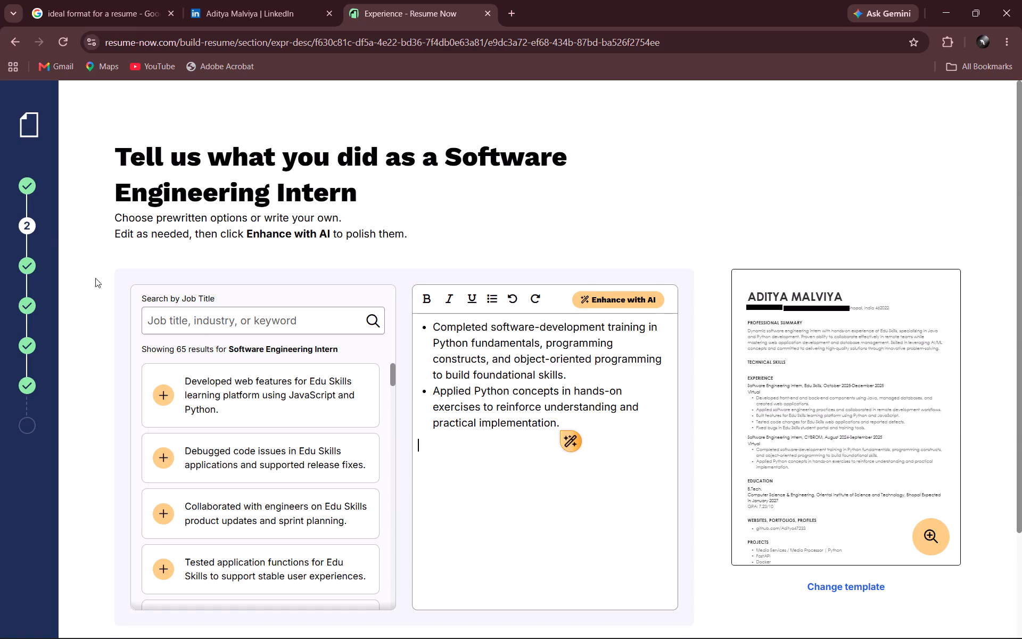
pyautogui.scroll(-5, 613, 450)
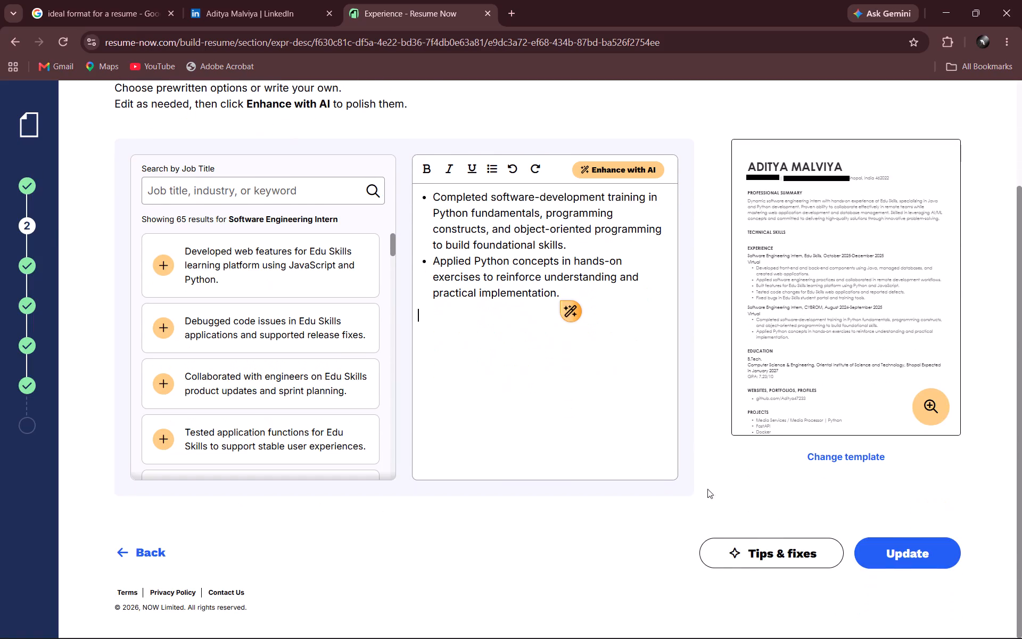
pyautogui.click(897, 546)
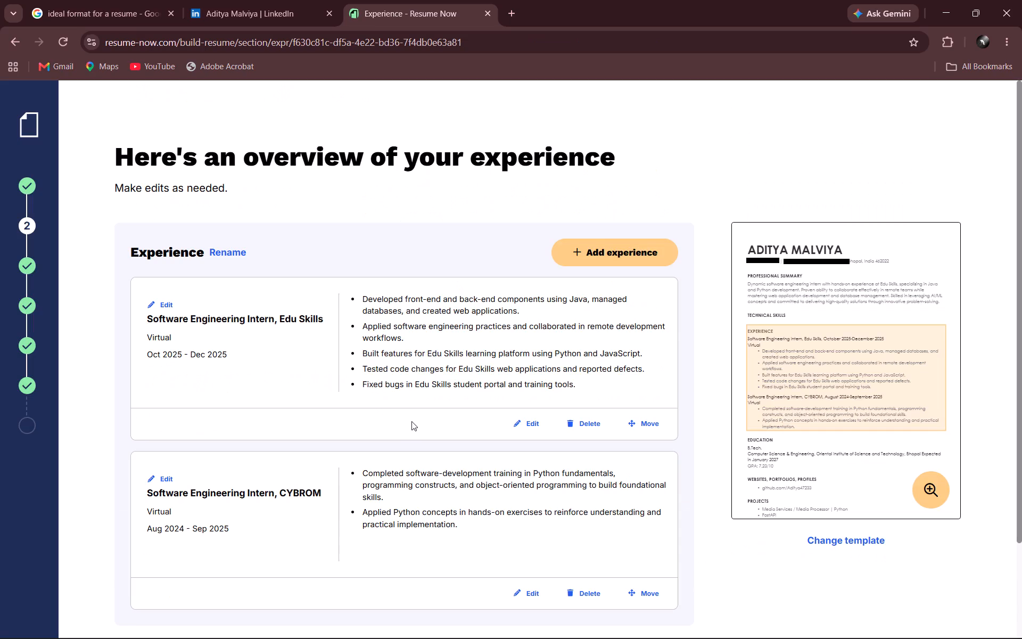
# Delete the last two bullet points, about testing code changes and fixing bugs, from the Edu Skills internship's description and save it.
pyautogui.click(528, 423)
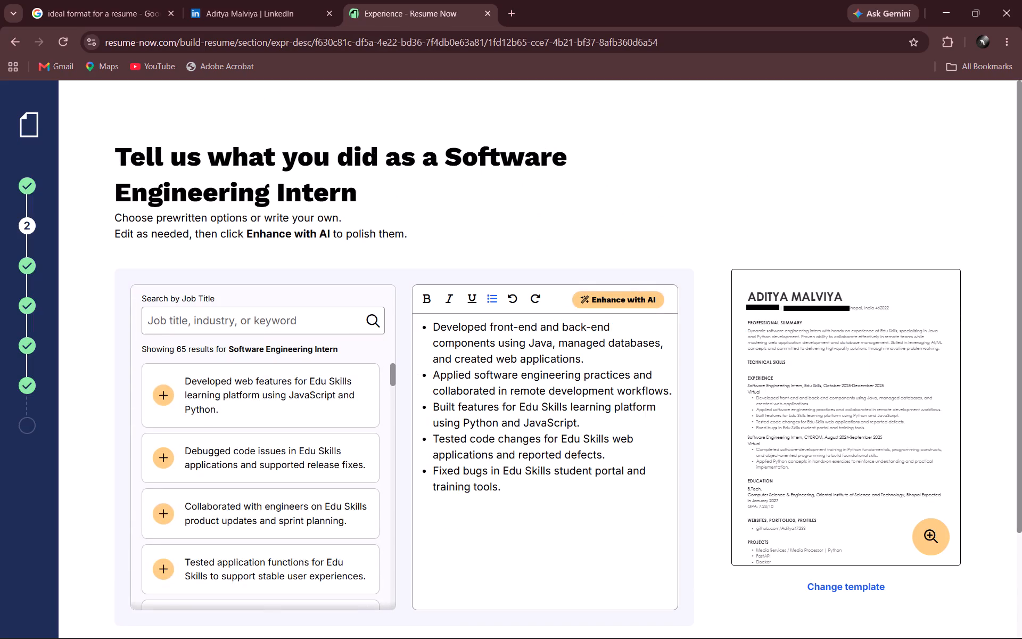
pyautogui.moveTo(424, 429); pyautogui.dragTo(532, 481)
pyautogui.click(529, 480)
pyautogui.moveTo(421, 437); pyautogui.dragTo(605, 505)
pyautogui.press('BackSpace')
pyautogui.press('BackSpace')
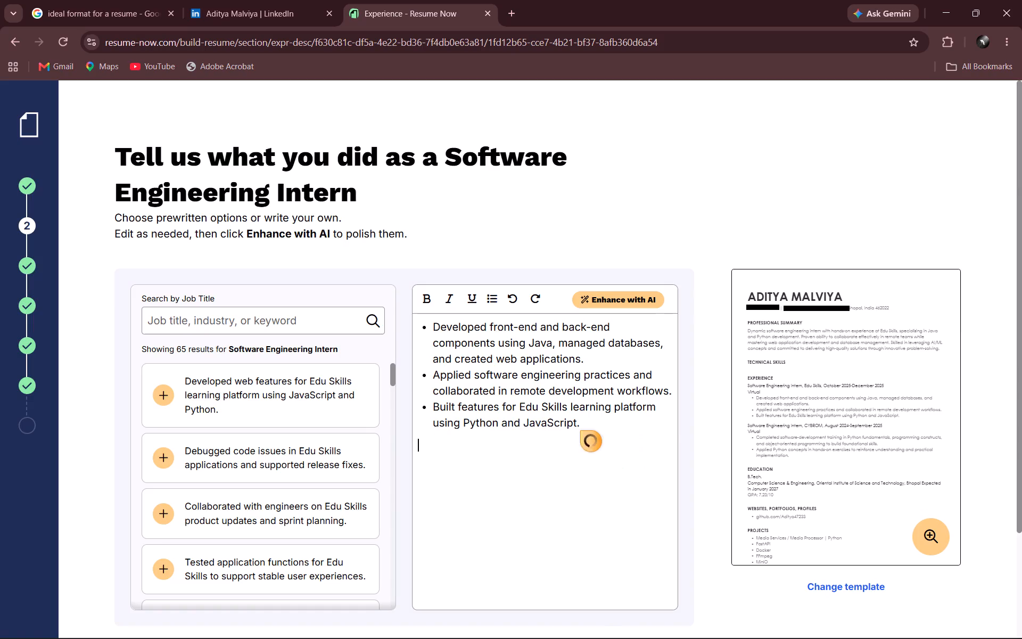
pyautogui.scroll(-5, 458, 420)
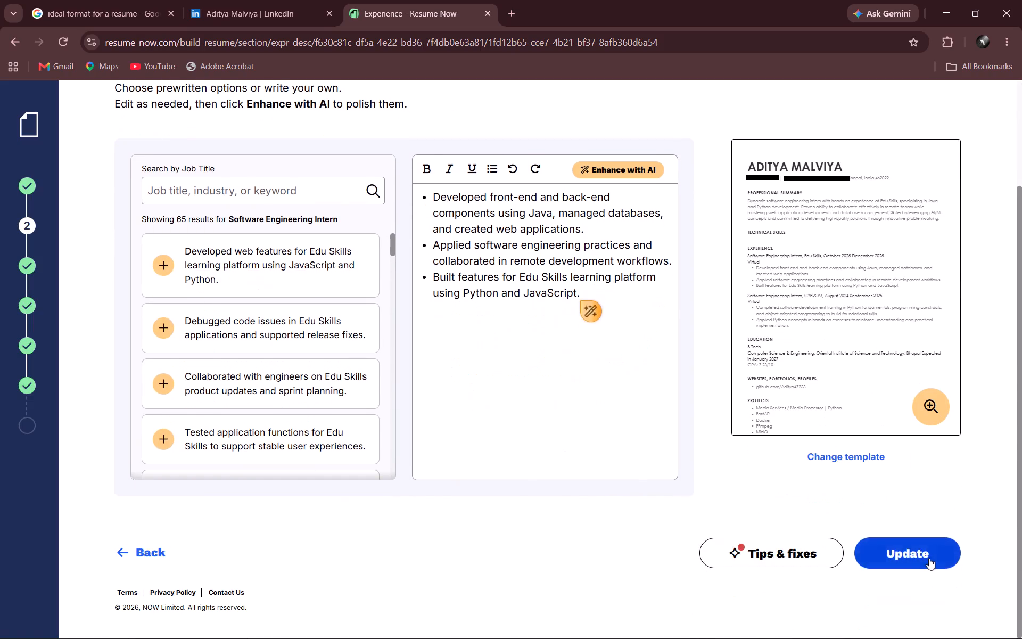
pyautogui.click(929, 558)
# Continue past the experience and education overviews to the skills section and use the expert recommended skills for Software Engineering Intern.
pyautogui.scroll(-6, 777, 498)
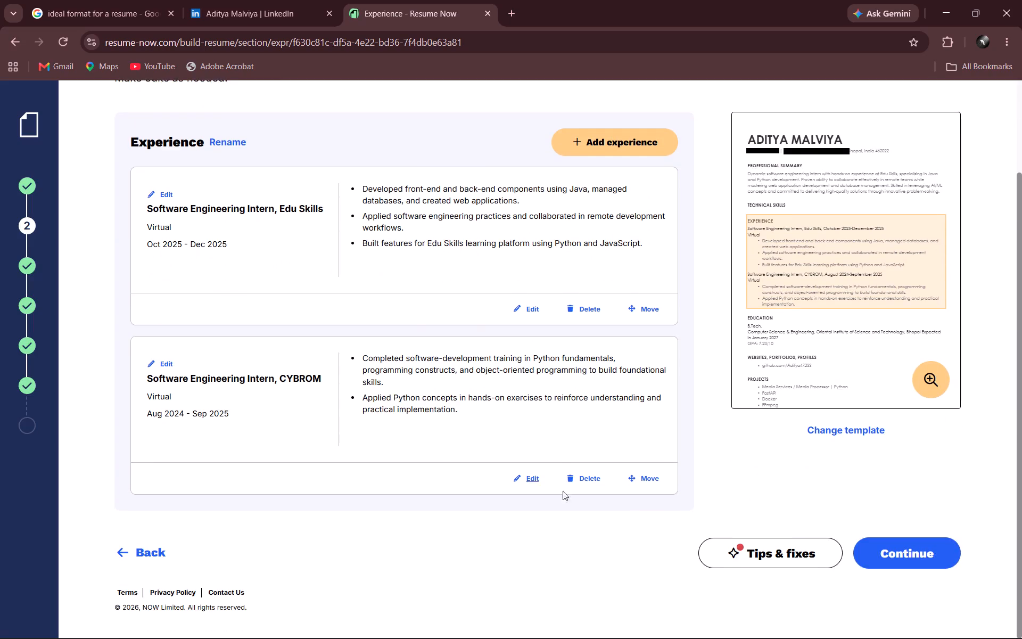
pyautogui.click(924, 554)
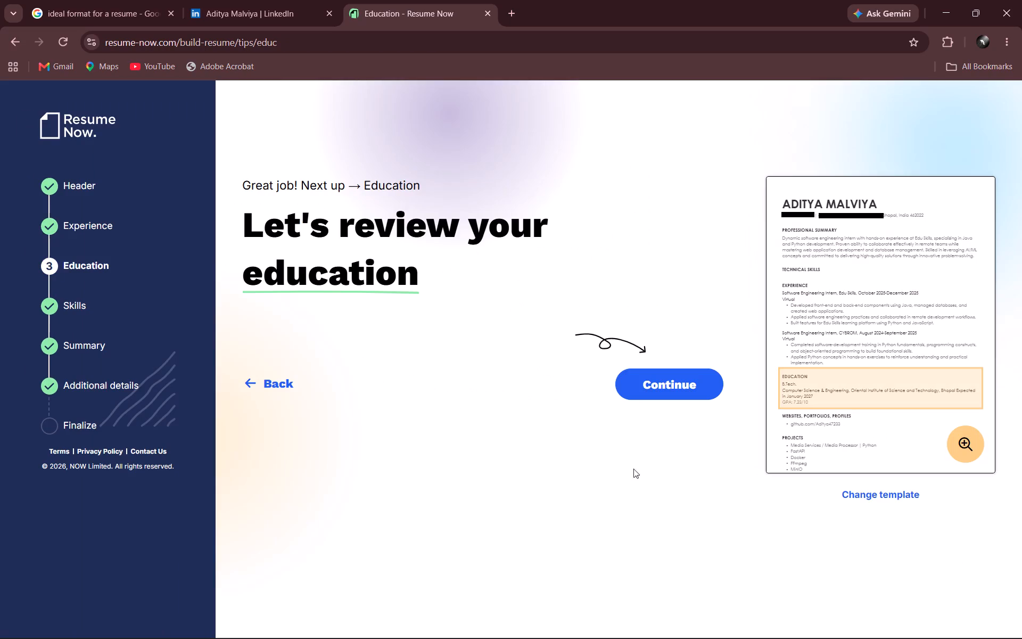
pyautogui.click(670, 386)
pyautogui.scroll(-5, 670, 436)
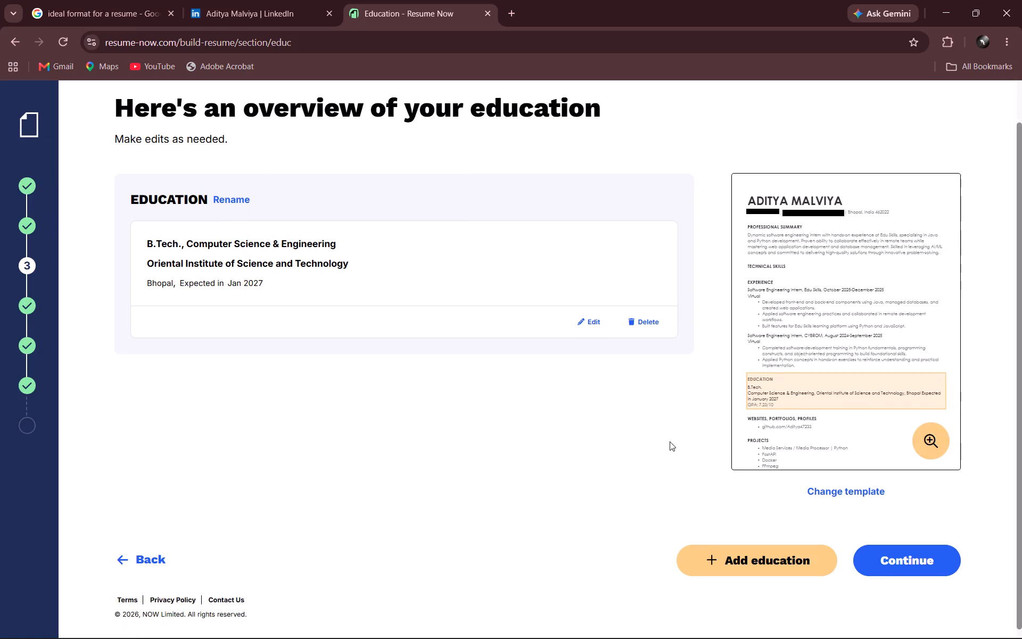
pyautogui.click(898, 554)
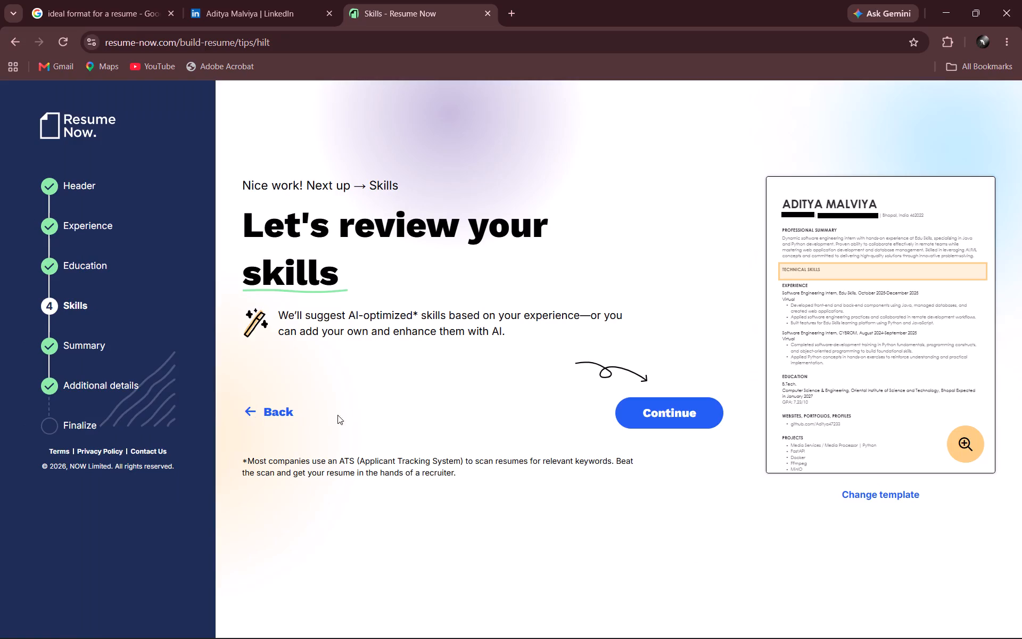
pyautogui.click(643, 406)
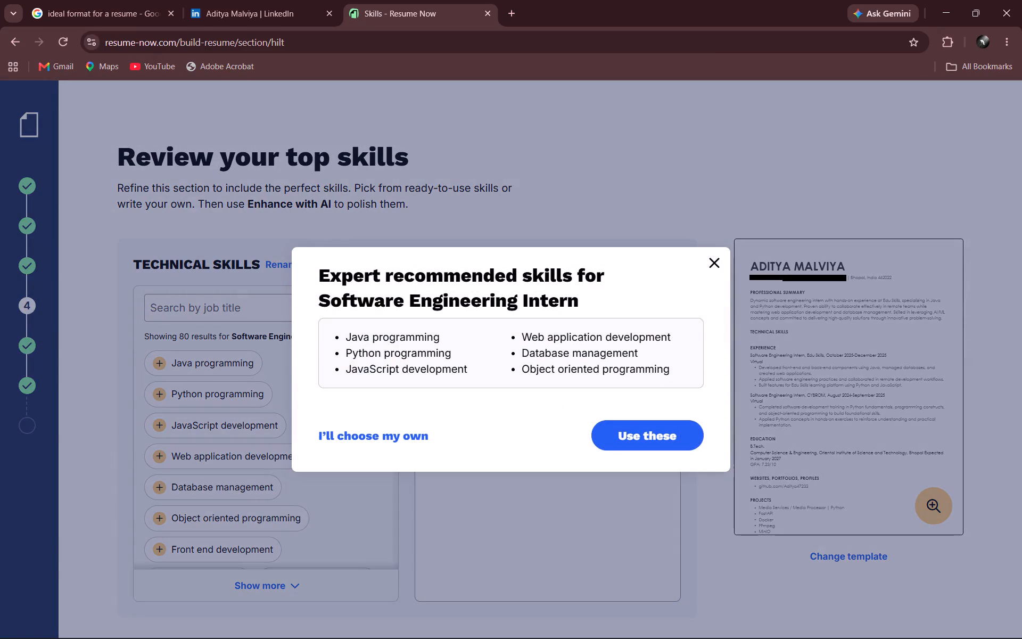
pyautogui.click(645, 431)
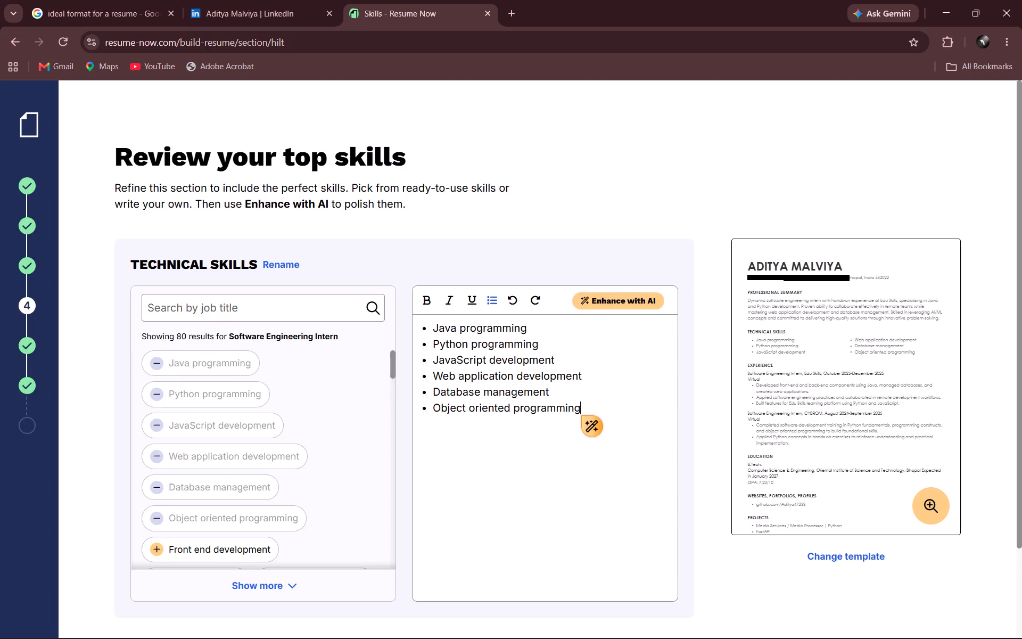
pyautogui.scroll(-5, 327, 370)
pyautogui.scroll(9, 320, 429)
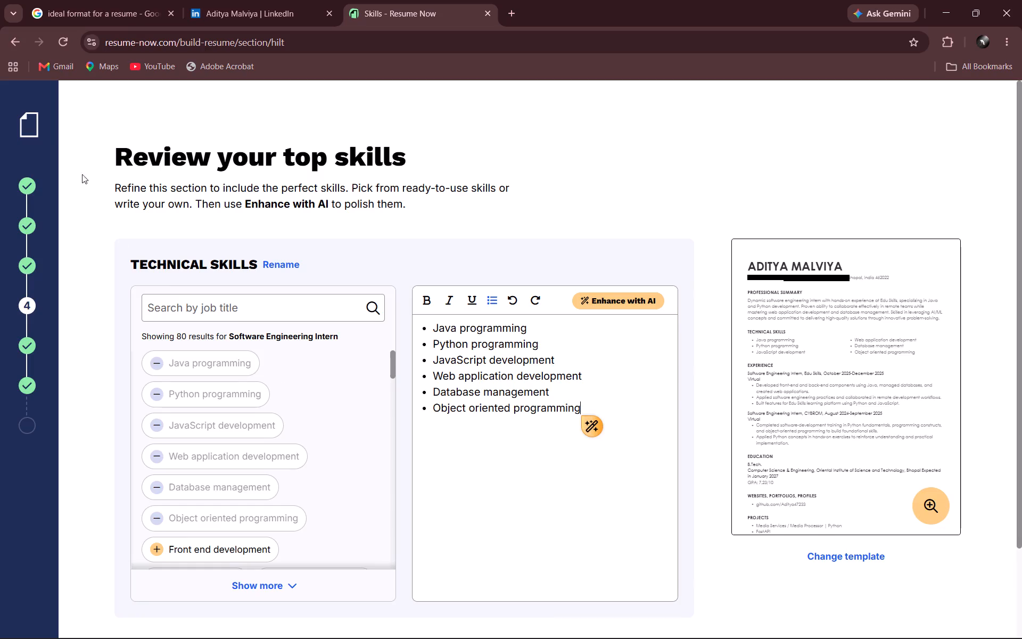
# Return to the education section and edit the B.Tech. entry, setting the graduation month to May and marking it as still enrolled.
pyautogui.click(4, 45)
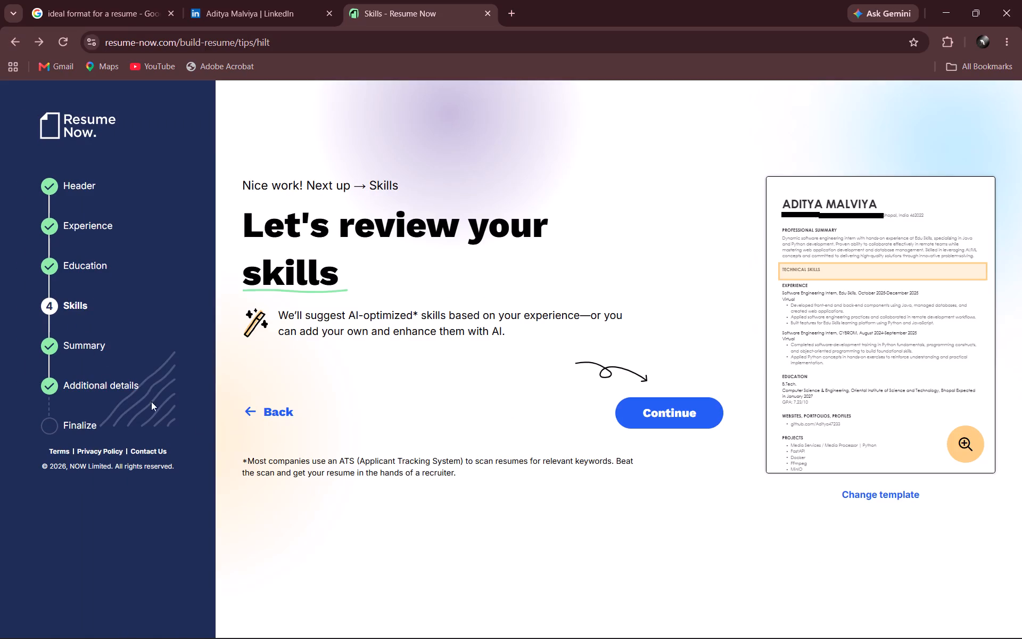
pyautogui.click(80, 269)
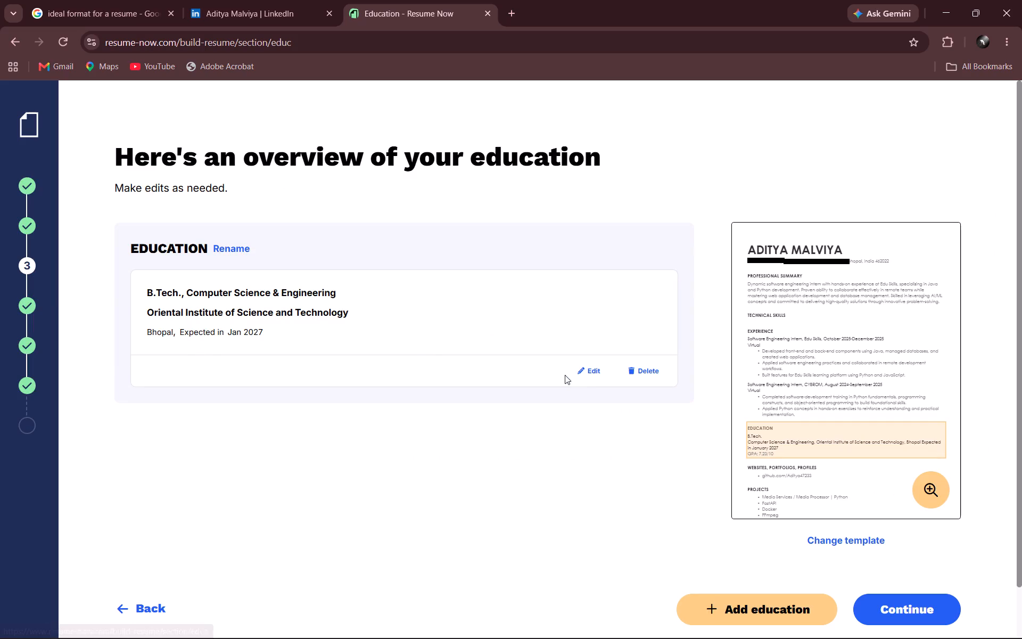
pyautogui.click(581, 372)
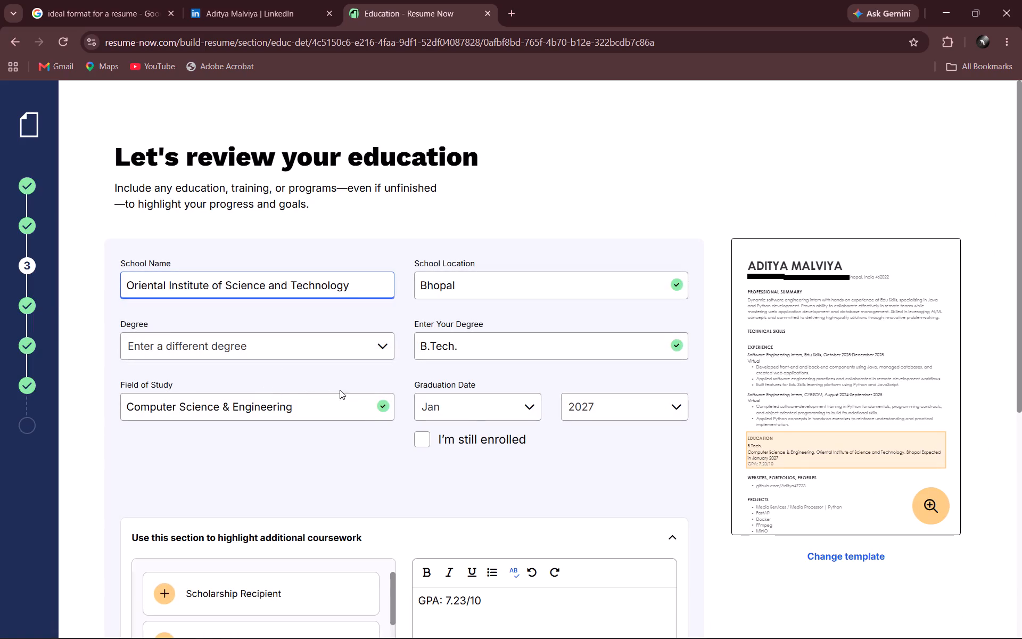
pyautogui.click(517, 408)
pyautogui.scroll(-3, 477, 476)
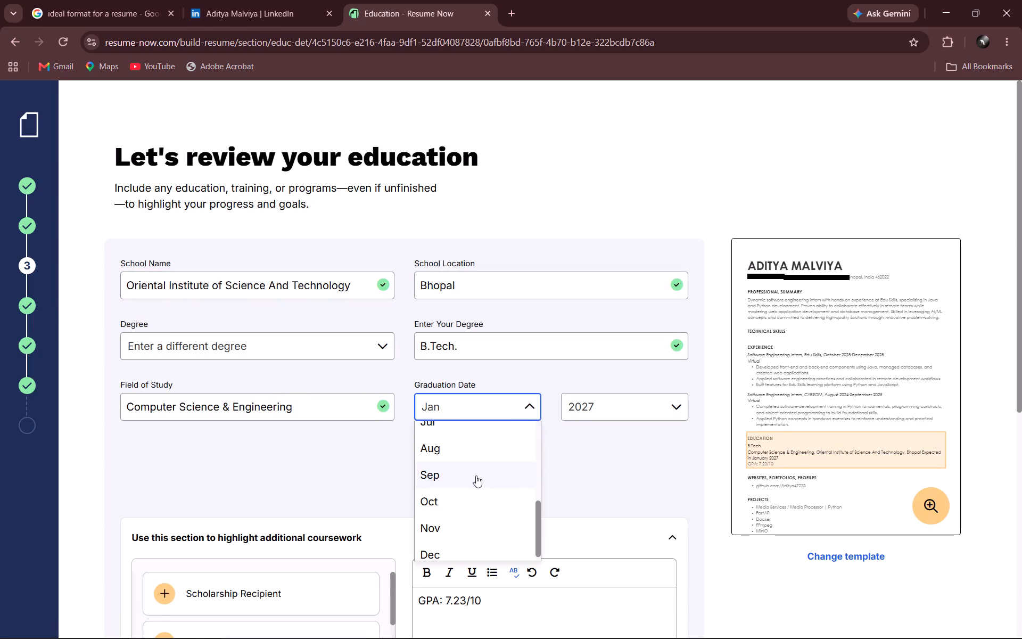
pyautogui.scroll(1, 464, 468)
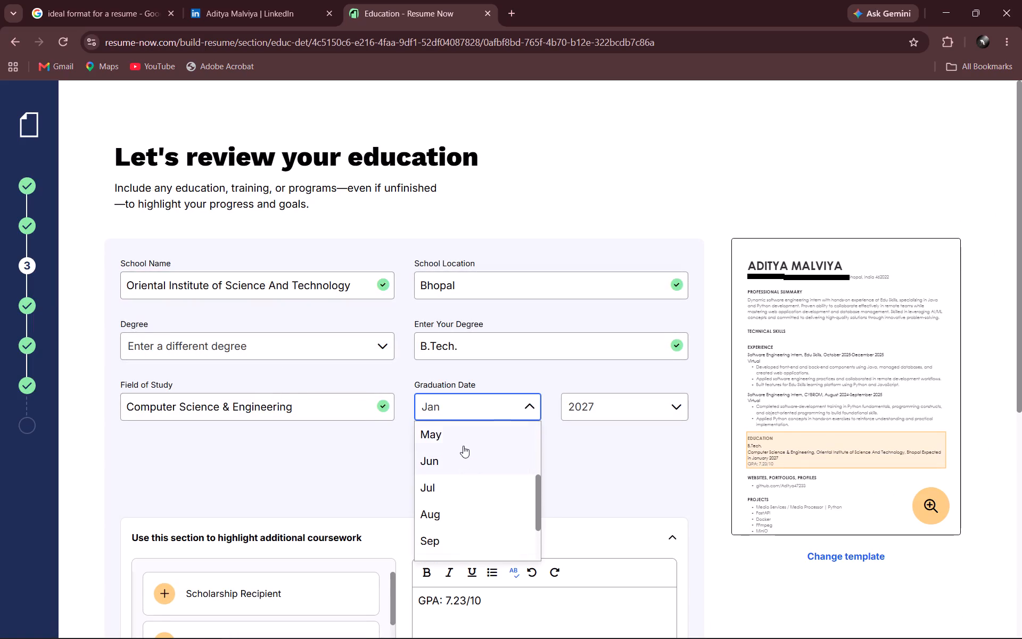
pyautogui.click(464, 440)
pyautogui.click(473, 438)
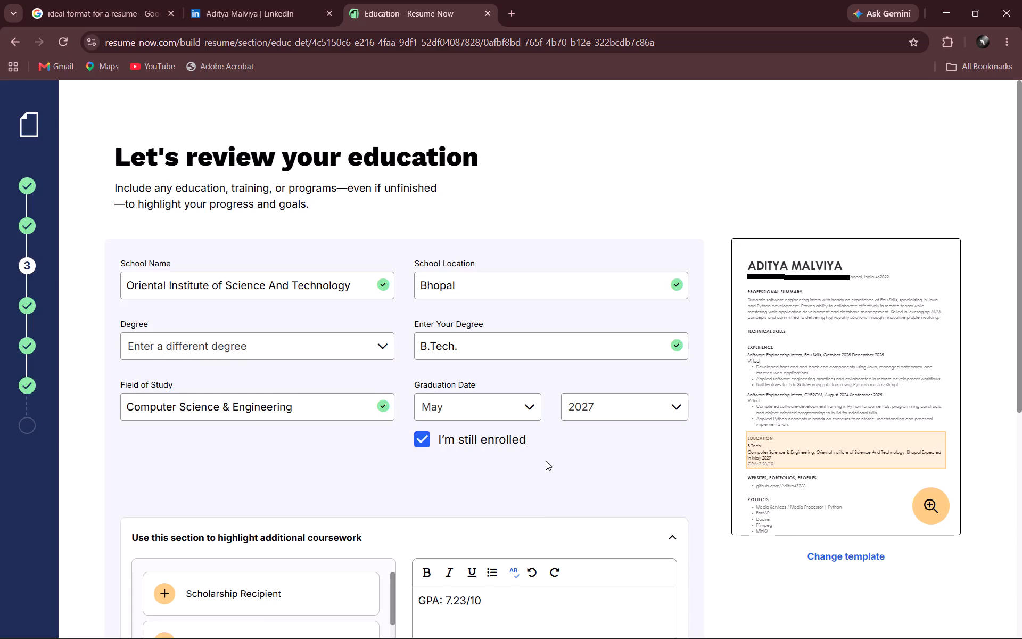
# Look through the suggested additional coursework and achievement entries for the B.Tech. education.
pyautogui.scroll(-4, 554, 460)
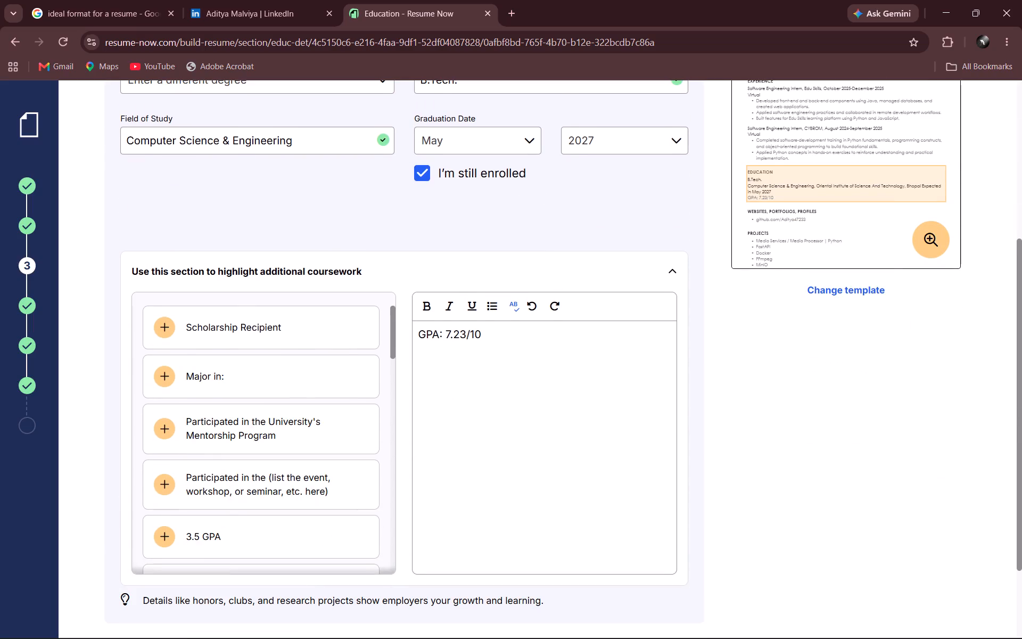
pyautogui.scroll(-2, 443, 415)
pyautogui.scroll(-3, 304, 397)
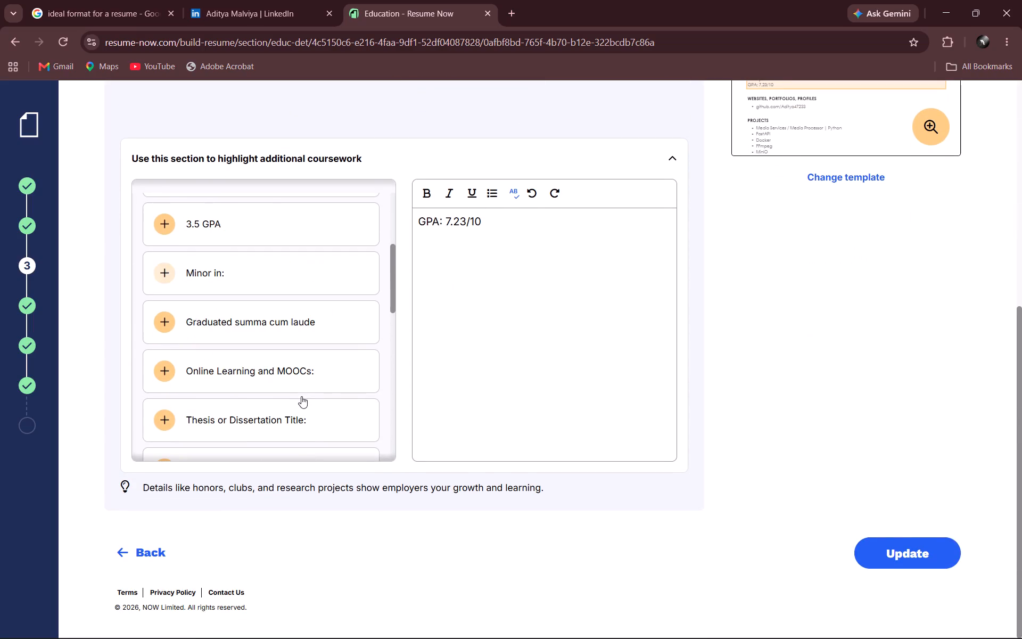
pyautogui.scroll(-5, 301, 396)
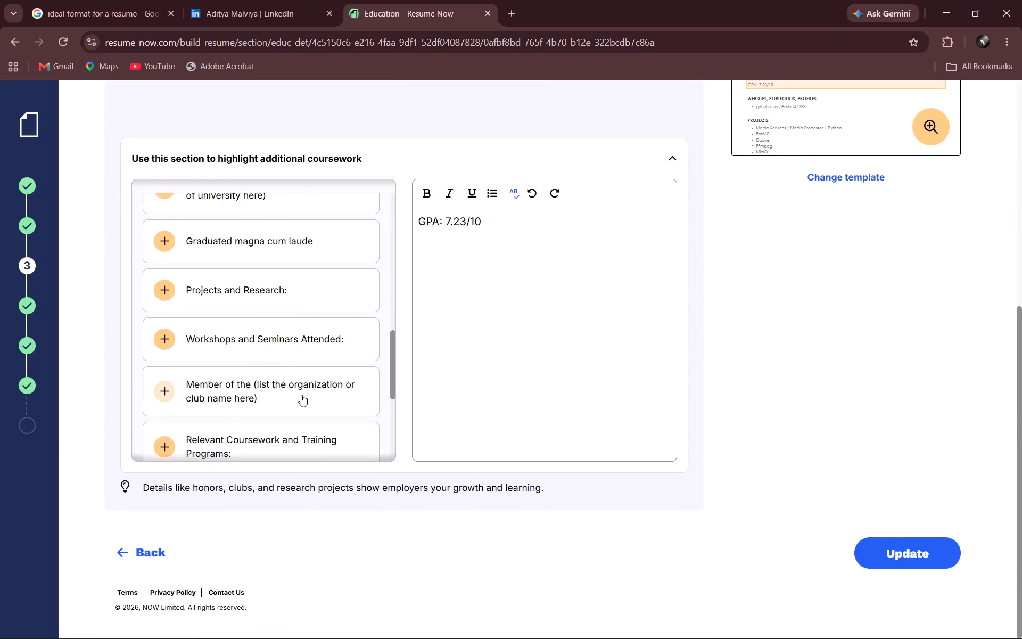
pyautogui.scroll(-2, 301, 395)
pyautogui.scroll(4, 837, 406)
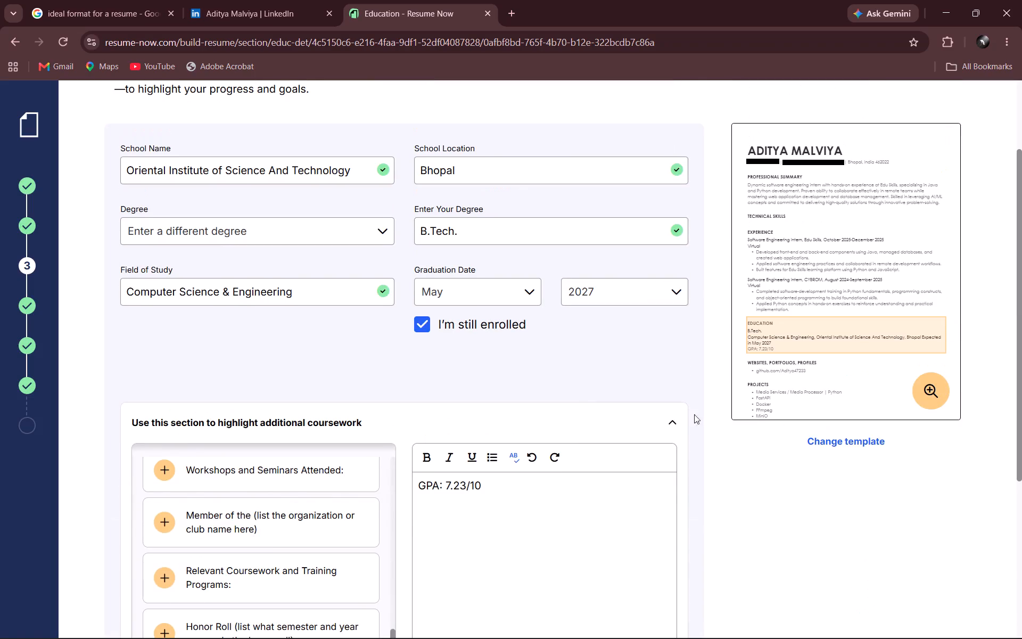
pyautogui.scroll(-3, 583, 381)
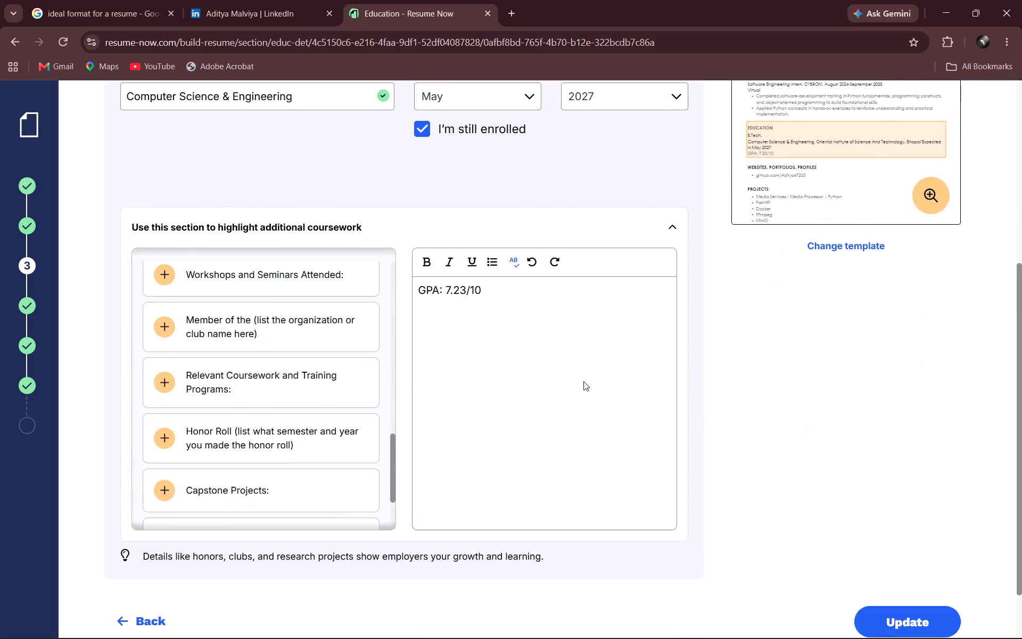
pyautogui.scroll(2, 583, 381)
# Add "7th sem" after the GPA in the additional coursework text and collapse that section.
pyautogui.click(568, 424)
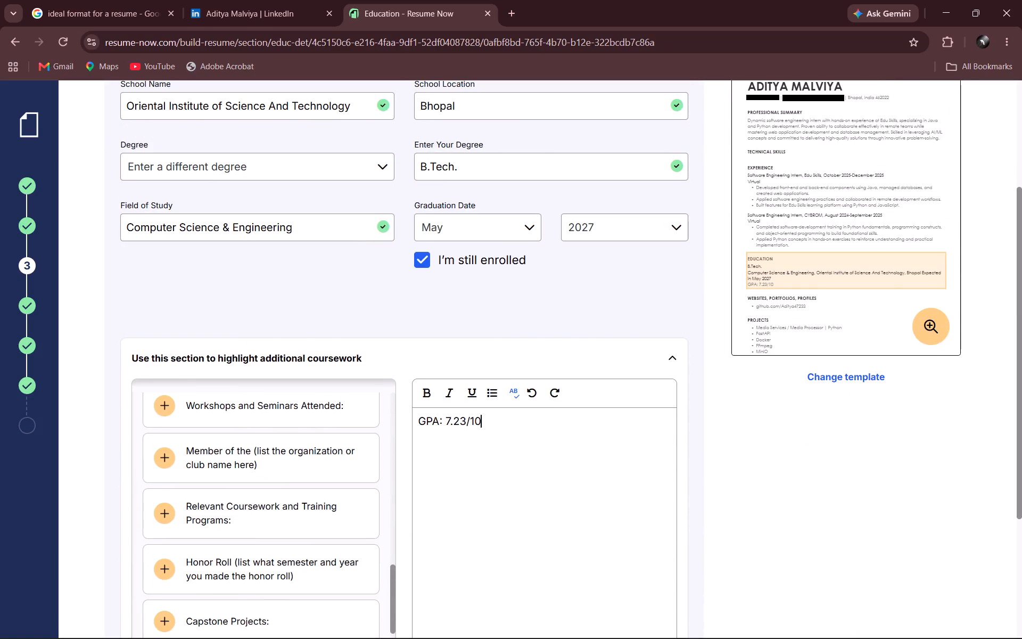
pyautogui.press('m')
pyautogui.press('BackSpace')
pyautogui.press('space')
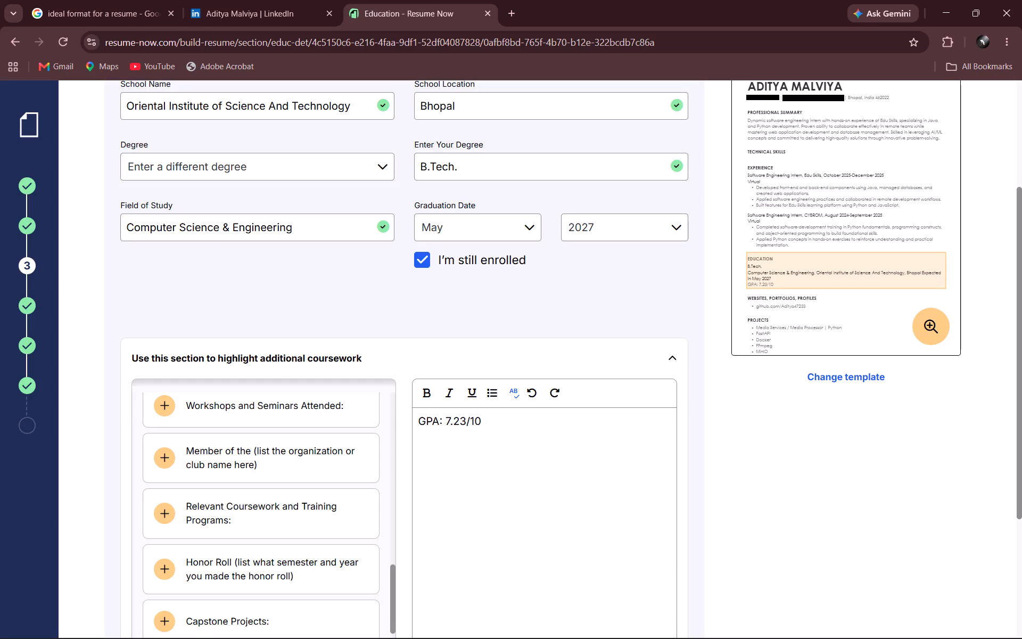
pyautogui.press('7')
pyautogui.write('Th')
pyautogui.press('space')
pyautogui.press('BackSpace')
pyautogui.press('BackSpace')
pyautogui.press('BackSpace')
pyautogui.write('th sw')
pyautogui.press('BackSpace')
pyautogui.write('em')
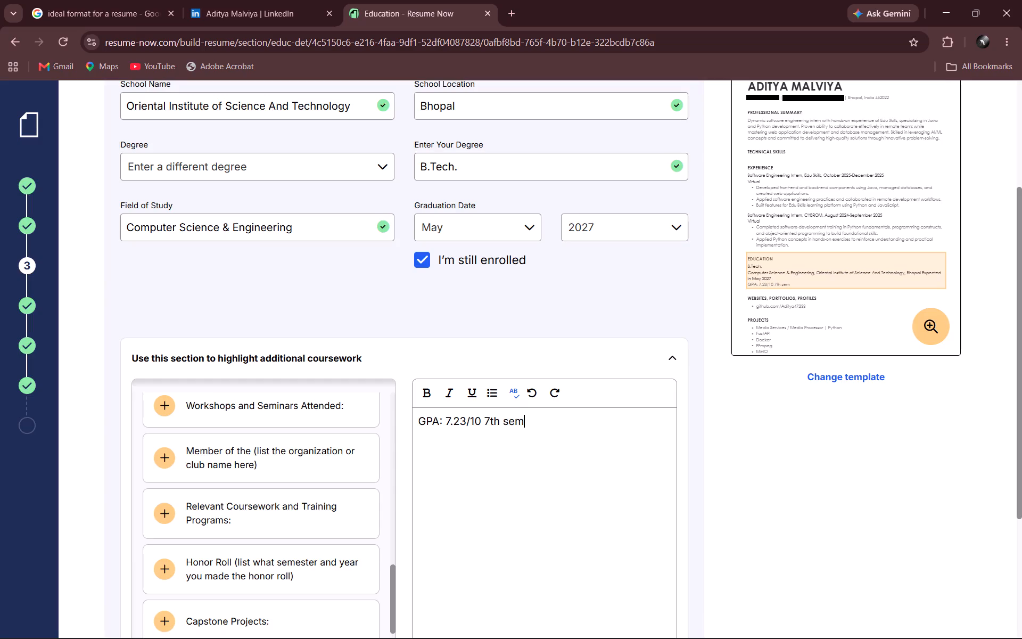
pyautogui.click(565, 338)
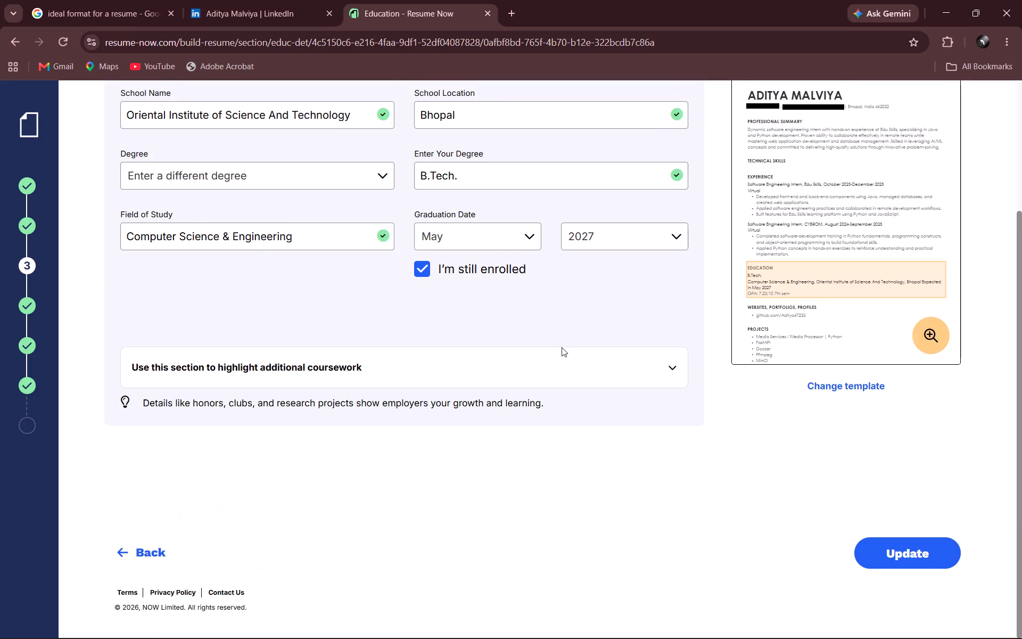
# Look at the available degree options for the education entry without choosing another one.
pyautogui.scroll(4, 661, 451)
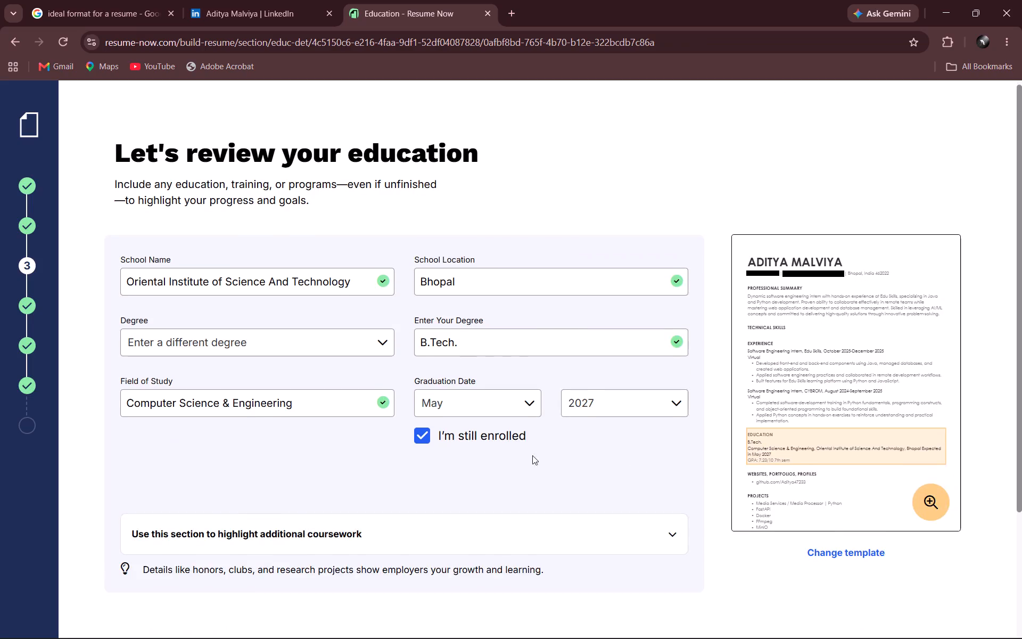
pyautogui.click(310, 351)
pyautogui.scroll(-1, 237, 440)
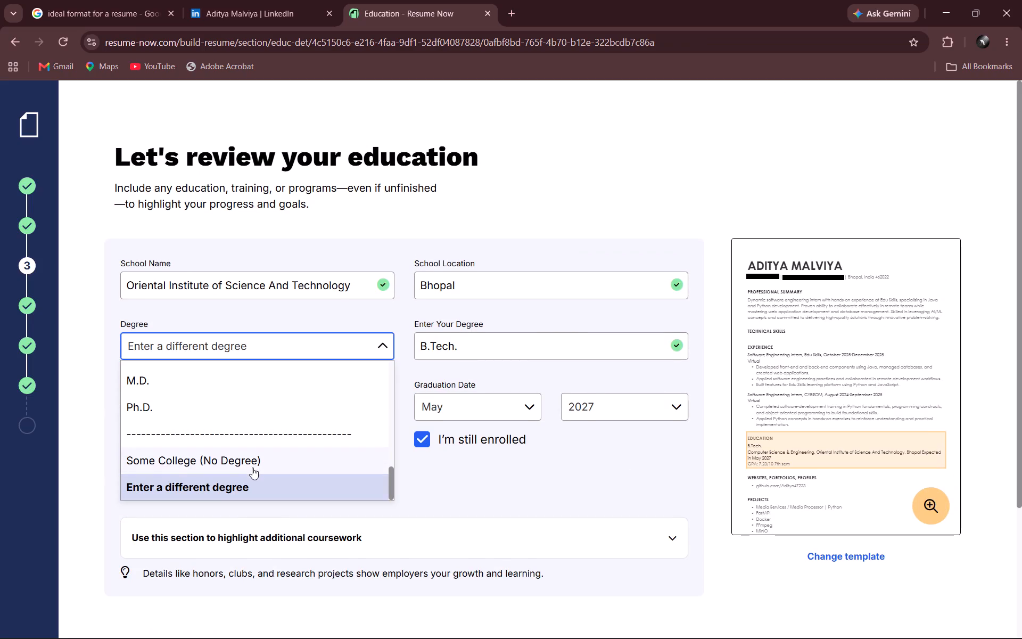
pyautogui.click(263, 353)
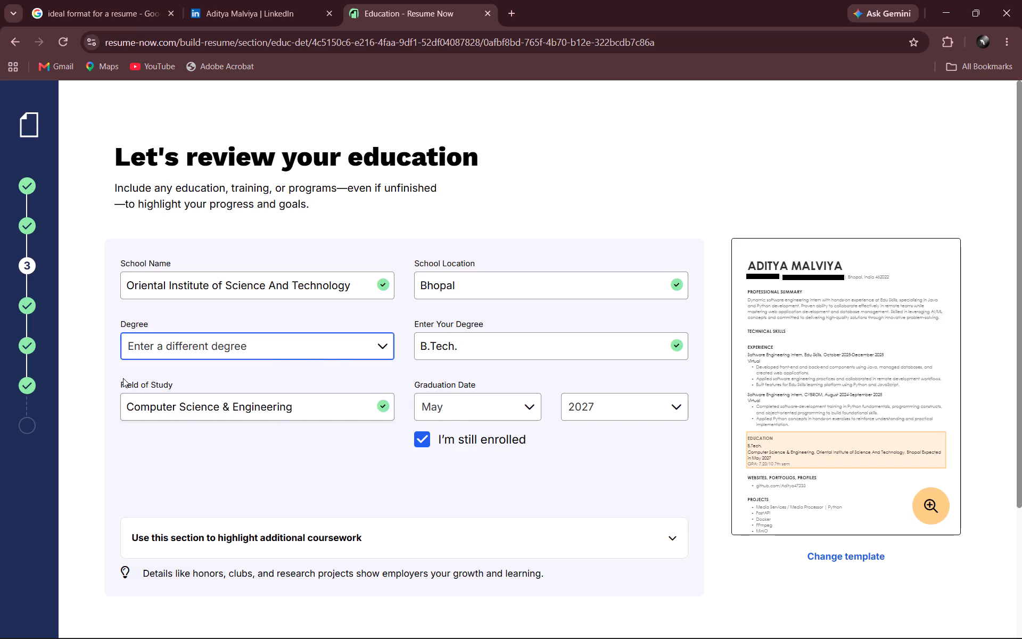
# Open the summary section, then go back to the skills section and continue to the skills review.
pyautogui.click(29, 350)
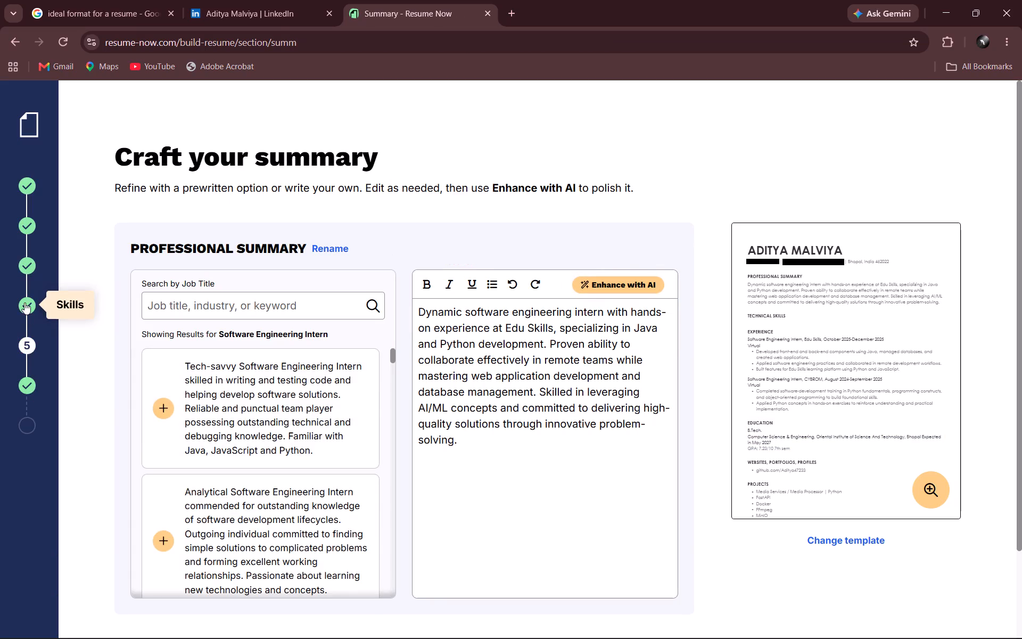
pyautogui.click(24, 302)
pyautogui.click(641, 415)
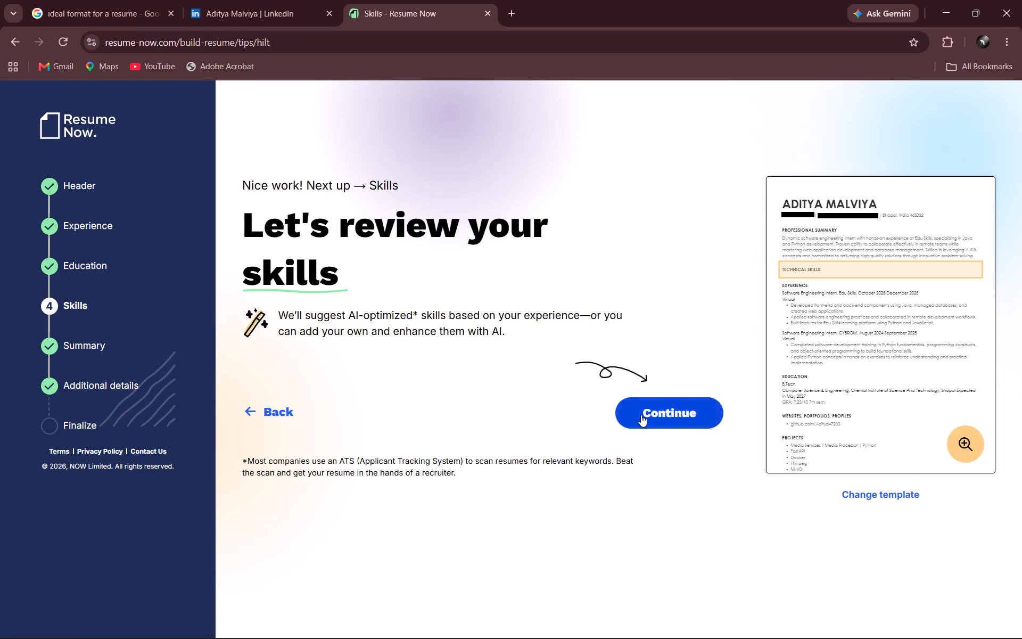
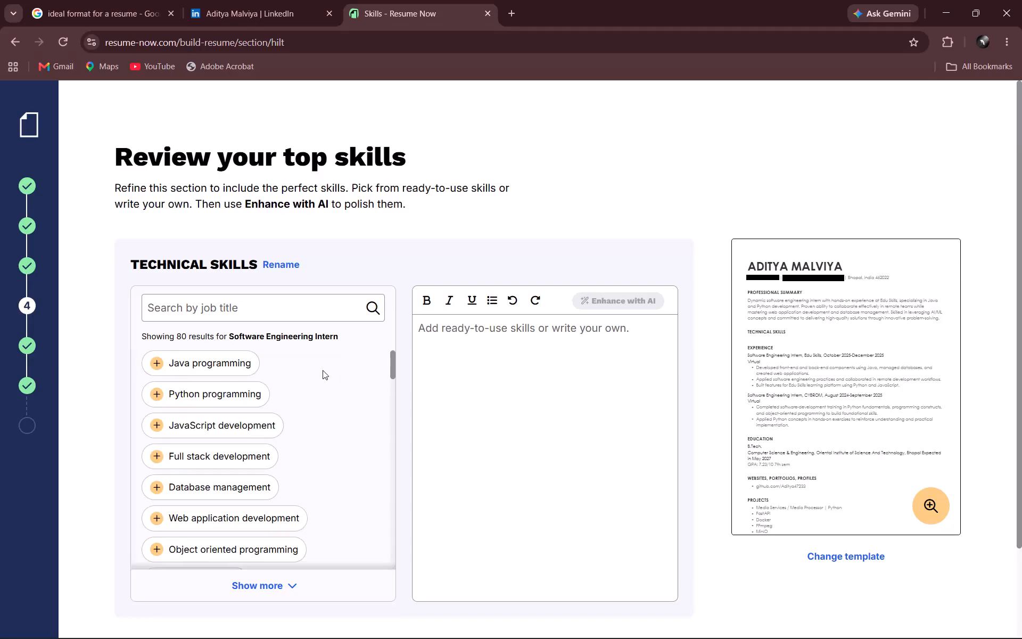
# Look over the websites and projects entries in the additional details section, then continue to the tips and fixes.
pyautogui.scroll(-4, 320, 374)
pyautogui.scroll(5, 317, 377)
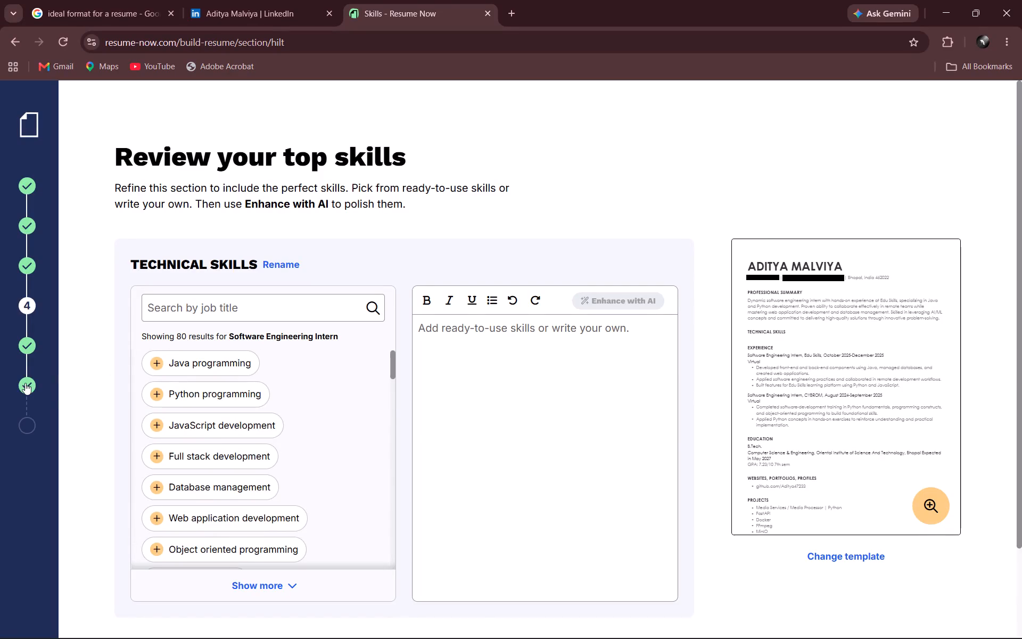
pyautogui.click(25, 383)
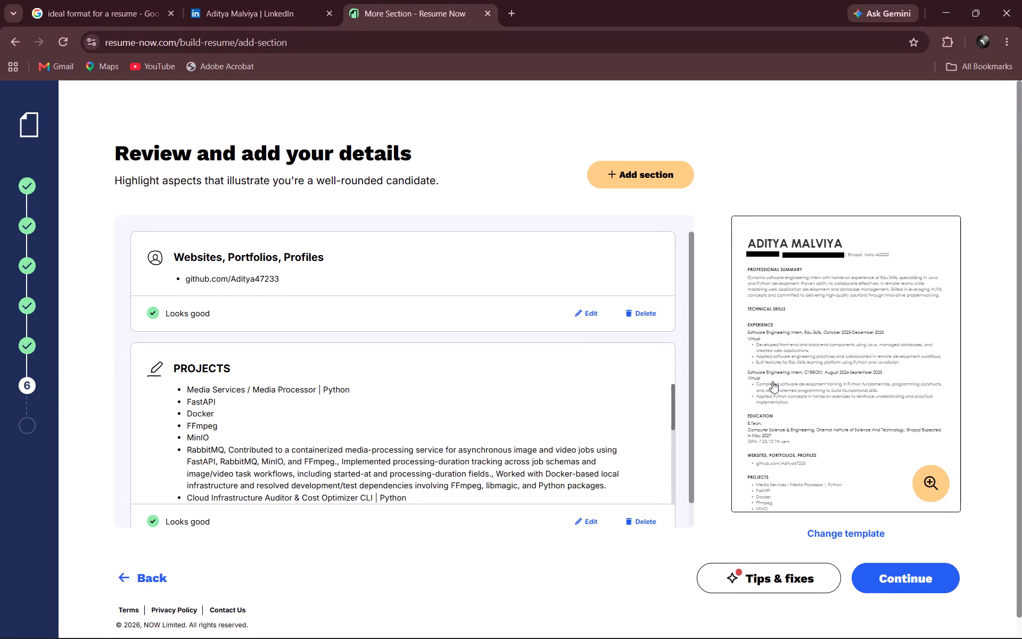
pyautogui.scroll(-1, 772, 381)
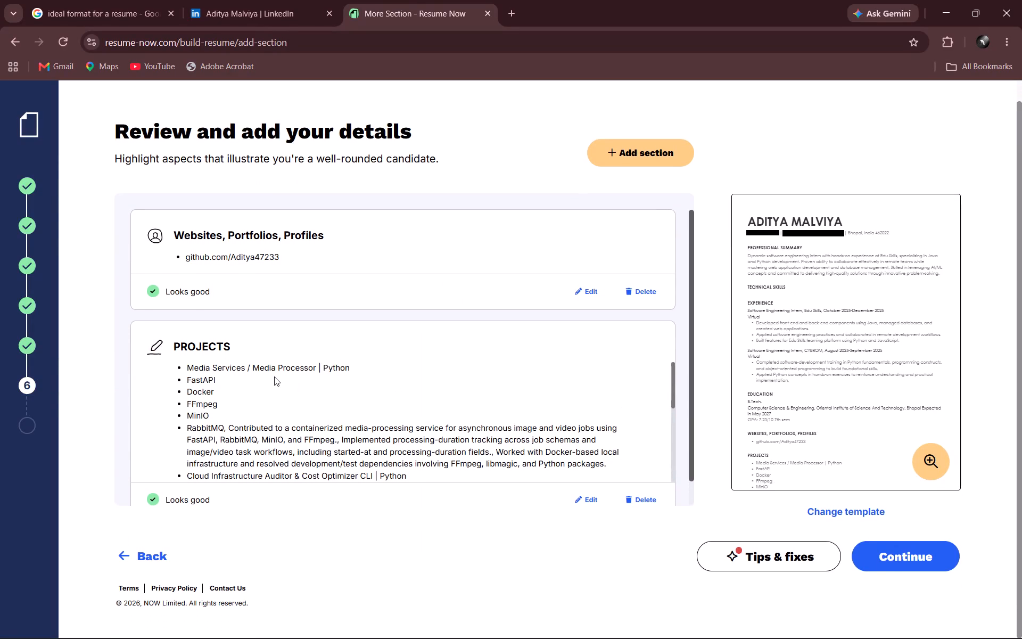
pyautogui.scroll(-1, 274, 376)
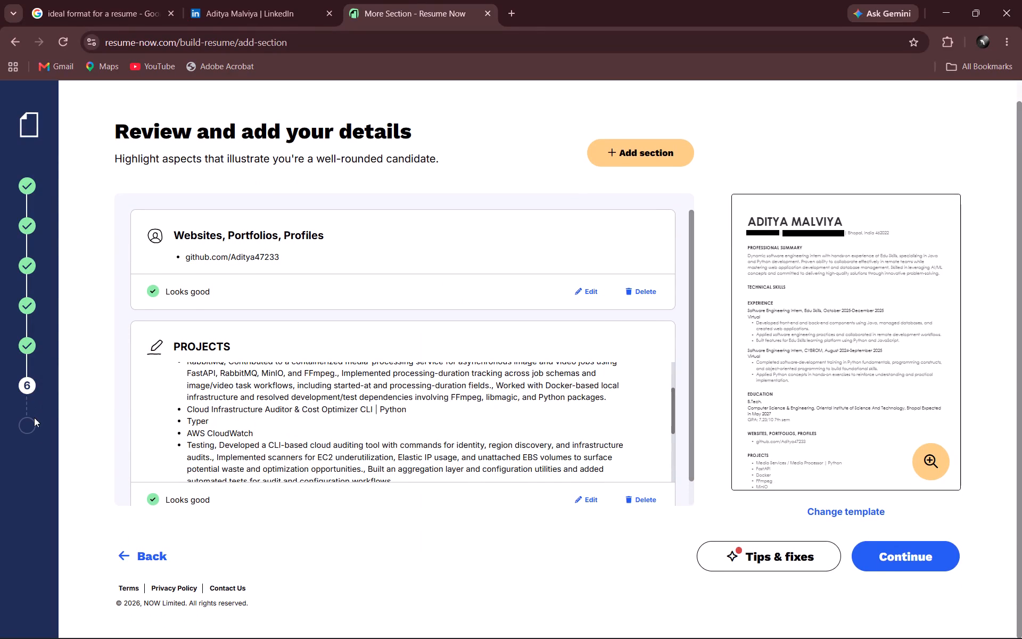
pyautogui.click(26, 384)
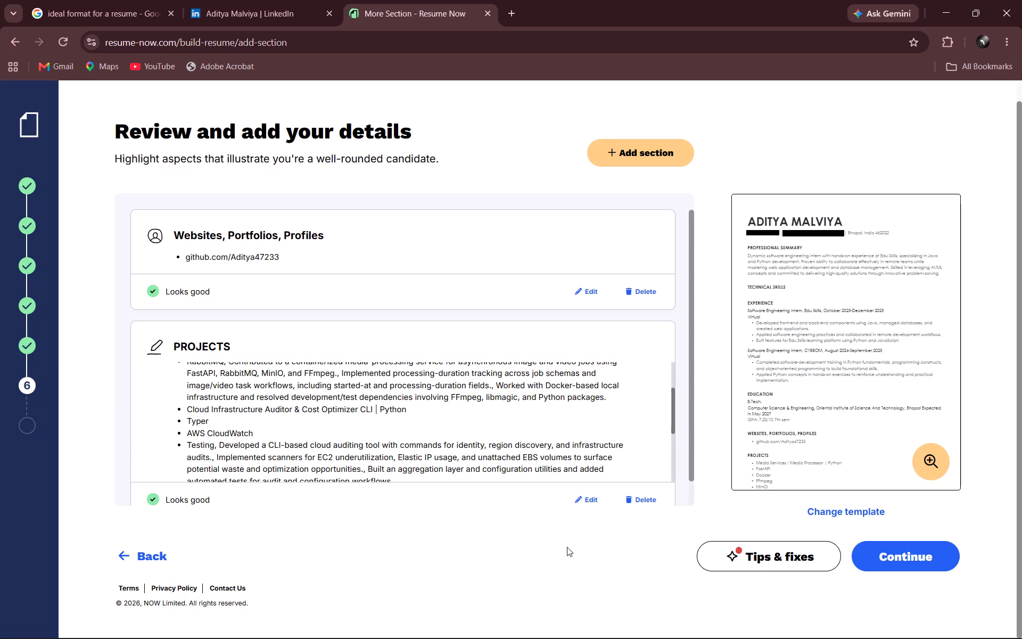
pyautogui.click(900, 553)
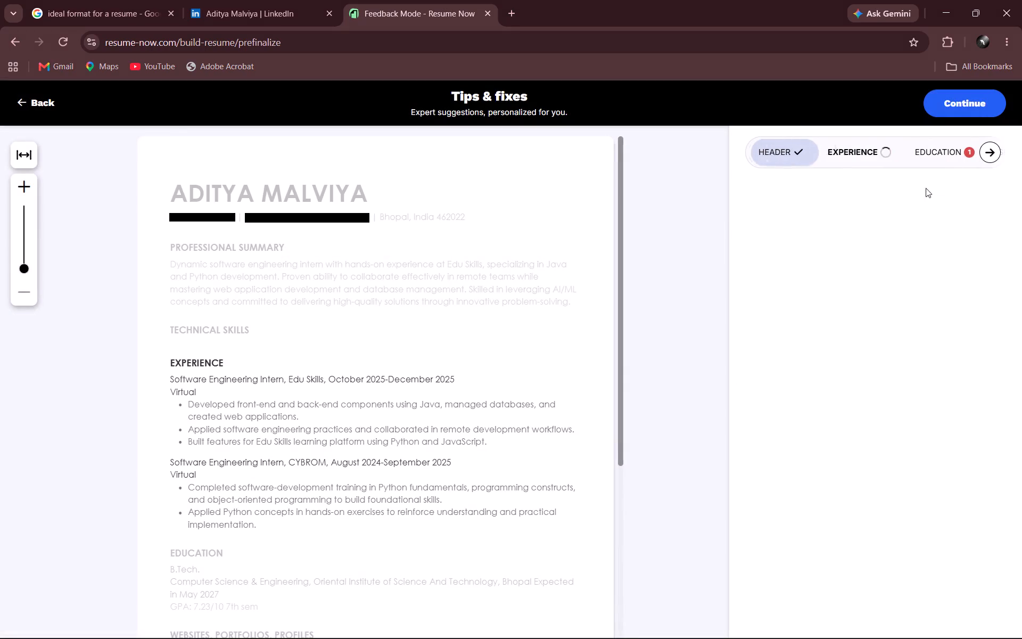
# Examine the suggested fixes for the experience and education sections against the resume preview without accepting any.
pyautogui.scroll(-2, 926, 188)
pyautogui.scroll(3, 479, 237)
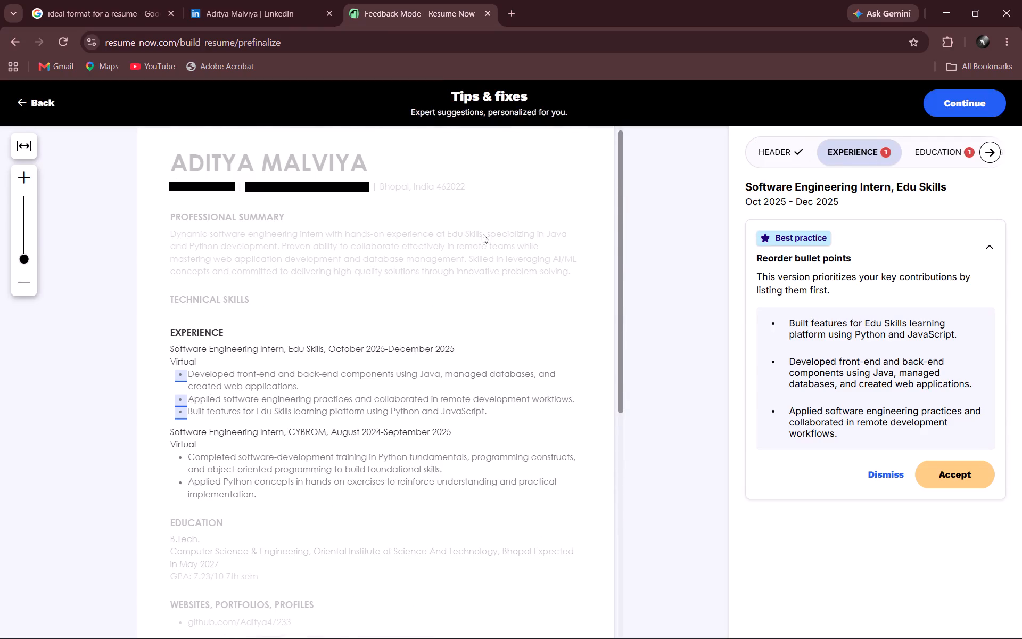
pyautogui.click(942, 155)
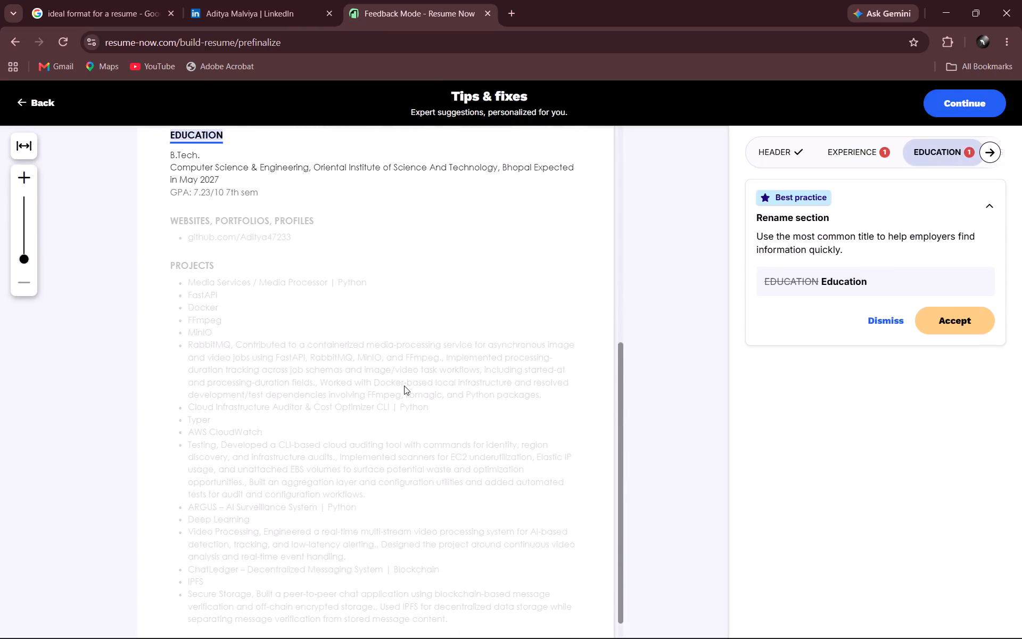
pyautogui.scroll(4, 404, 386)
pyautogui.scroll(-11, 404, 386)
pyautogui.scroll(3, 404, 384)
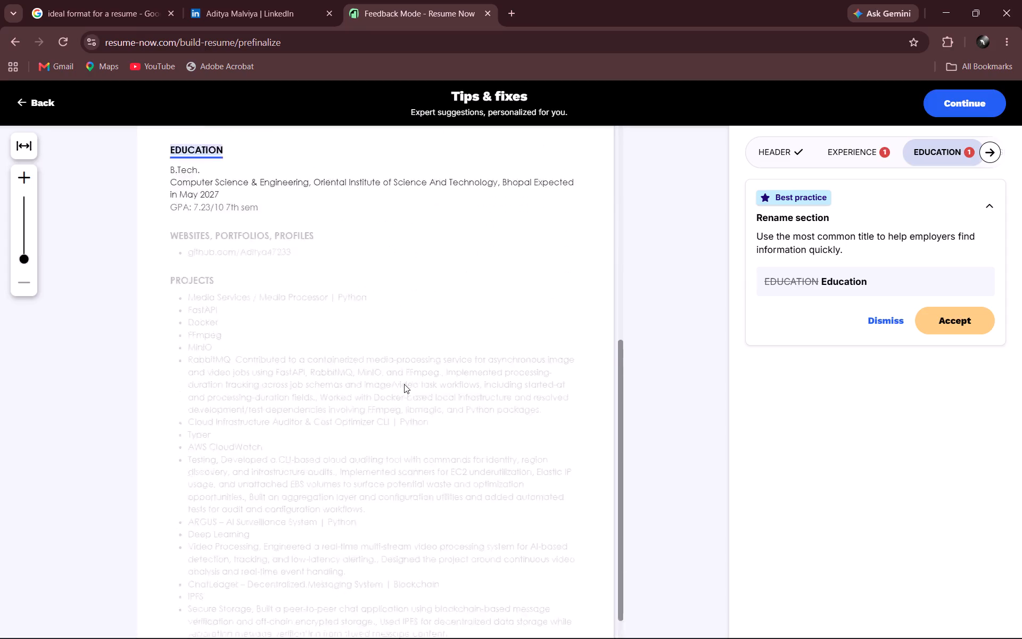
pyautogui.scroll(8, 404, 384)
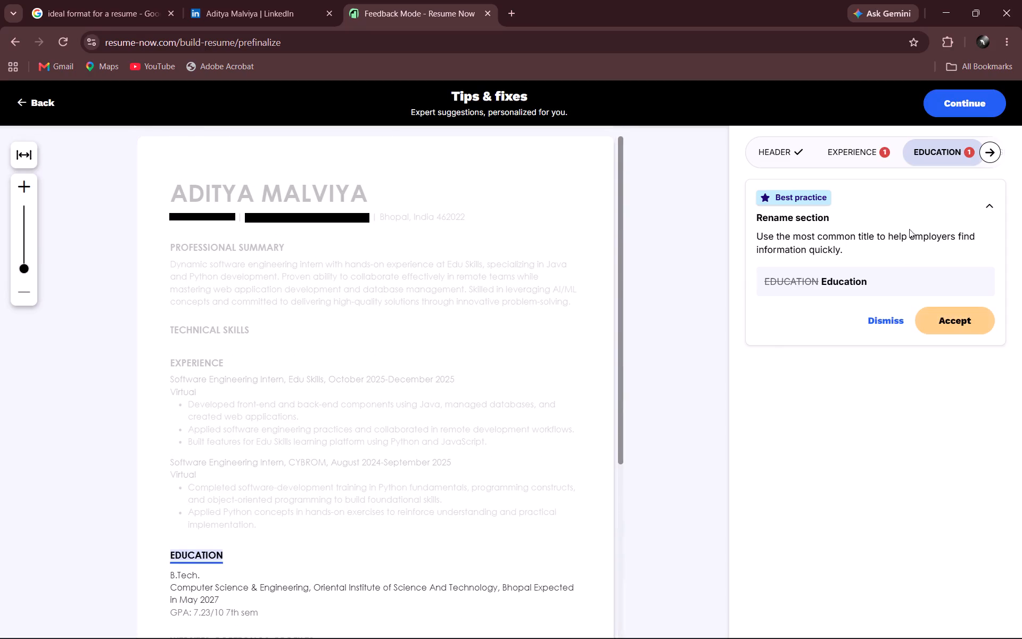
pyautogui.click(862, 149)
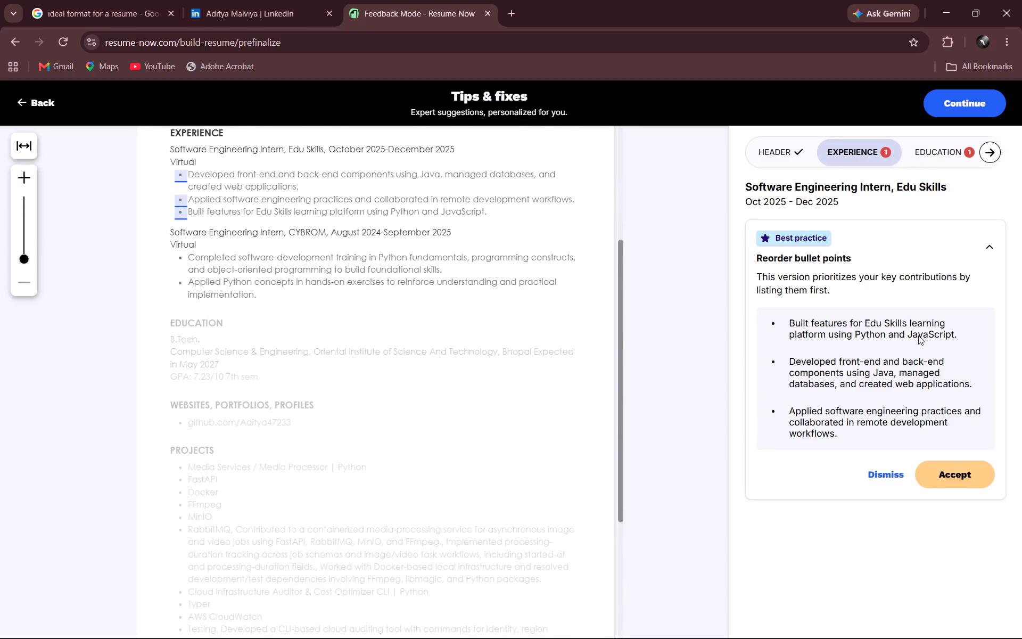
pyautogui.scroll(-4, 918, 365)
pyautogui.scroll(5, 918, 364)
pyautogui.scroll(5, 520, 282)
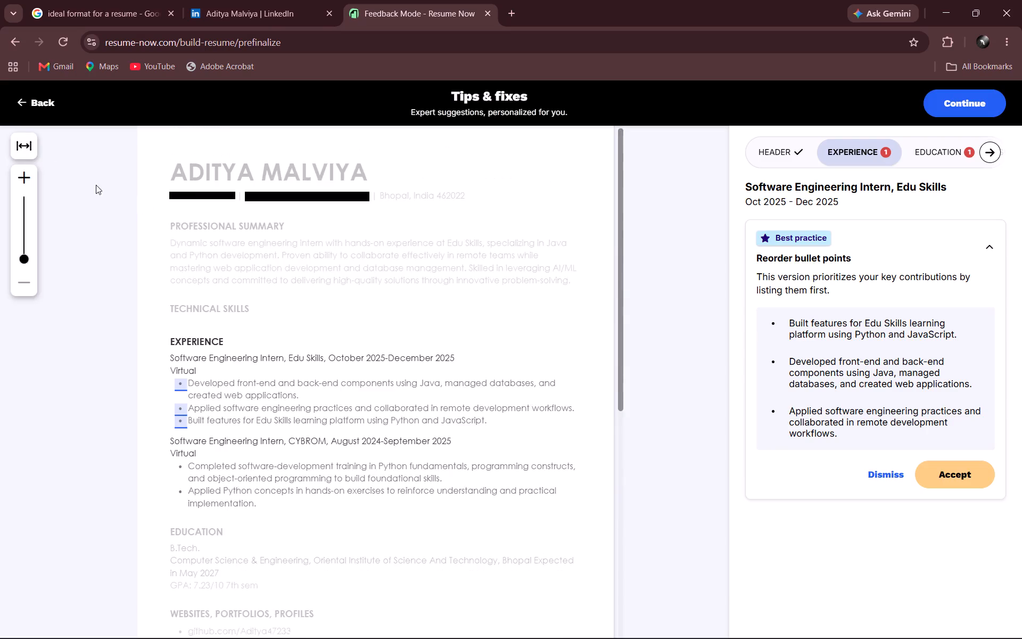
# Leave the tips and fixes and go back to the skills review.
pyautogui.click(13, 94)
pyautogui.click(21, 104)
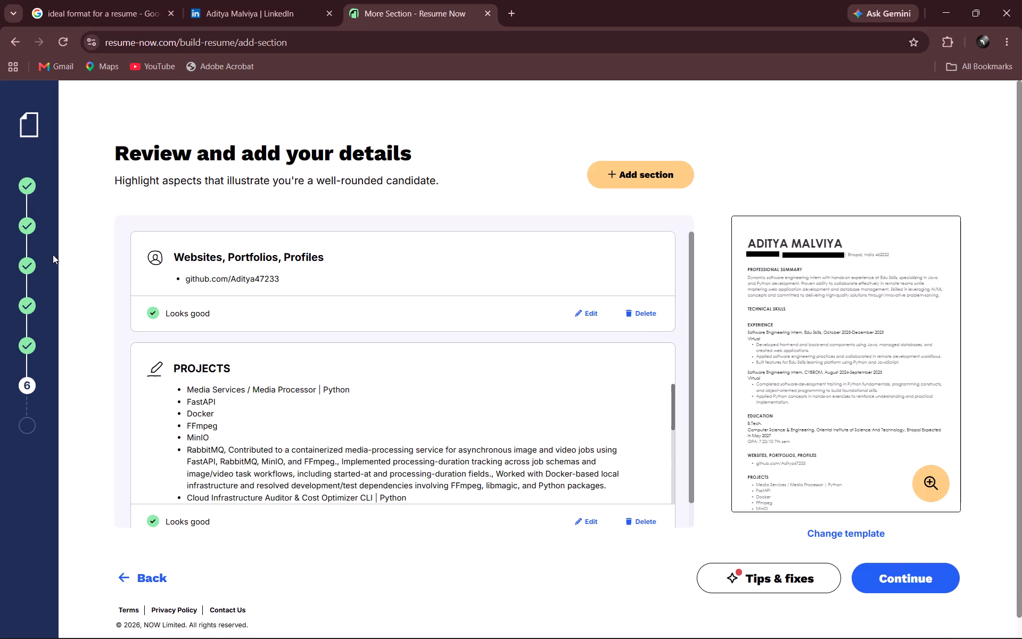
pyautogui.click(38, 301)
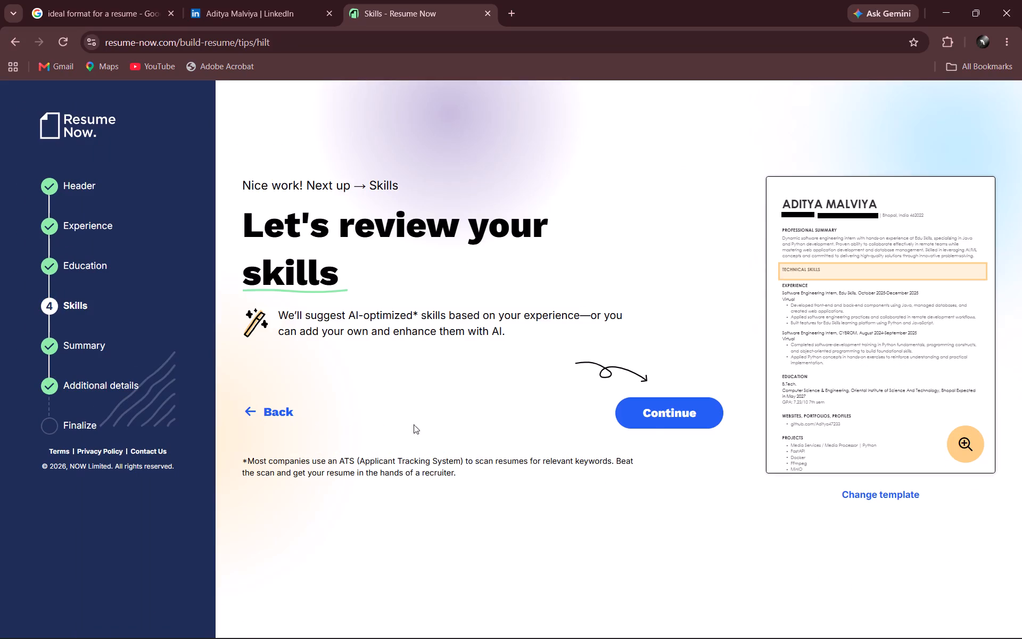
pyautogui.click(655, 423)
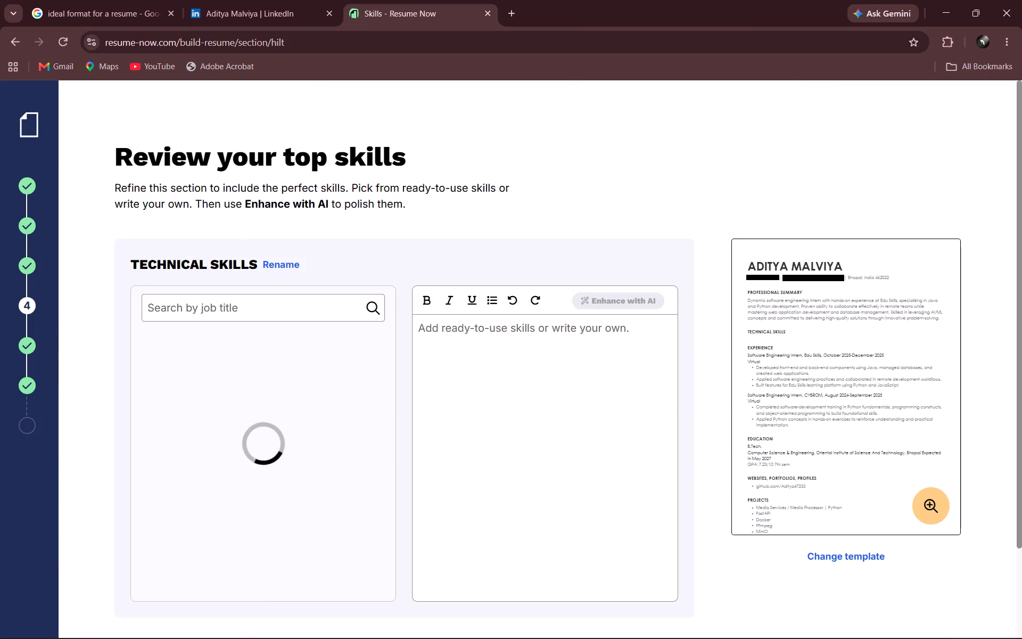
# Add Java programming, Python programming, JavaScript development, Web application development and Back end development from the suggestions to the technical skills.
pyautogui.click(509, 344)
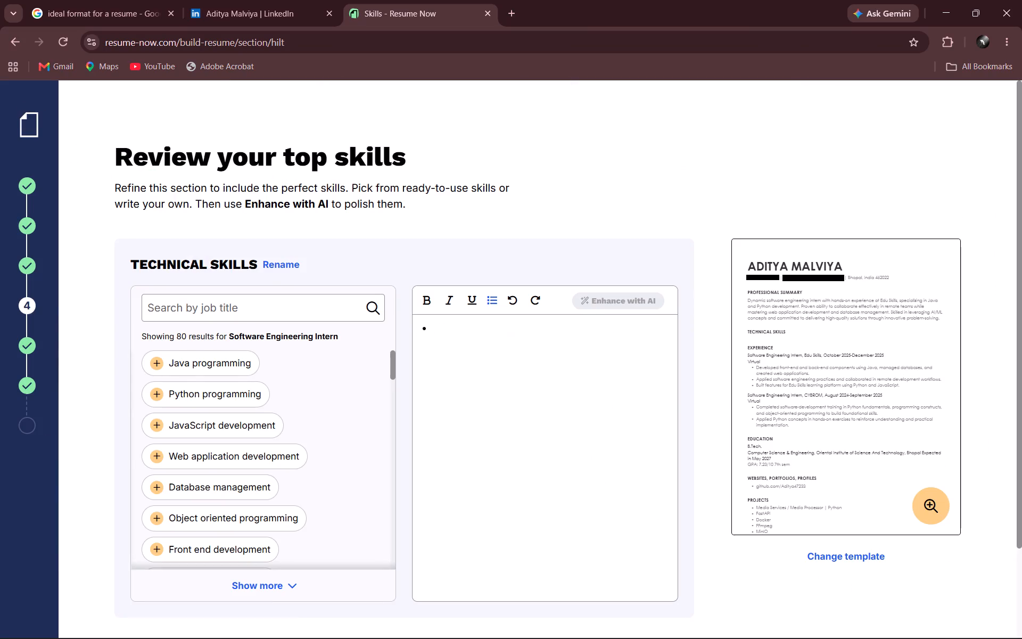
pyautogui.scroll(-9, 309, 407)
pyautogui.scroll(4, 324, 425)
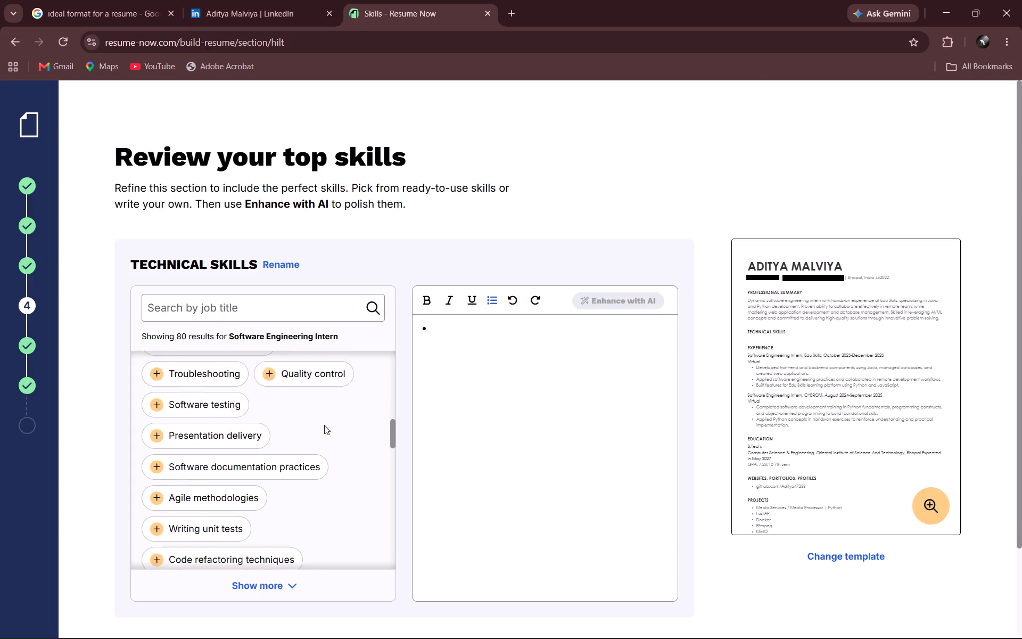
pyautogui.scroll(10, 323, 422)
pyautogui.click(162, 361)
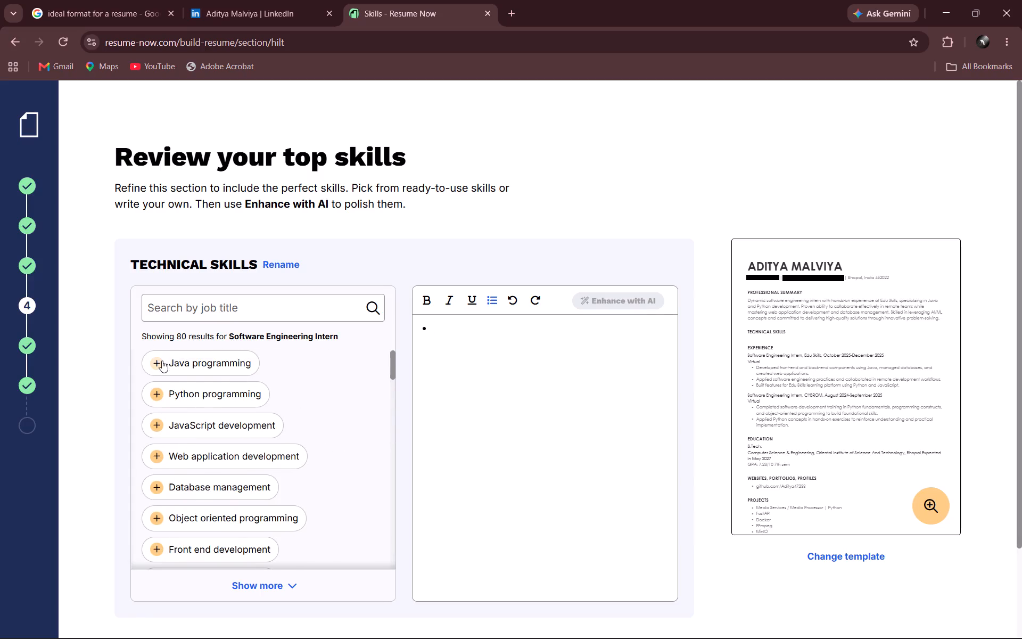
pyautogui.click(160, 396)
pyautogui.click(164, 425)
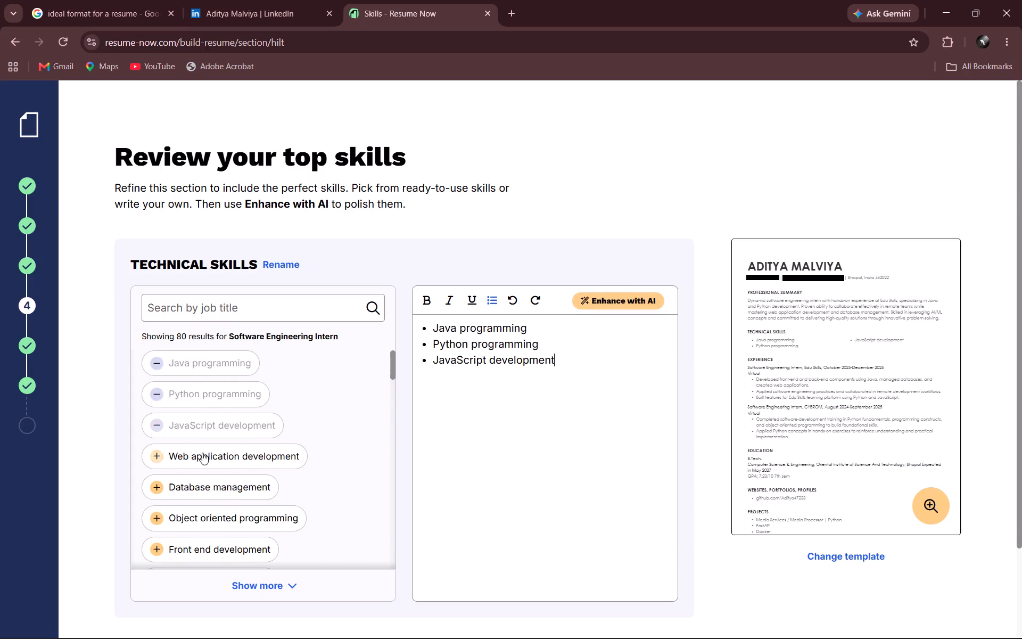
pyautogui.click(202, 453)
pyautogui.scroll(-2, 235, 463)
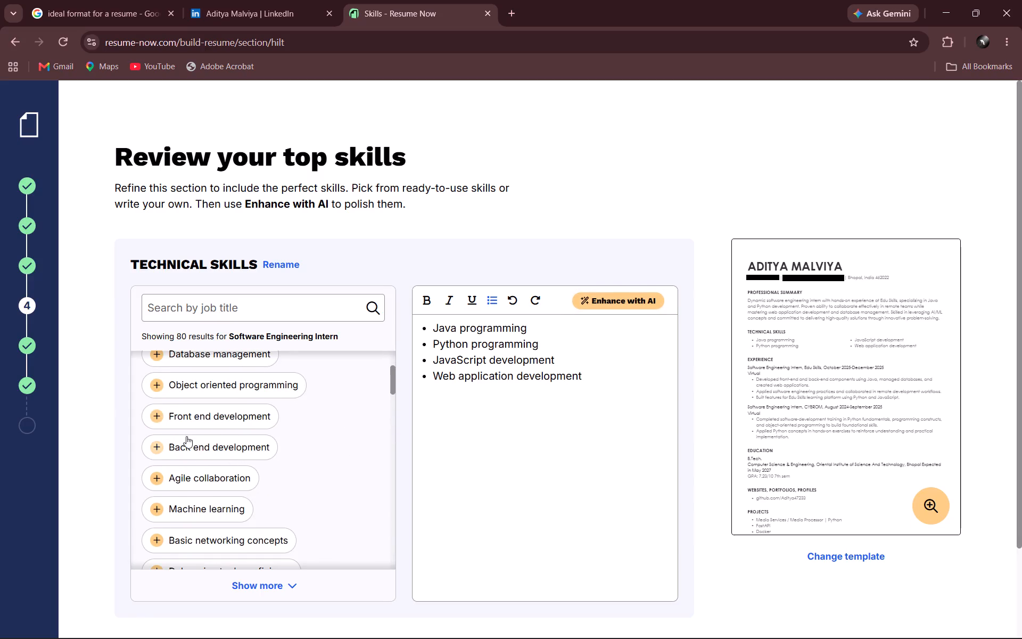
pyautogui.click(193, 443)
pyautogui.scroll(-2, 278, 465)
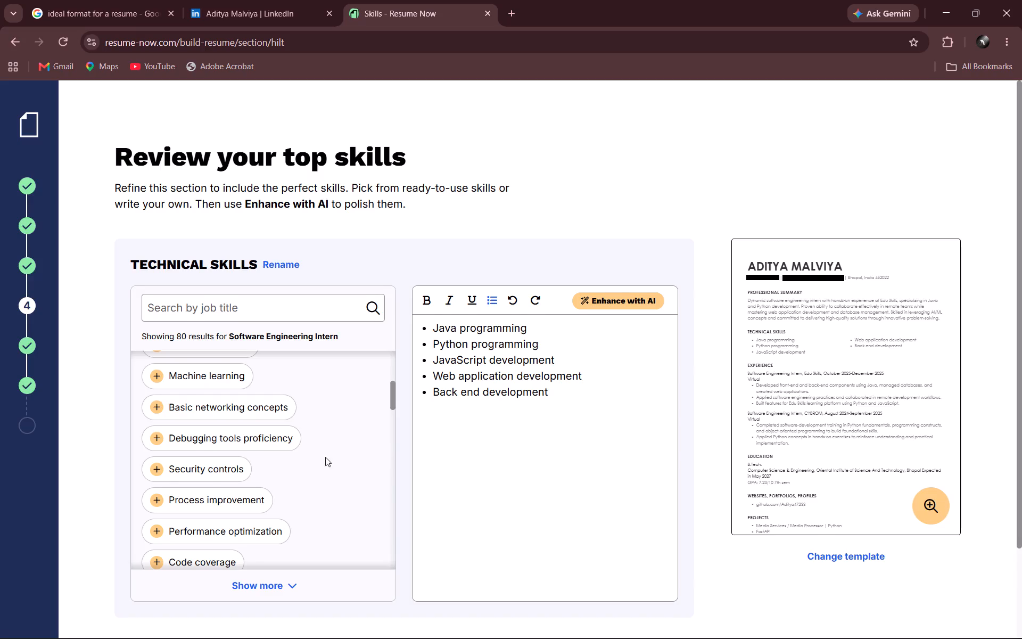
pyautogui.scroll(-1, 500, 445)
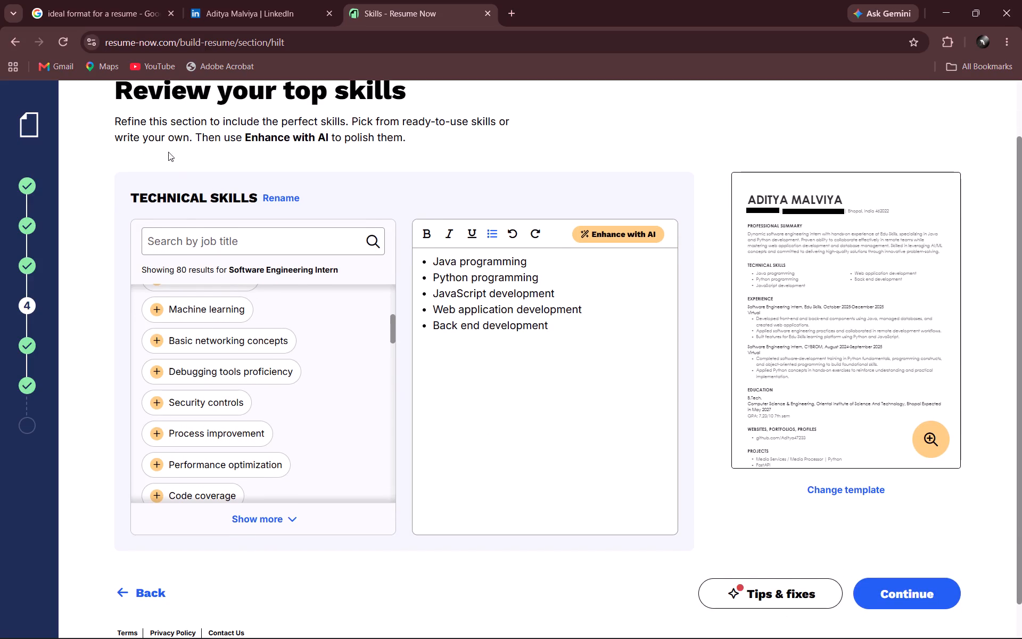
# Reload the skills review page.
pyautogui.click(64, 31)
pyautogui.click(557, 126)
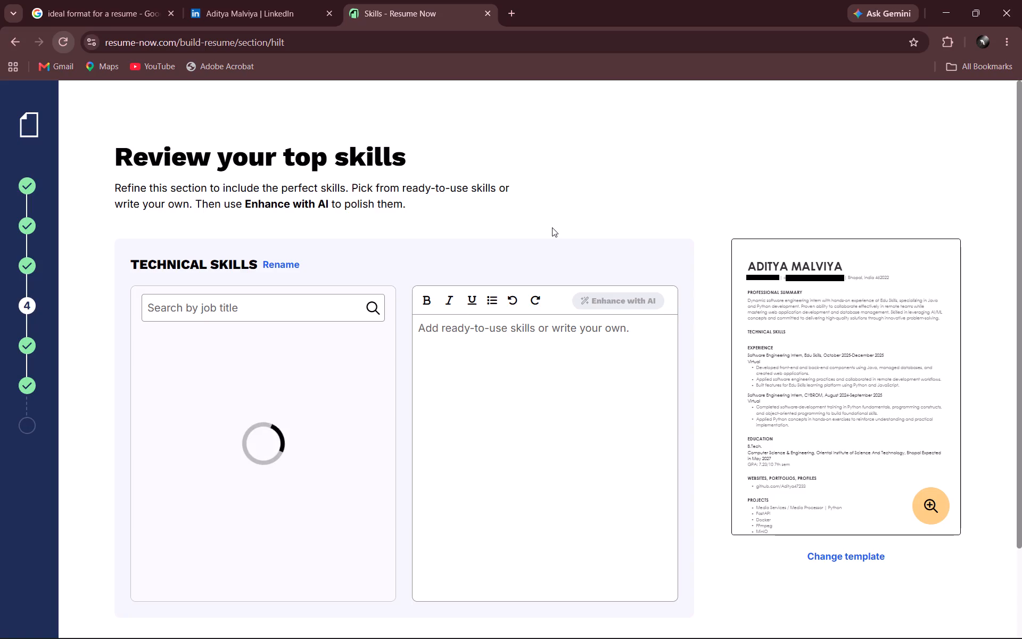
# Start a bulleted entry in the empty technical skills text.
pyautogui.click(571, 334)
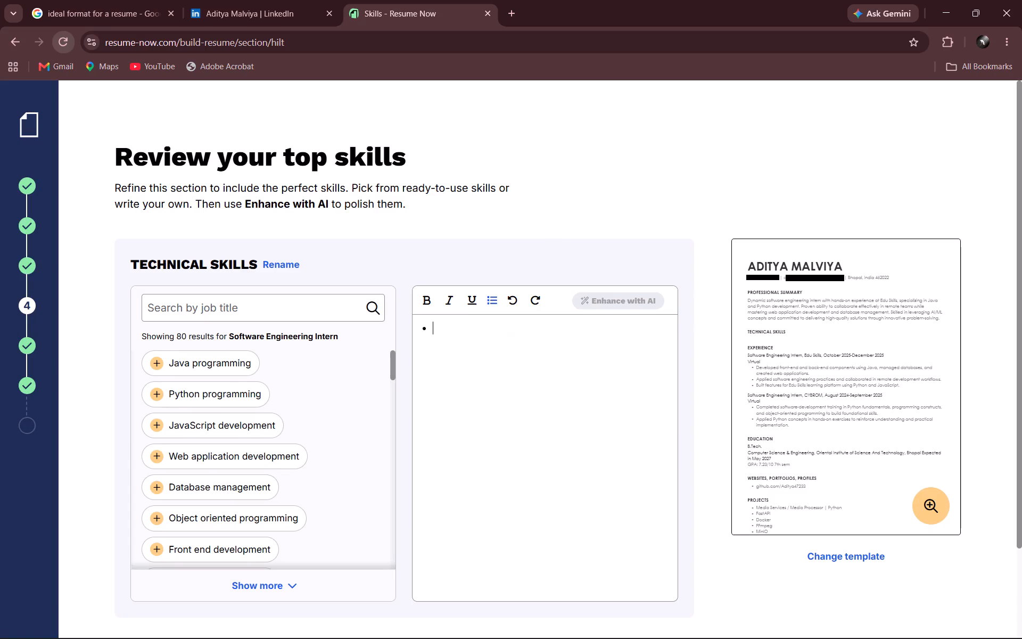
pyautogui.click(545, 333)
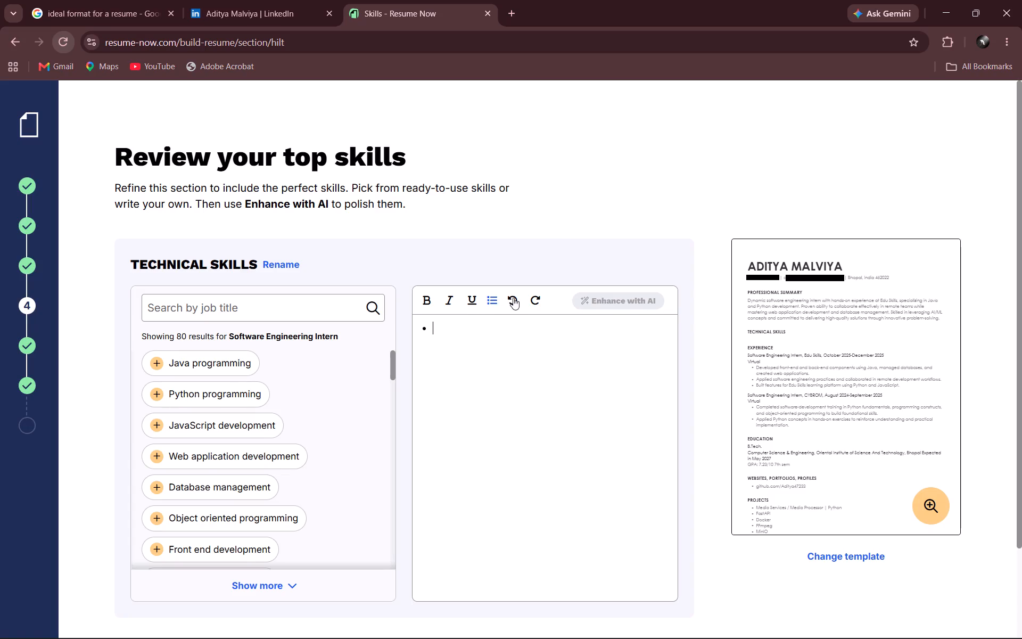
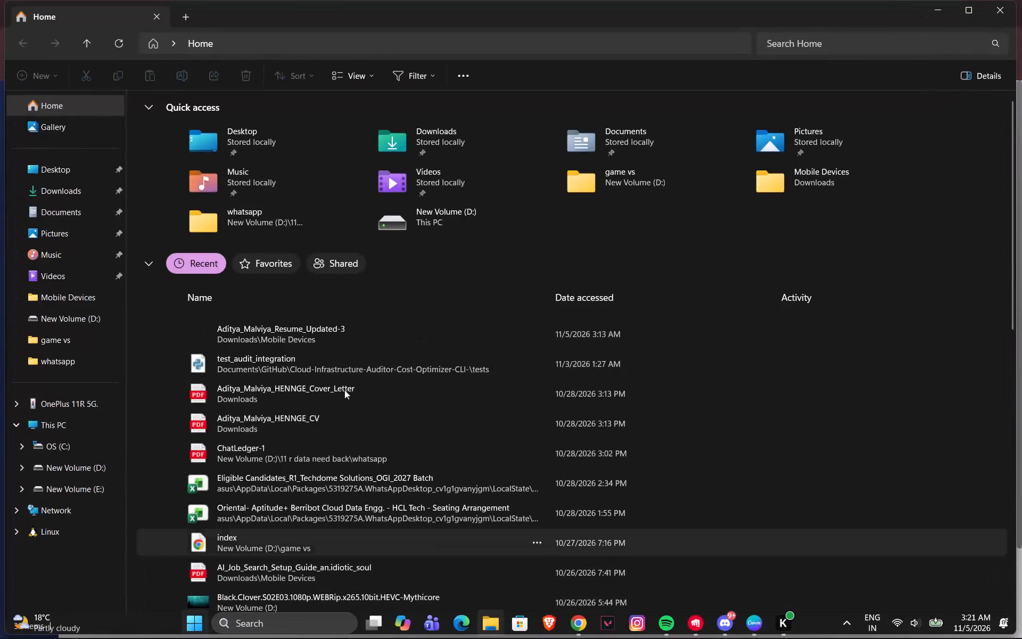
# Open the Resume_Updated-3 PDF from the recent files and copy the lines under Technical Skills, from Languages to Tools / Platforms.
pyautogui.doubleClick(297, 327)
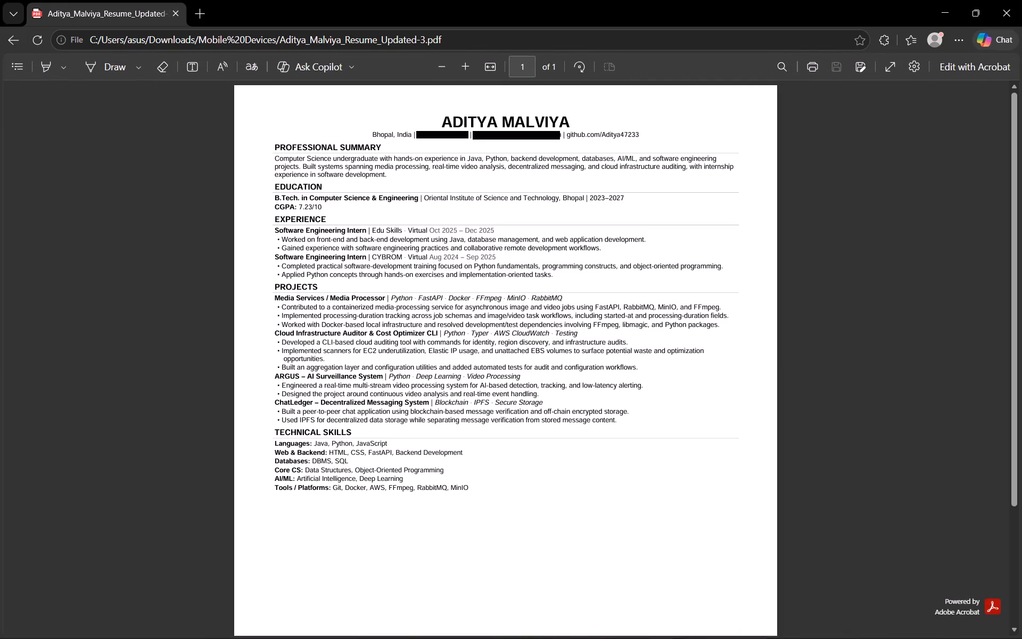
pyautogui.moveTo(273, 437); pyautogui.dragTo(496, 497)
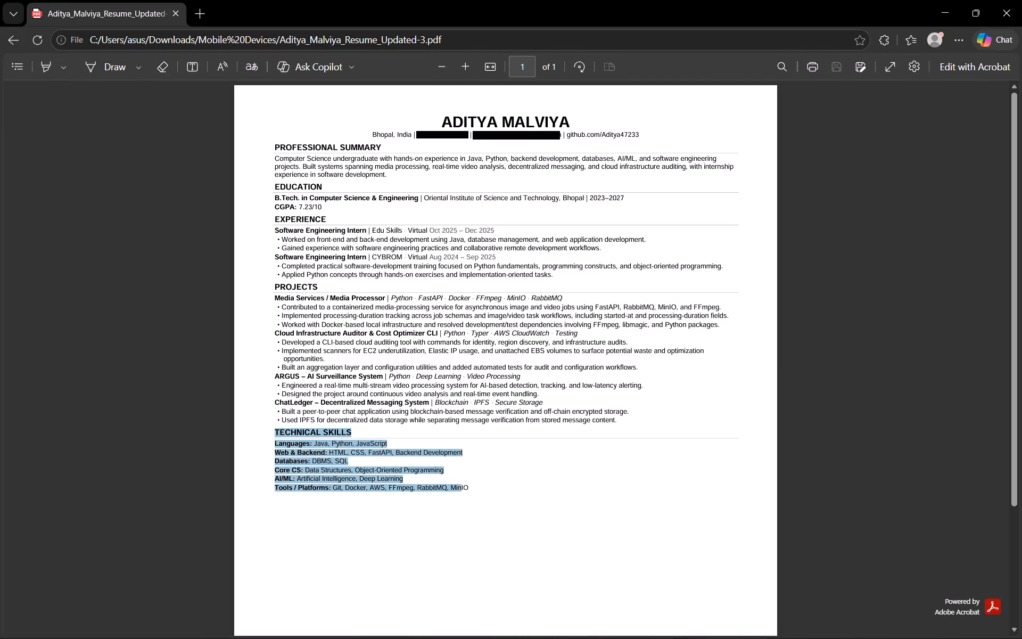
pyautogui.moveTo(496, 497); pyautogui.dragTo(496, 498)
pyautogui.click(496, 498)
pyautogui.moveTo(266, 445); pyautogui.dragTo(356, 462)
pyautogui.moveTo(271, 445); pyautogui.dragTo(496, 503)
pyautogui.click(476, 490)
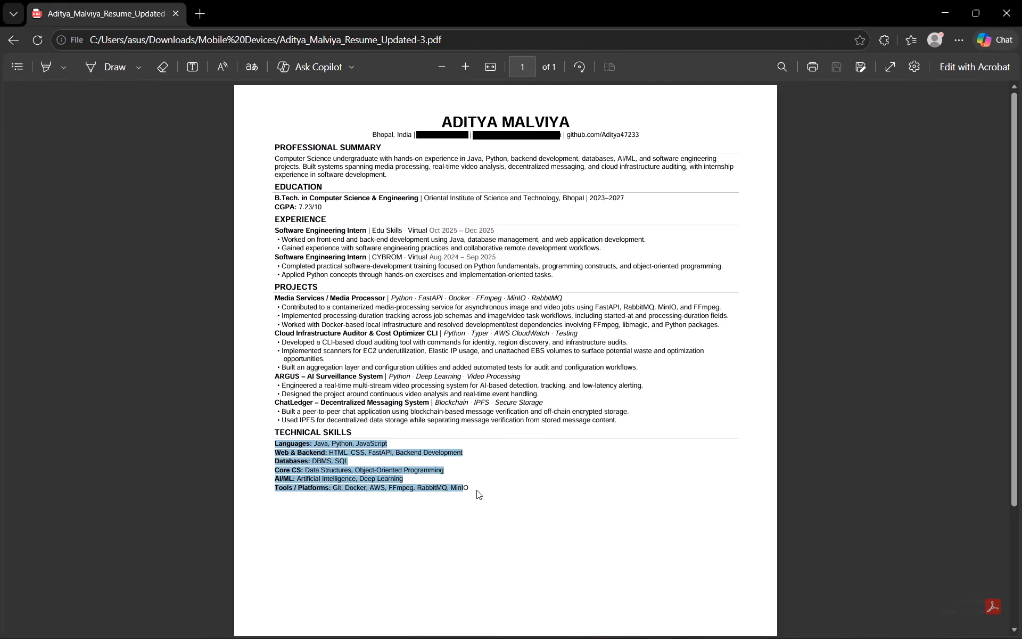
pyautogui.moveTo(271, 441); pyautogui.dragTo(510, 493)
pyautogui.moveTo(510, 493); pyautogui.dragTo(510, 493)
pyautogui.click(488, 489)
pyautogui.moveTo(275, 442); pyautogui.dragTo(488, 510)
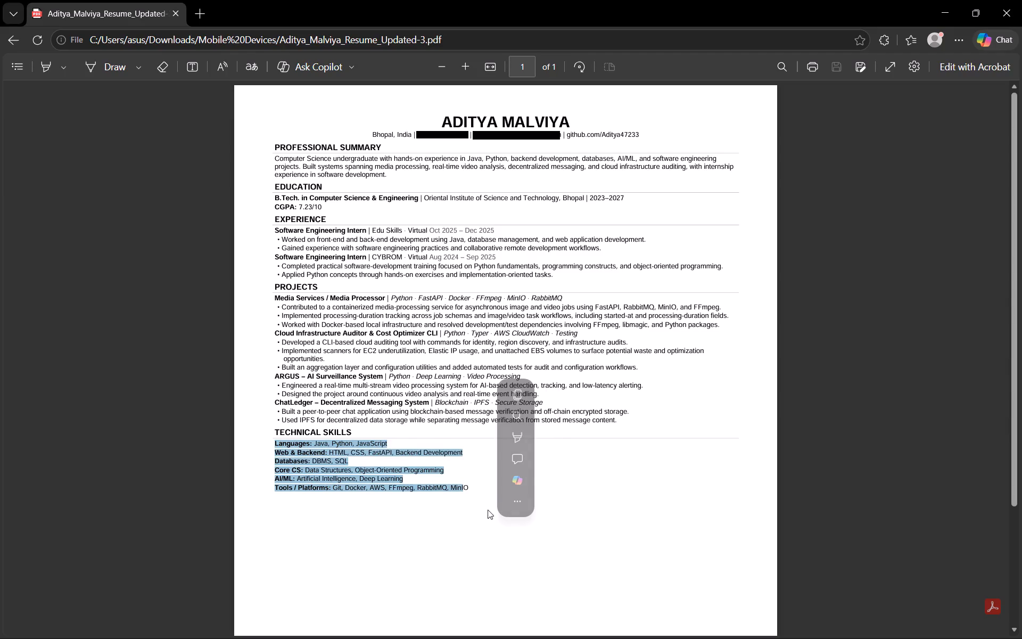
pyautogui.hotkey('ctrl', 'c')
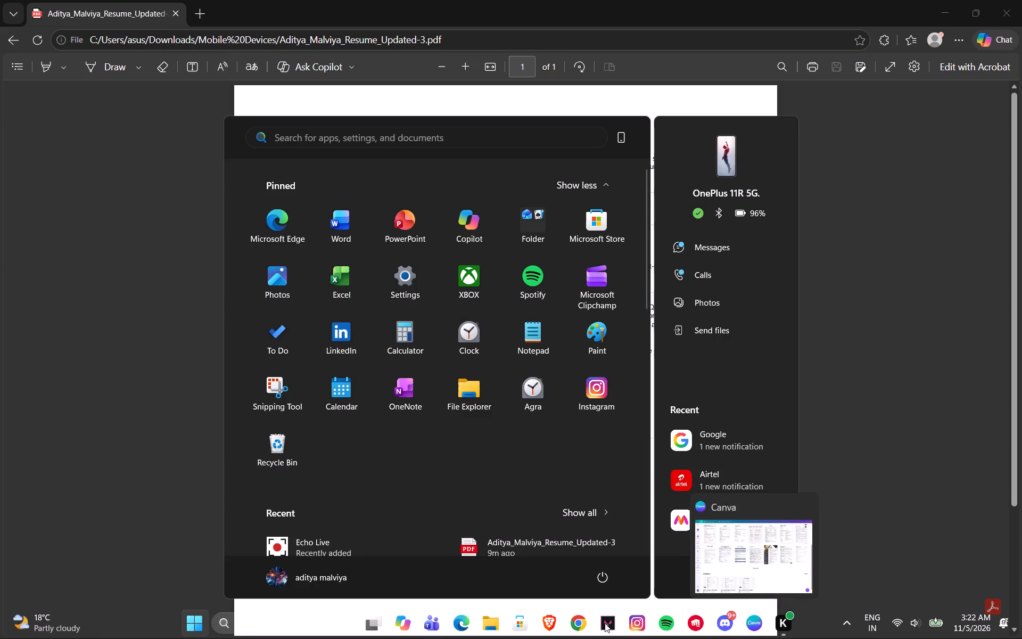
# Switch to the skills review in Chrome and paste the copied skill lines into the bulleted technical skills entry.
pyautogui.click(580, 623)
pyautogui.click(554, 318)
pyautogui.click(520, 342)
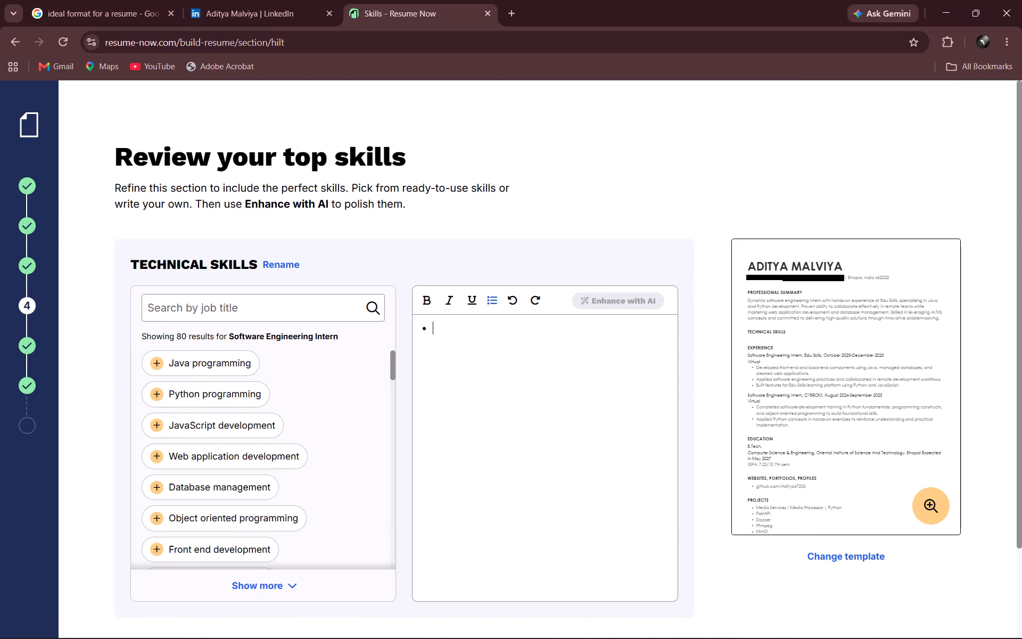
pyautogui.hotkey('ctrl', 'v')
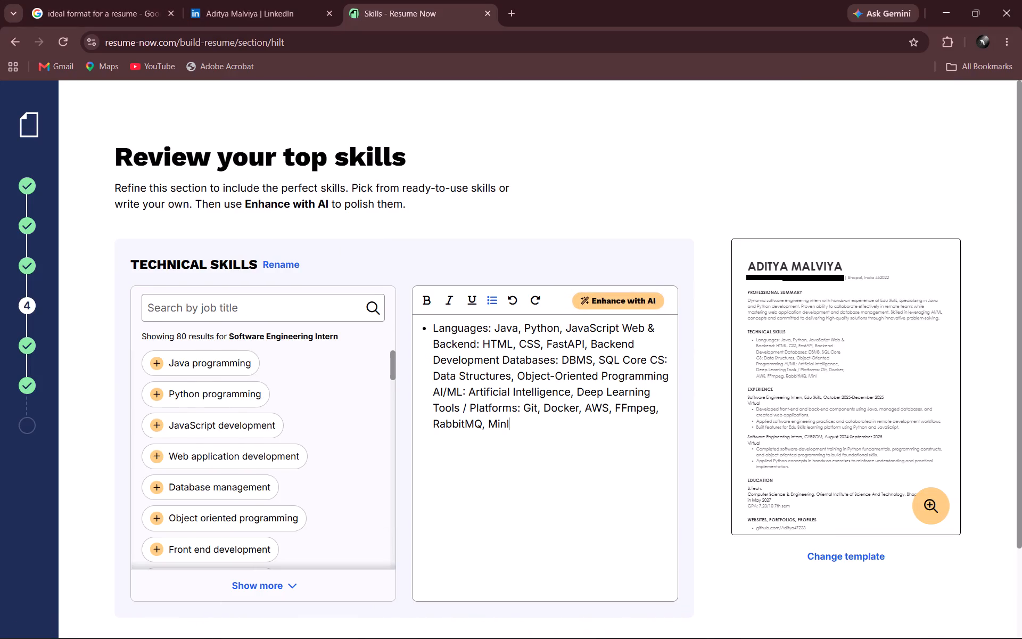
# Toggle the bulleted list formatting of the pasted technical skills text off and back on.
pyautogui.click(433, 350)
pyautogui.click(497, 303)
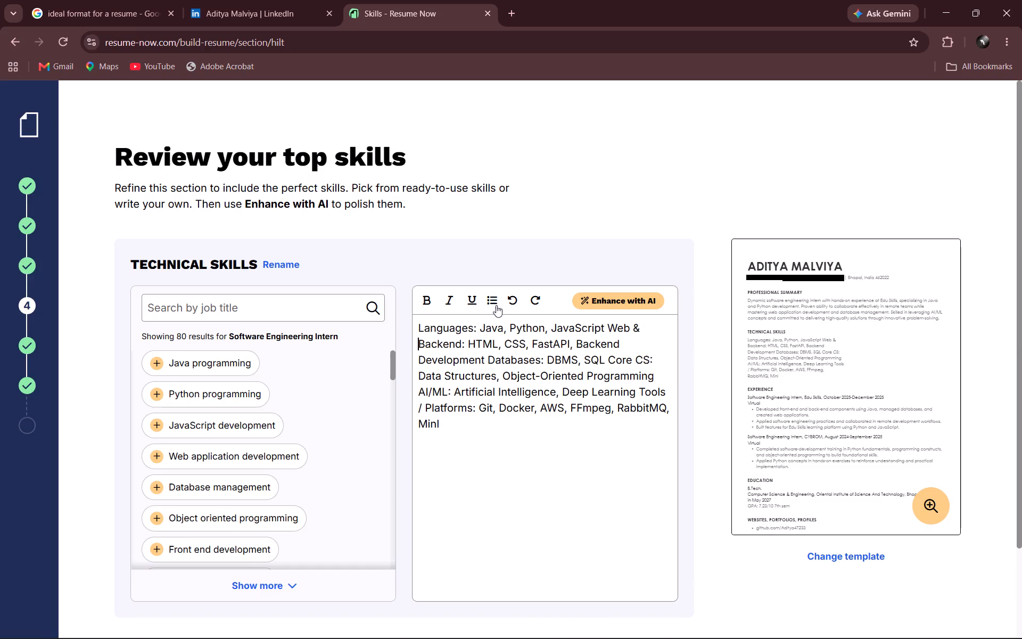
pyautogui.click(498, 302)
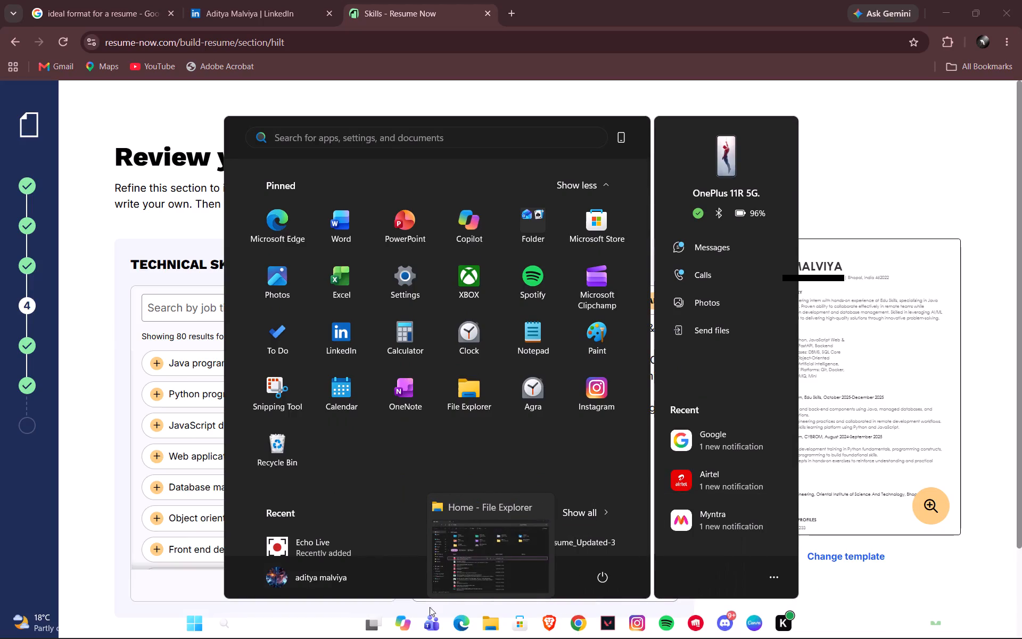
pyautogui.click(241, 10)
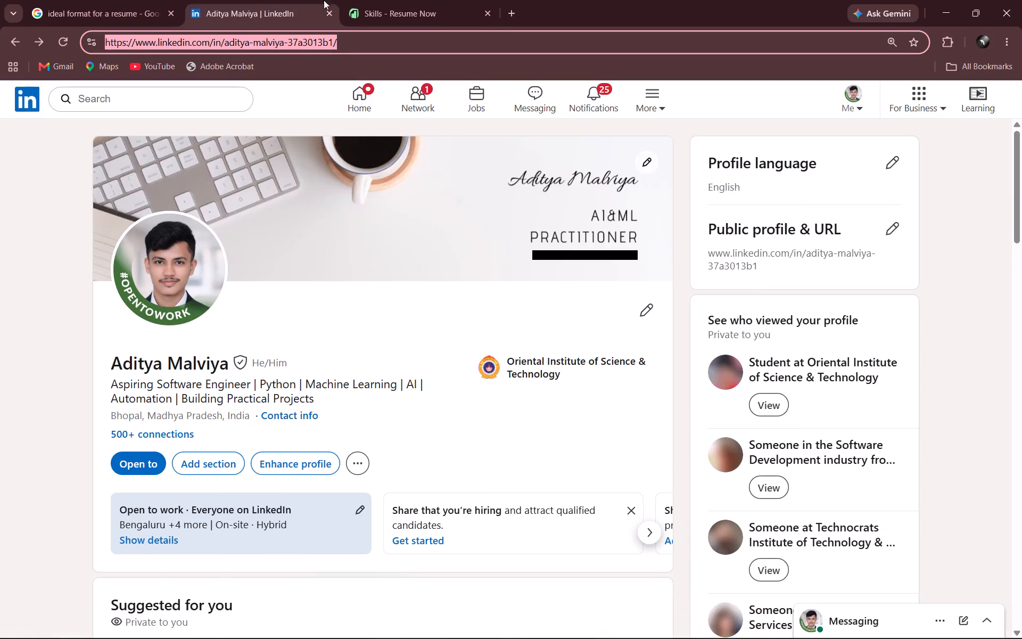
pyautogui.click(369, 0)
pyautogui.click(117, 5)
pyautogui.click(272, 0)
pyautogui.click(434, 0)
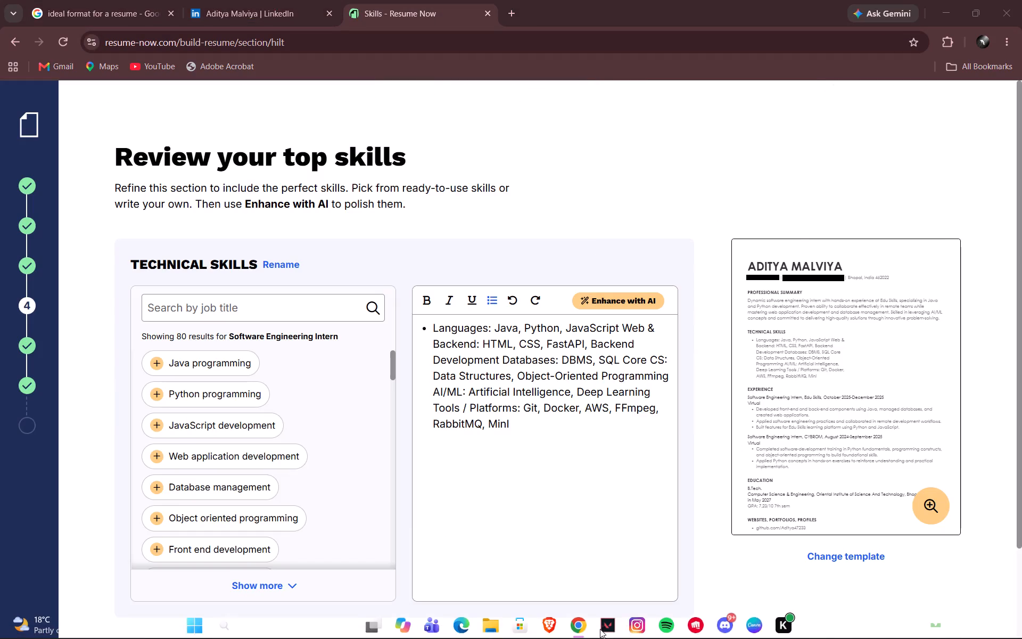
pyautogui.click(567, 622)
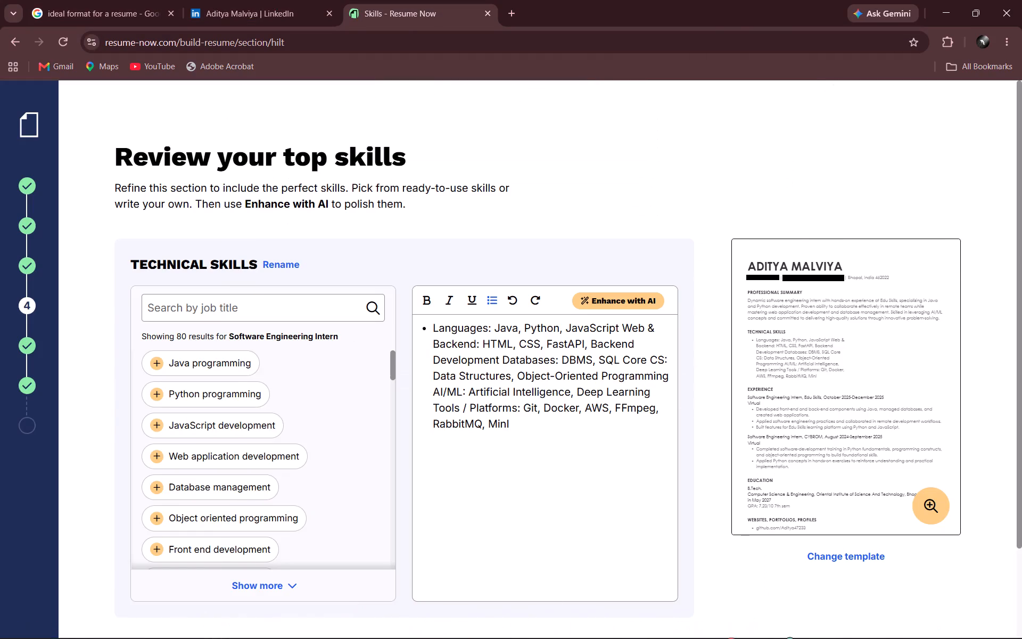
# Reopen the Resume_Updated-3 PDF from File Explorer to view its technical skills layout, and minimize it.
pyautogui.click(483, 626)
pyautogui.doubleClick(348, 337)
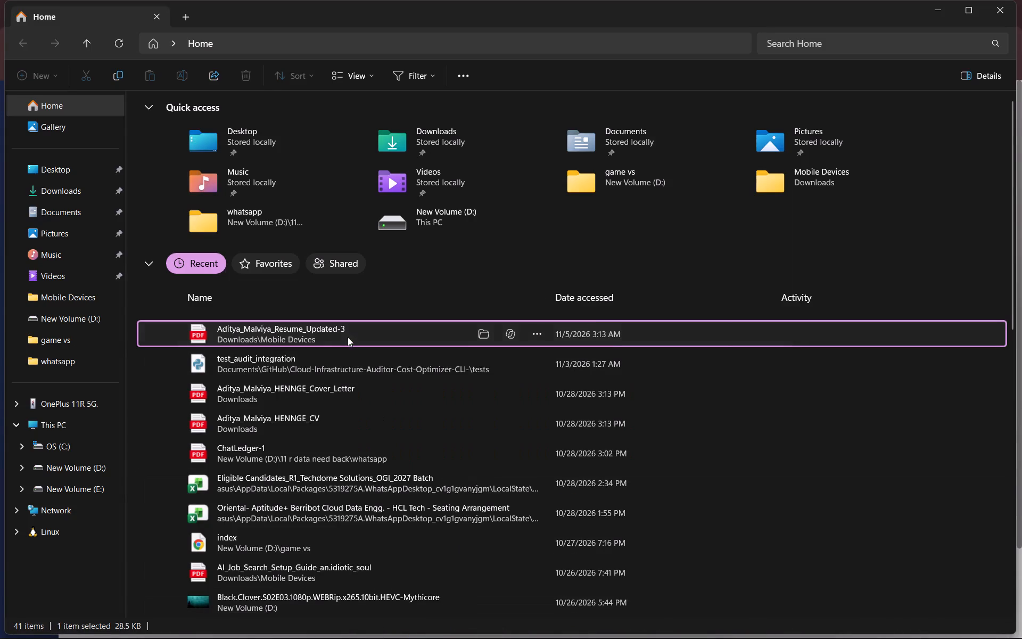
pyautogui.doubleClick(347, 324)
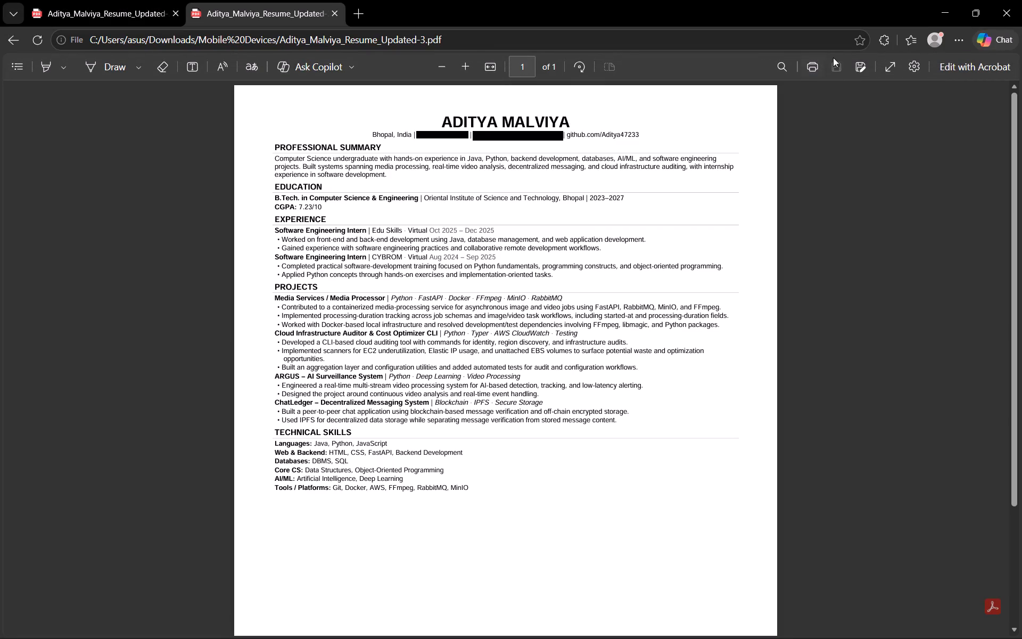
pyautogui.click(938, 4)
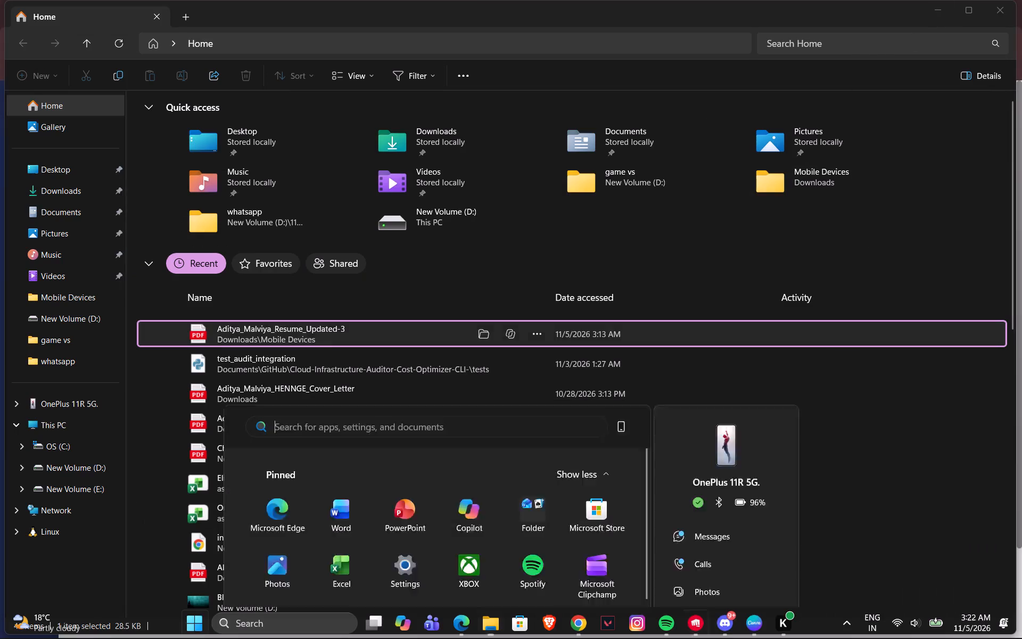
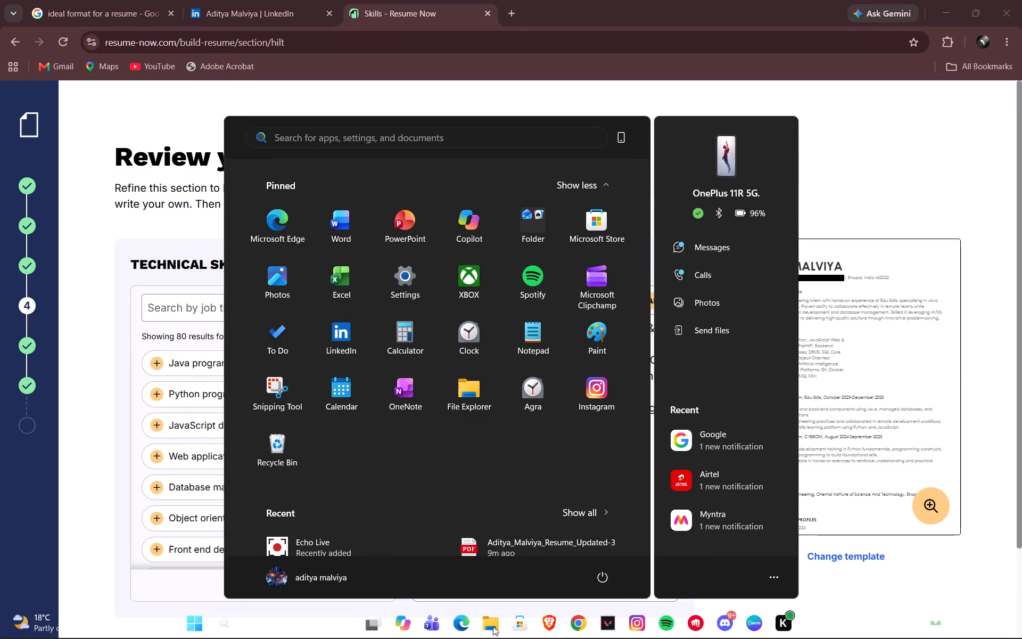
# Check the technical skills layout in the Resume_Updated-3 PDF in Edge, and return to the skills review in Chrome.
pyautogui.click(465, 627)
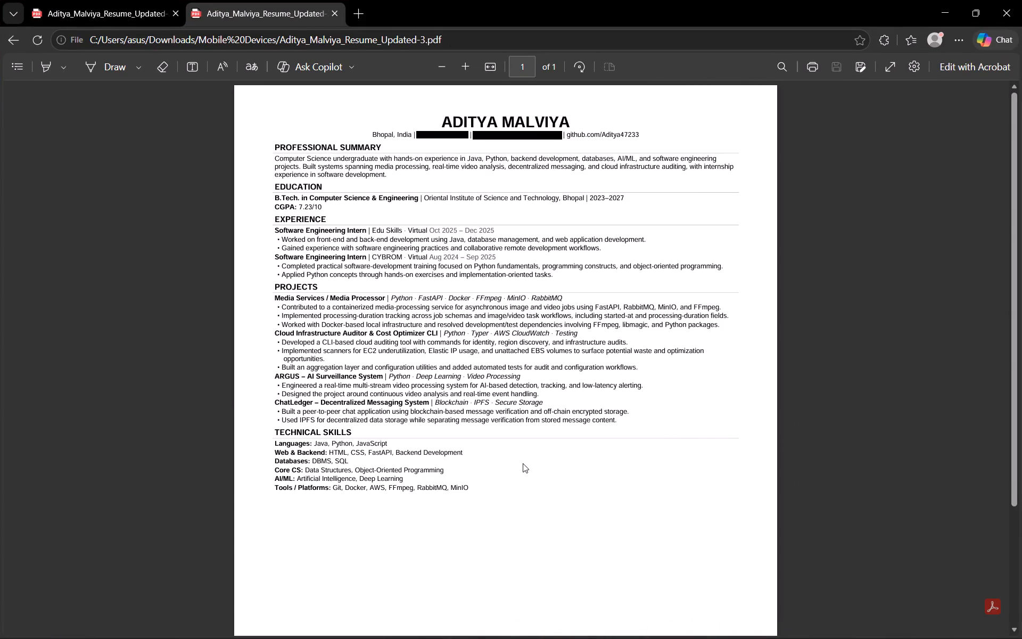
pyautogui.click(946, 0)
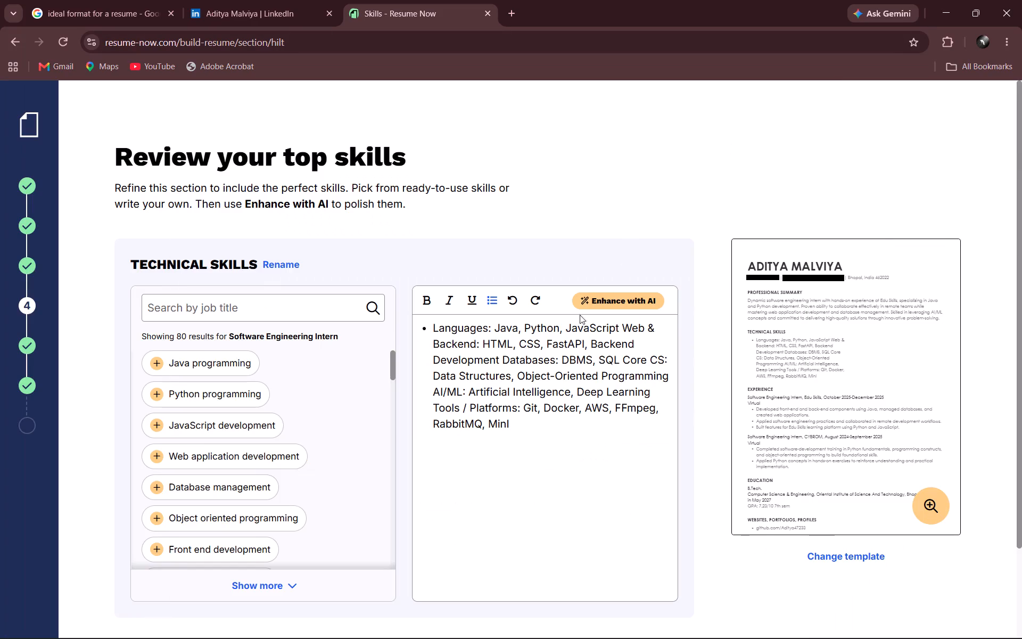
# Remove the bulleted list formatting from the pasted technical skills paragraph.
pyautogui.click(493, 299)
# Add the suggested skills Java programming, Python programming, JavaScript development, Object oriented programming, Back end development and API design below the pasted text.
pyautogui.click(482, 431)
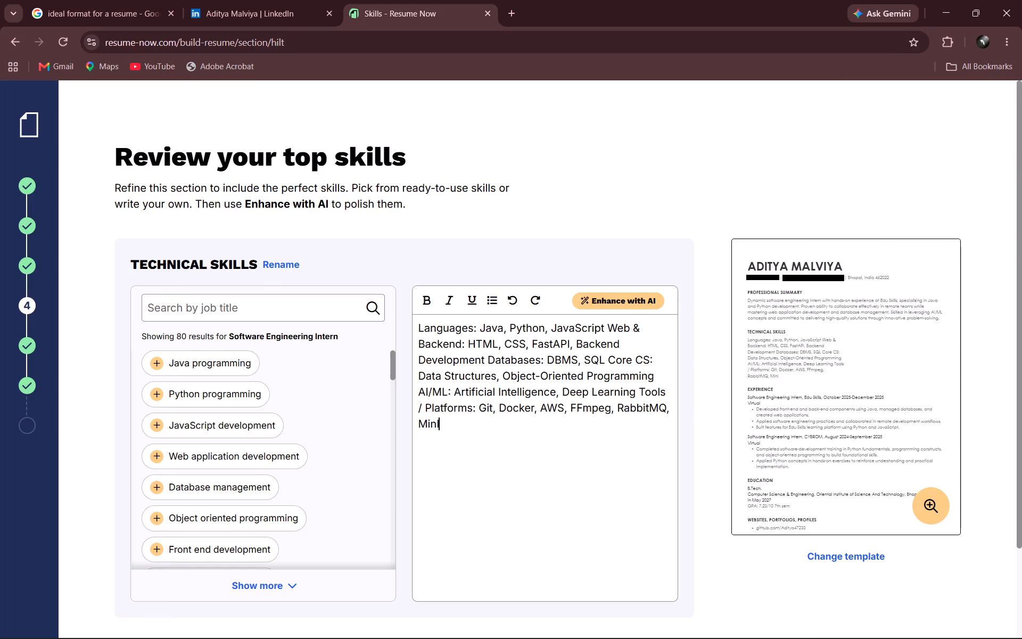
pyautogui.click(234, 358)
pyautogui.click(241, 385)
pyautogui.click(245, 428)
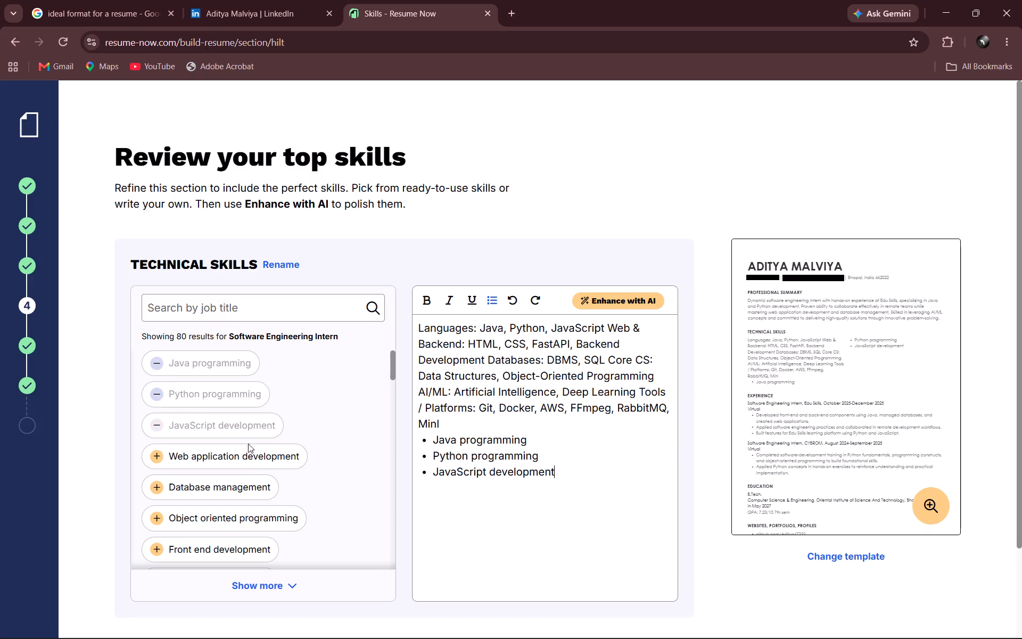
pyautogui.scroll(-2, 240, 476)
pyautogui.click(265, 386)
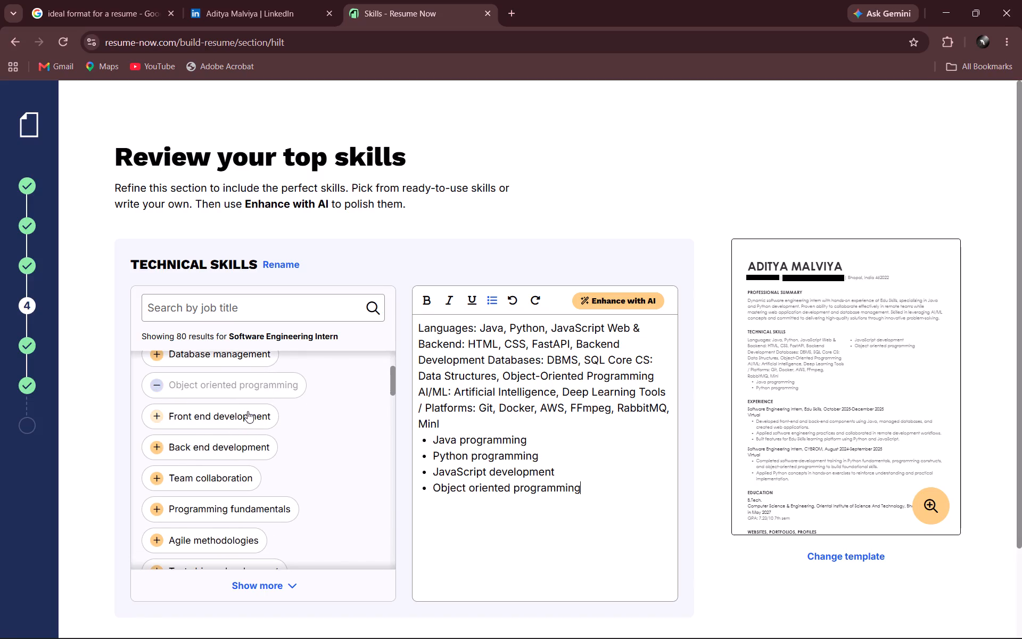
pyautogui.click(218, 456)
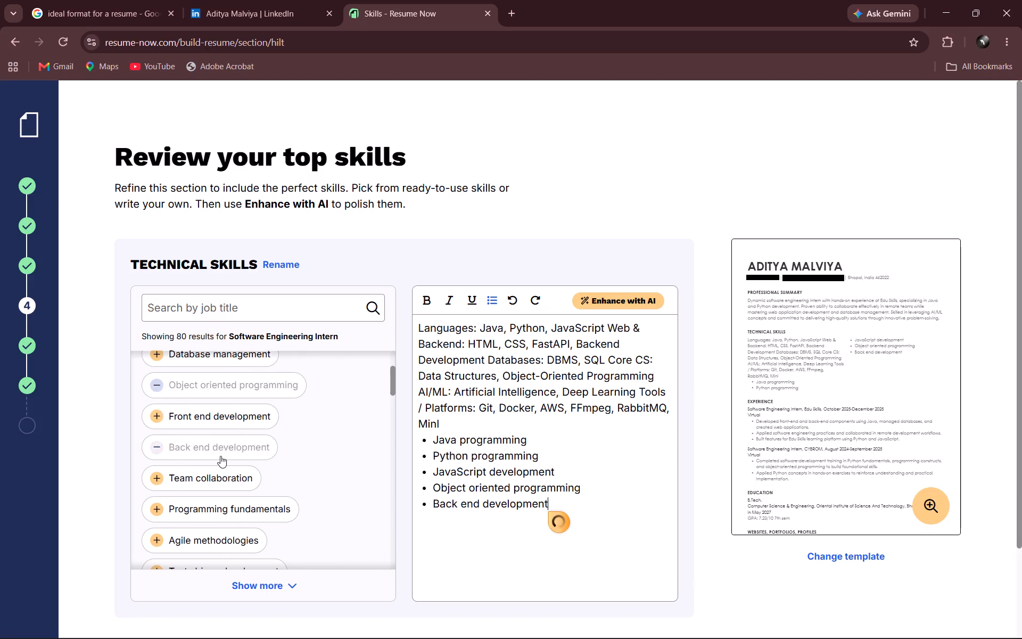
pyautogui.scroll(-3, 223, 456)
pyautogui.scroll(2, 226, 448)
pyautogui.scroll(-1, 226, 448)
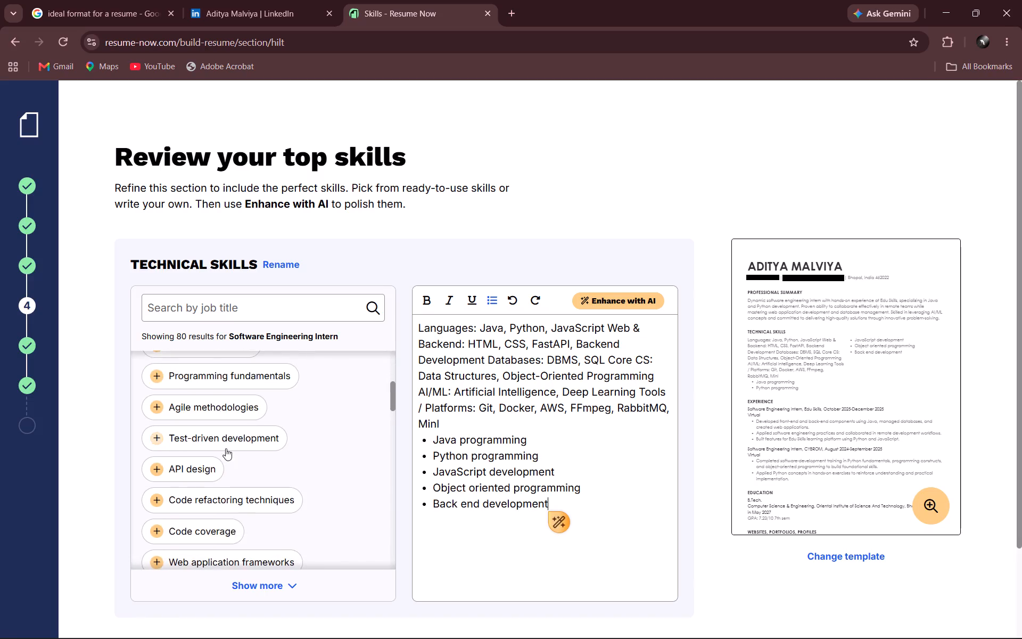
pyautogui.scroll(-1, 226, 448)
pyautogui.click(182, 406)
pyautogui.scroll(-4, 215, 412)
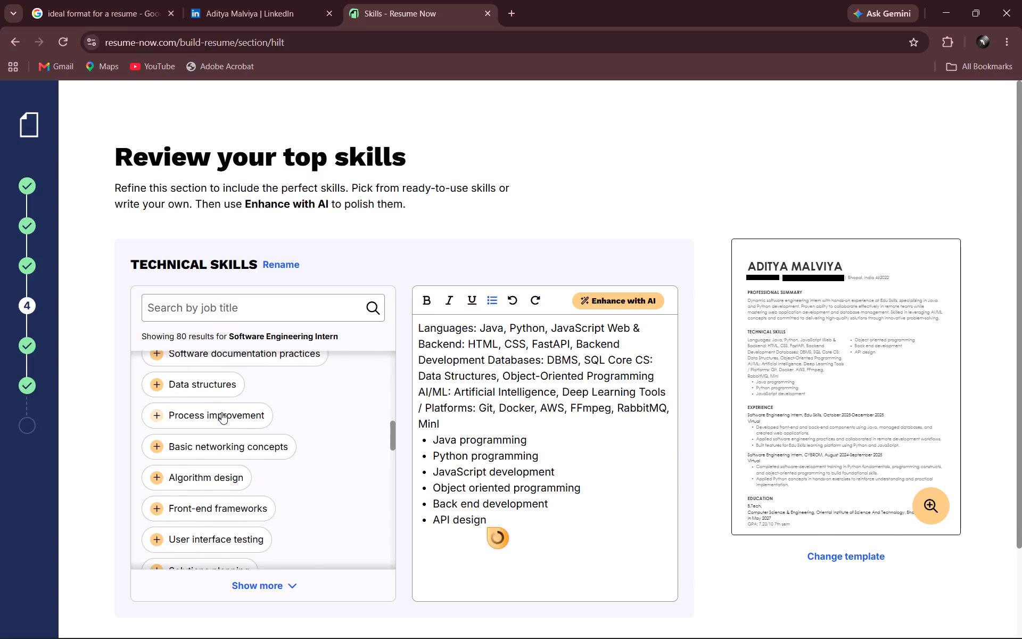
pyautogui.scroll(-7, 222, 414)
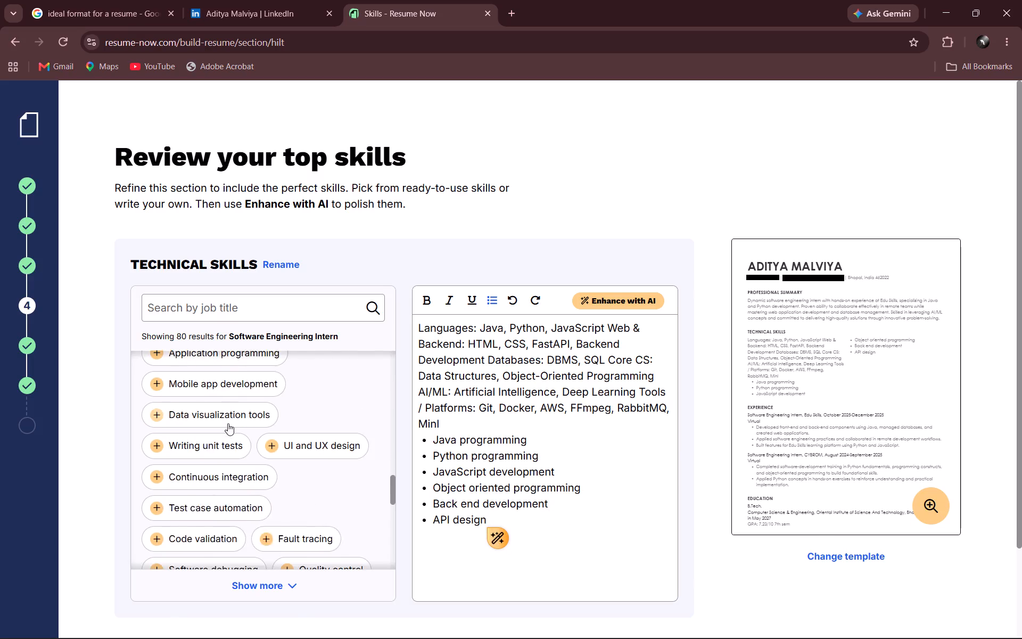
pyautogui.scroll(-4, 244, 417)
# Delete the slash between Tools and Platforms in the pasted skills paragraph.
pyautogui.click(623, 439)
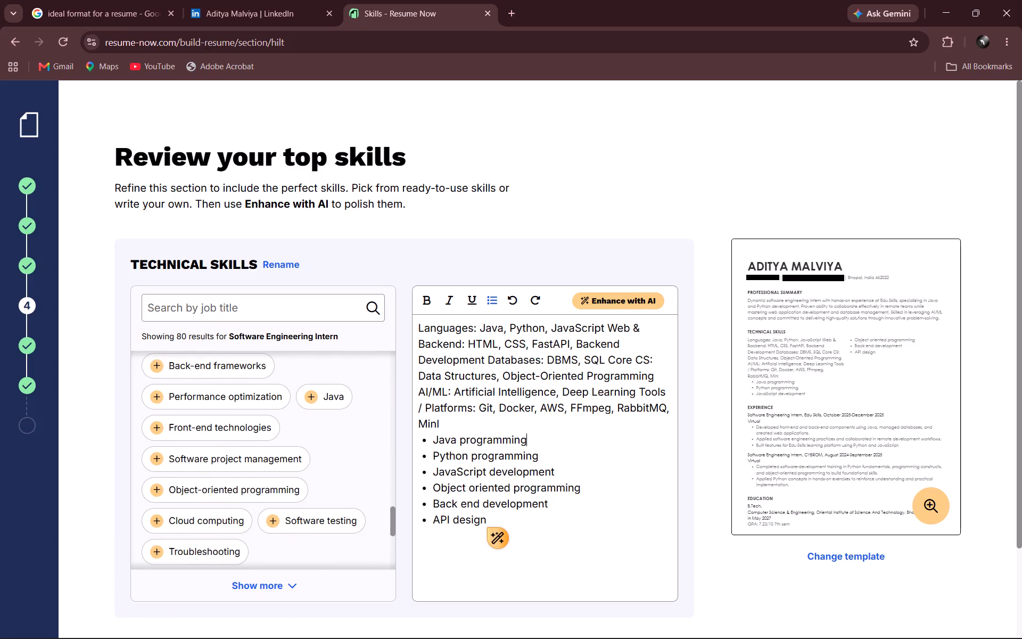
pyautogui.click(417, 406)
pyautogui.click(419, 407)
pyautogui.click(424, 408)
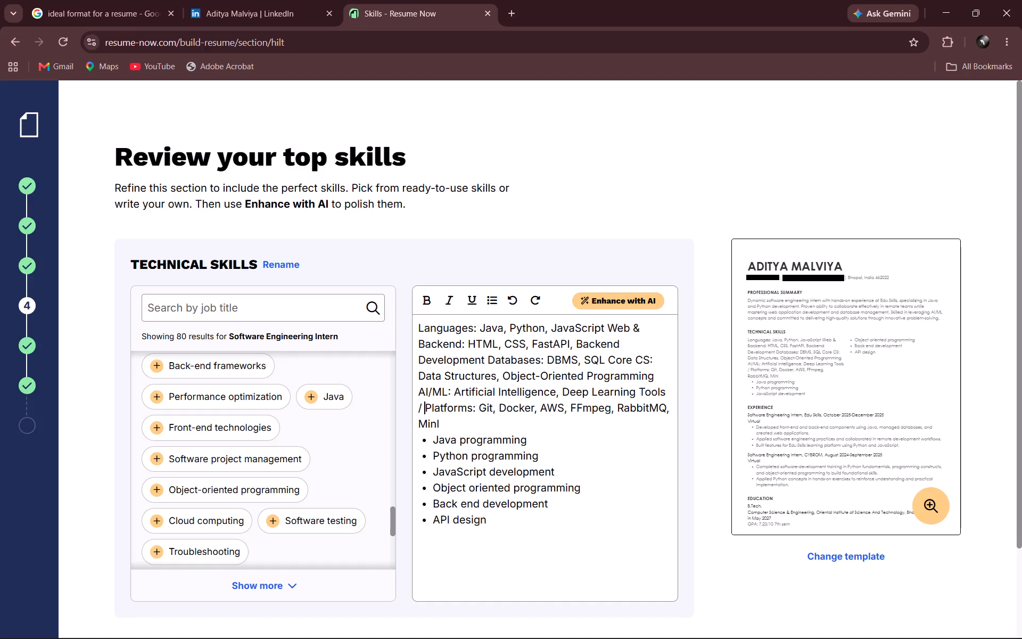
pyautogui.press('BackSpace')
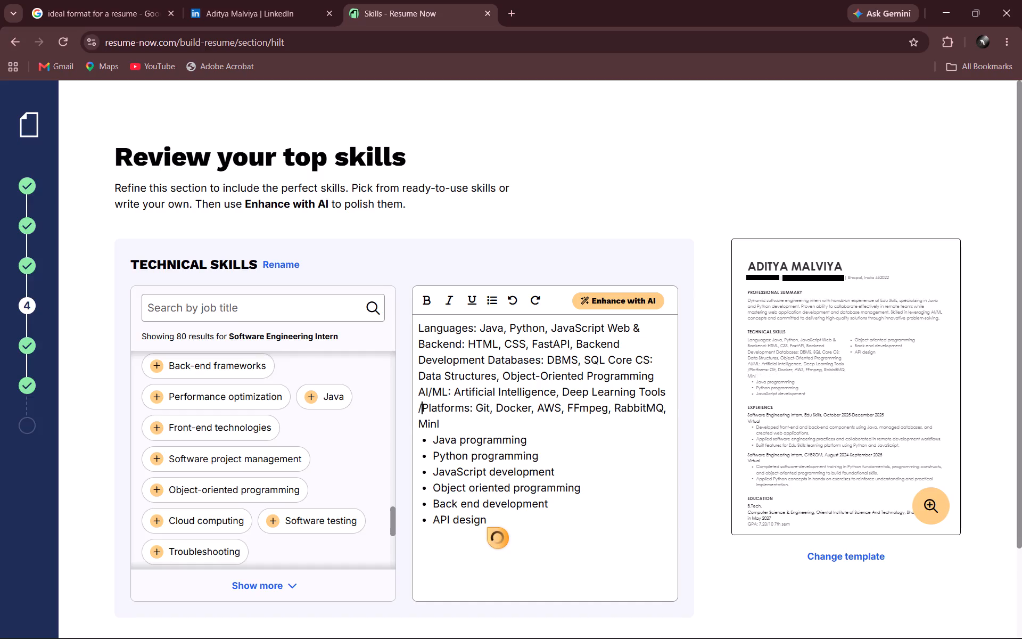
pyautogui.press('BackSpace')
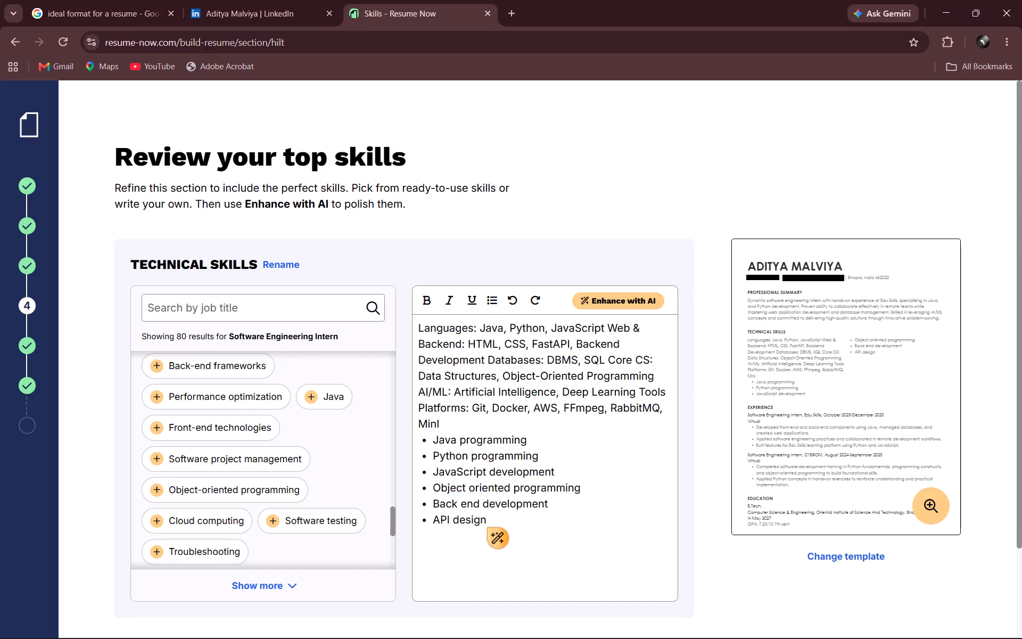
# Format the pasted skills paragraph as a bullet and split it so Web & Backend starts its own bullet.
pyautogui.click(488, 299)
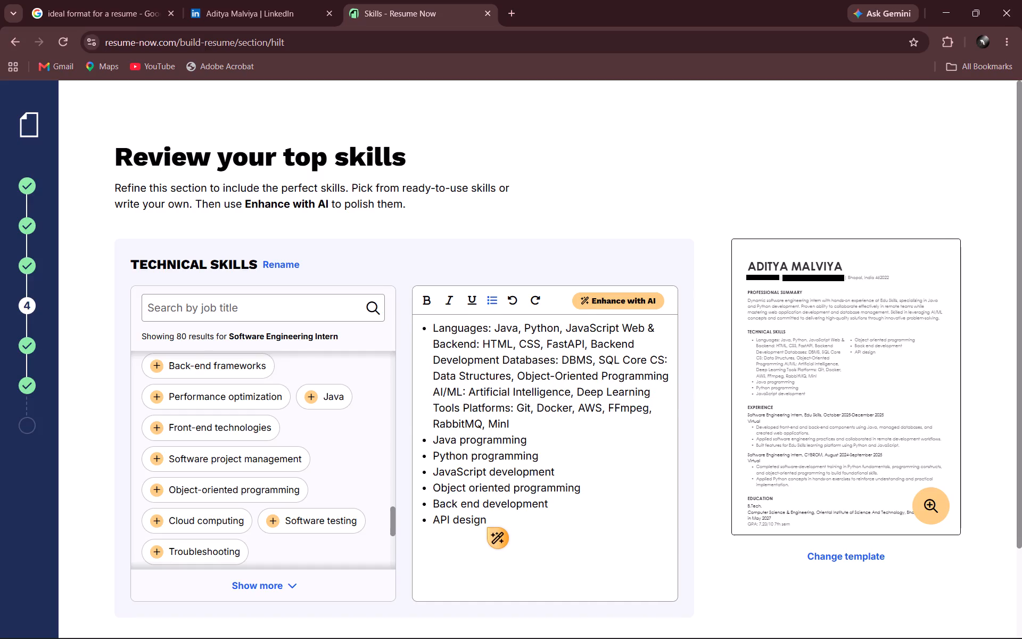
pyautogui.click(621, 330)
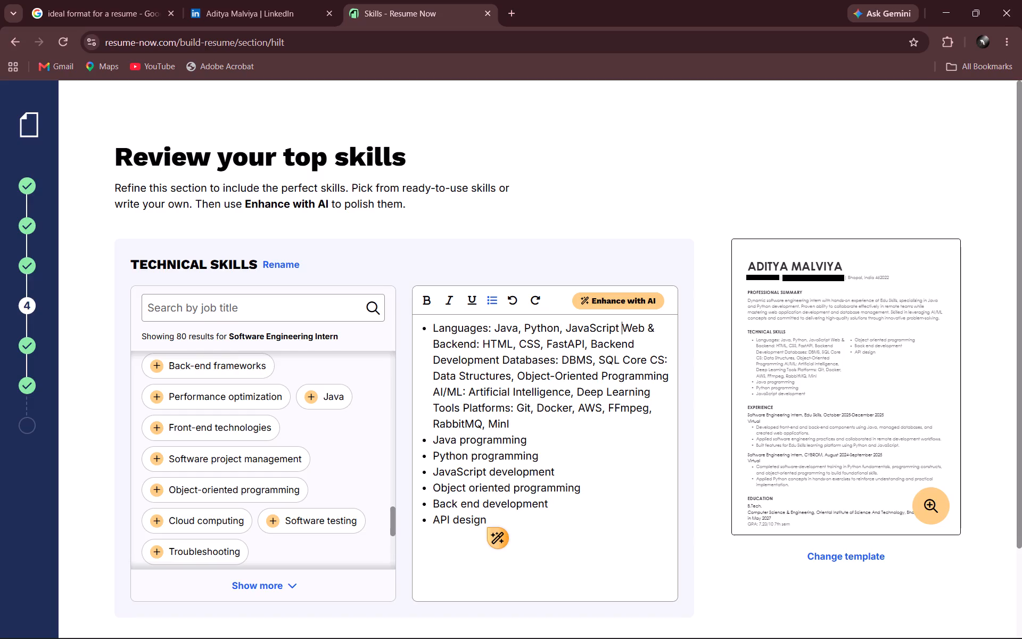
pyautogui.press('Return')
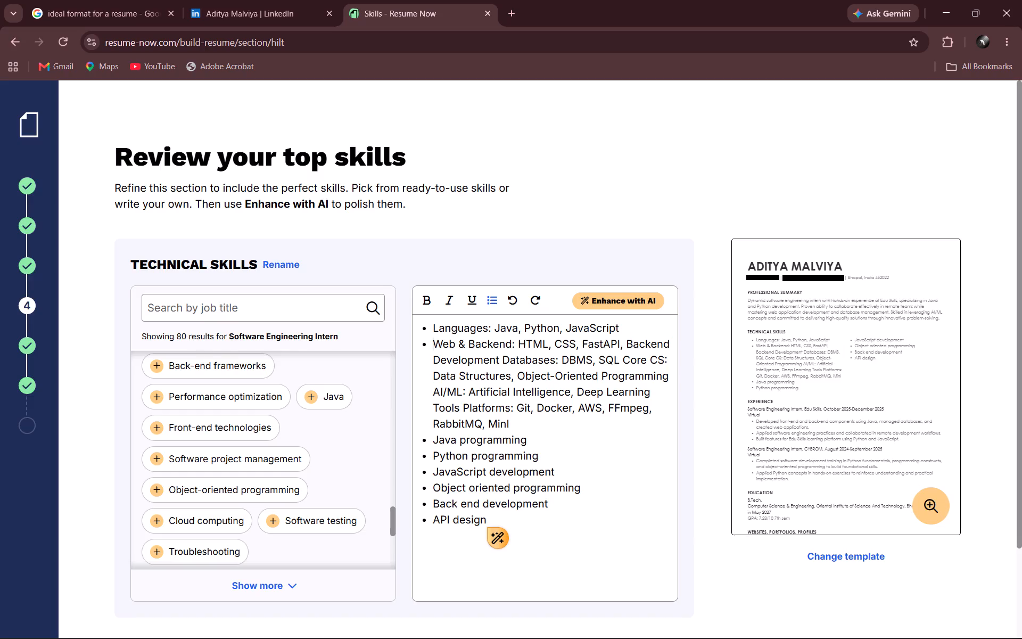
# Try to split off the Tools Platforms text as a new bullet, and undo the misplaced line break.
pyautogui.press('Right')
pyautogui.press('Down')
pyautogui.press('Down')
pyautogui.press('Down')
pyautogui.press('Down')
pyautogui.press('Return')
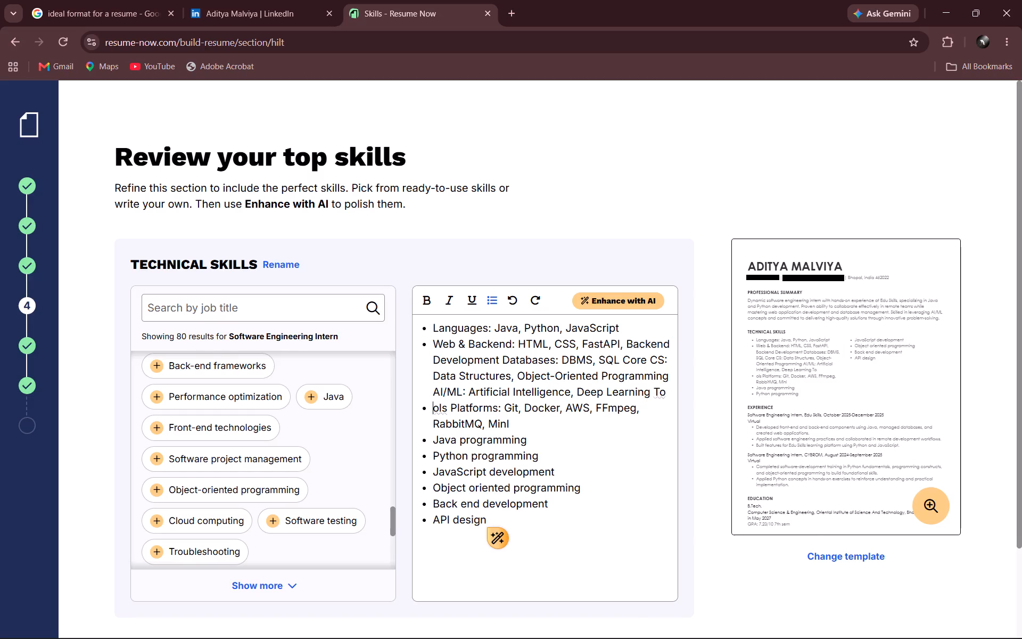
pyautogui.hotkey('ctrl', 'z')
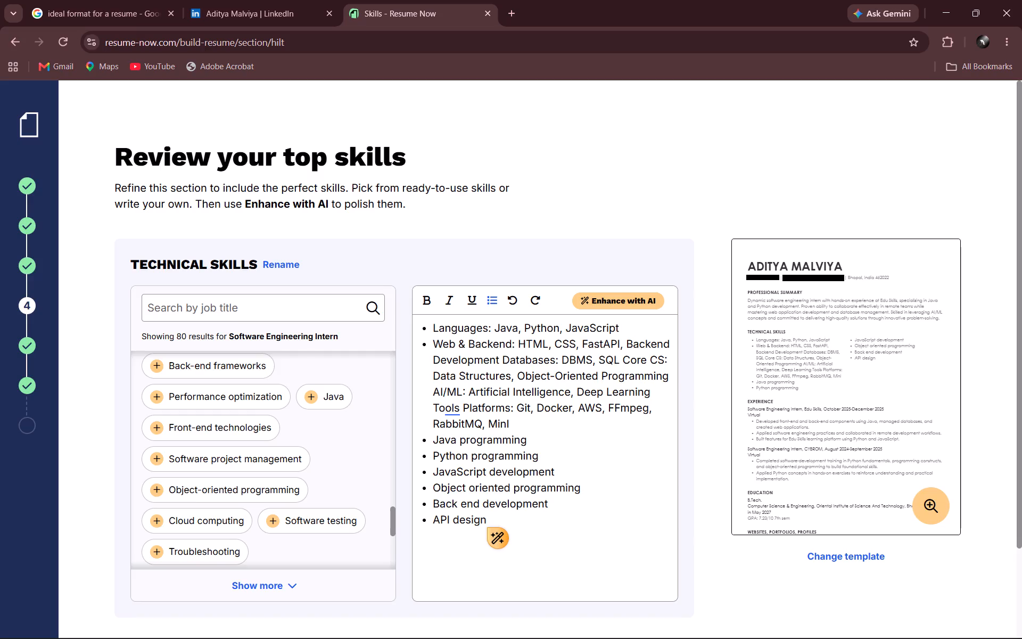
# Split the remaining skills text so Databases, Core CS, AI/ML and Tools Platforms each start their own bullet.
pyautogui.click(500, 364)
pyautogui.press('Return')
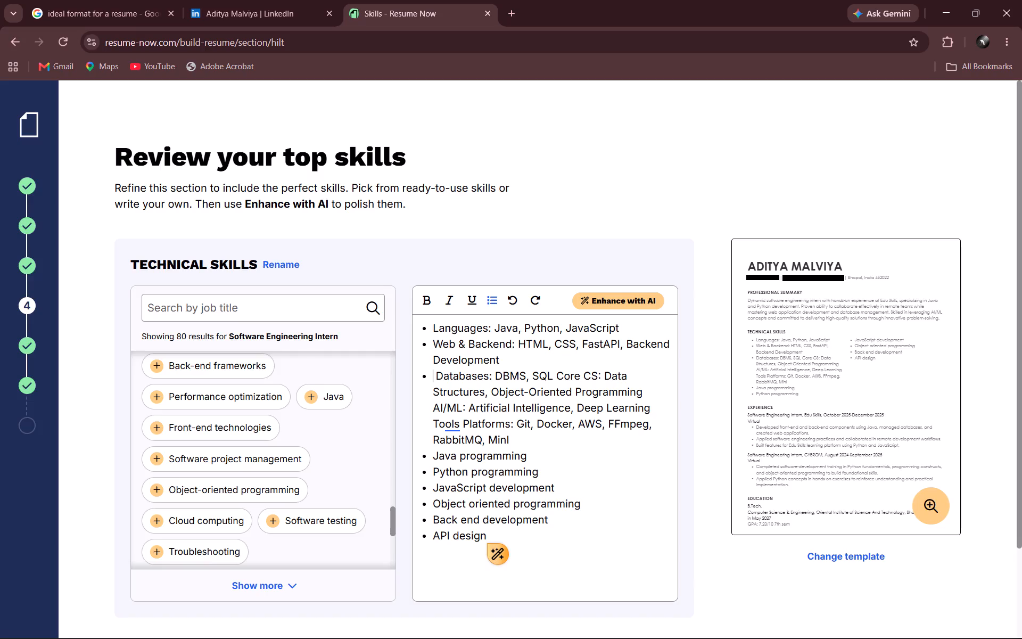
pyautogui.click(554, 376)
pyautogui.press('Return')
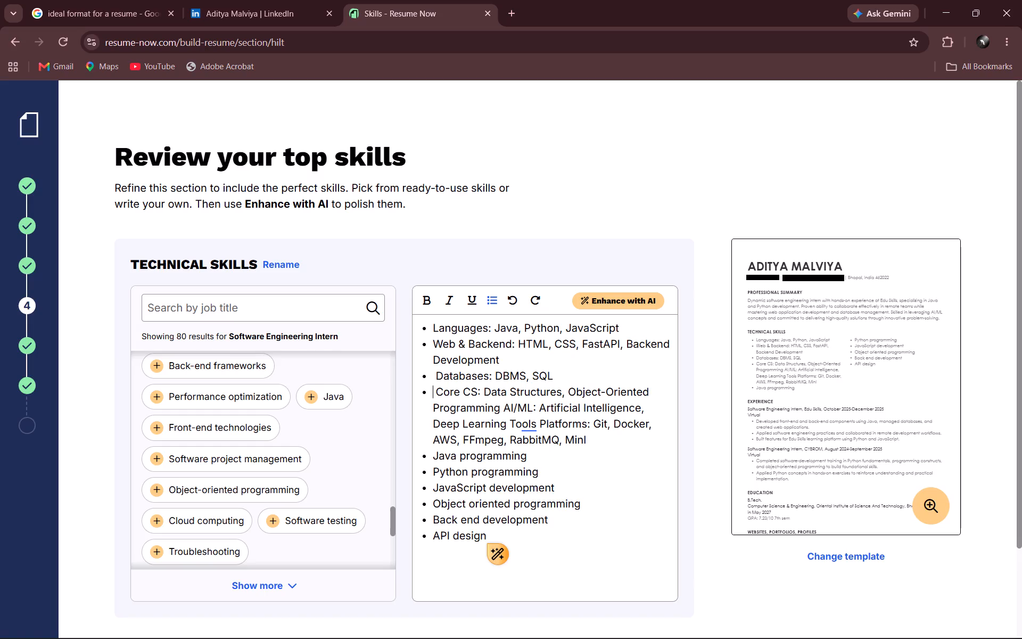
pyautogui.click(502, 406)
pyautogui.press('Return')
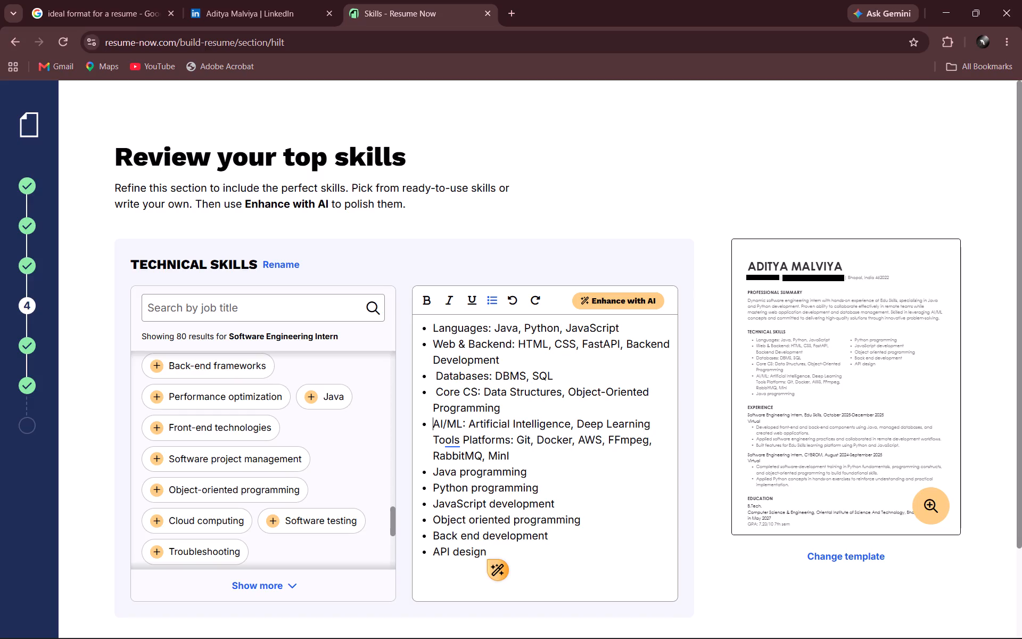
pyautogui.click(435, 441)
pyautogui.press('Return')
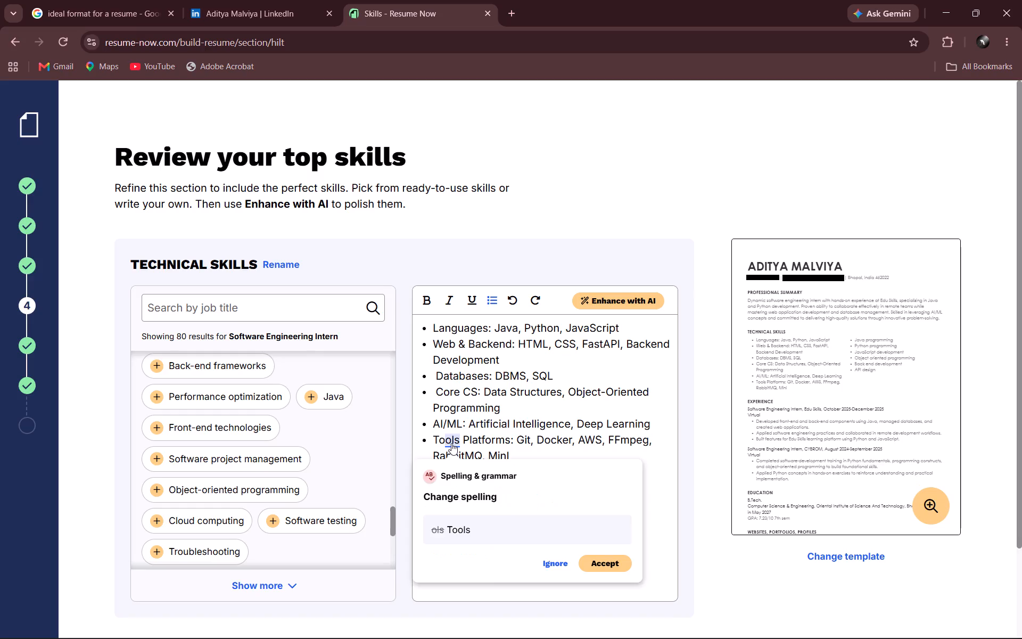
# Accept the Tools spelling suggestion in the Tools Platforms bullet and delete the duplicated letters To before it.
pyautogui.click(603, 567)
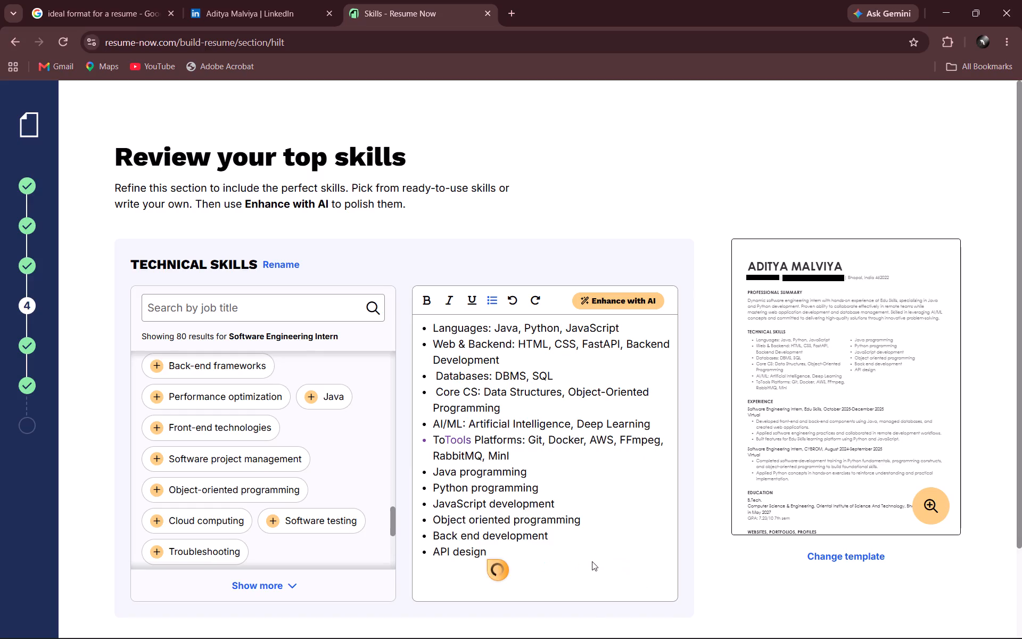
pyautogui.click(444, 442)
pyautogui.press('BackSpace')
pyautogui.press('BackSpace')
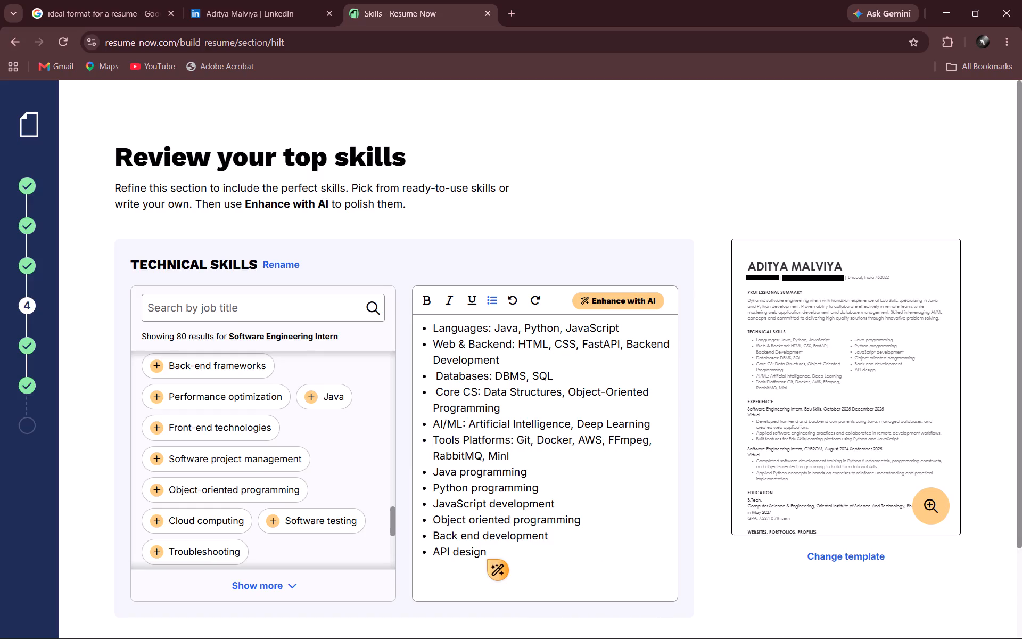
# Finish the skills section and continue to the professional summary editor.
pyautogui.click(538, 515)
pyautogui.scroll(-4, 530, 493)
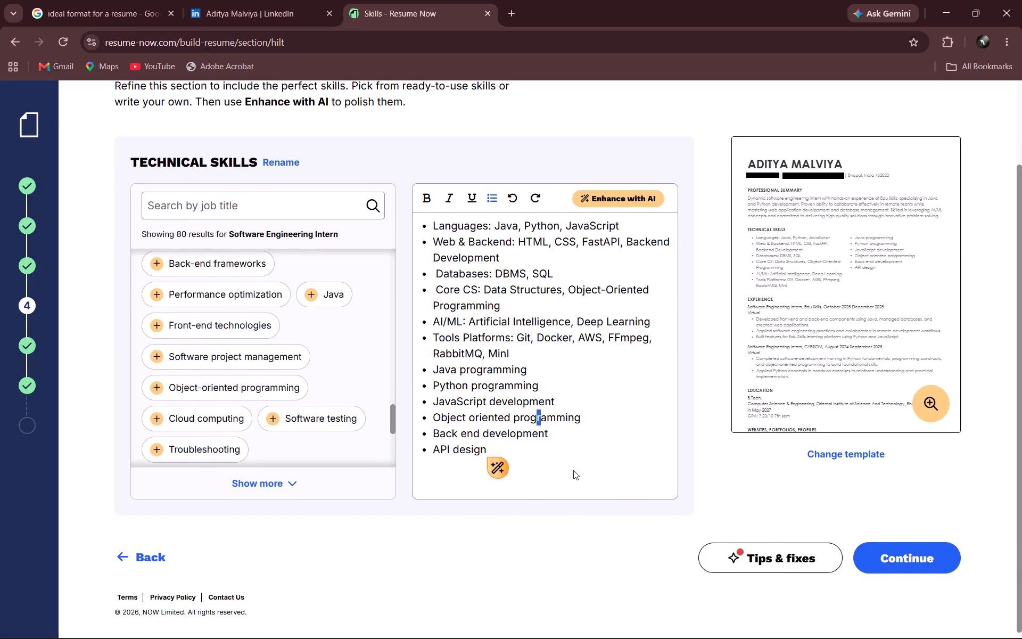
pyautogui.click(933, 560)
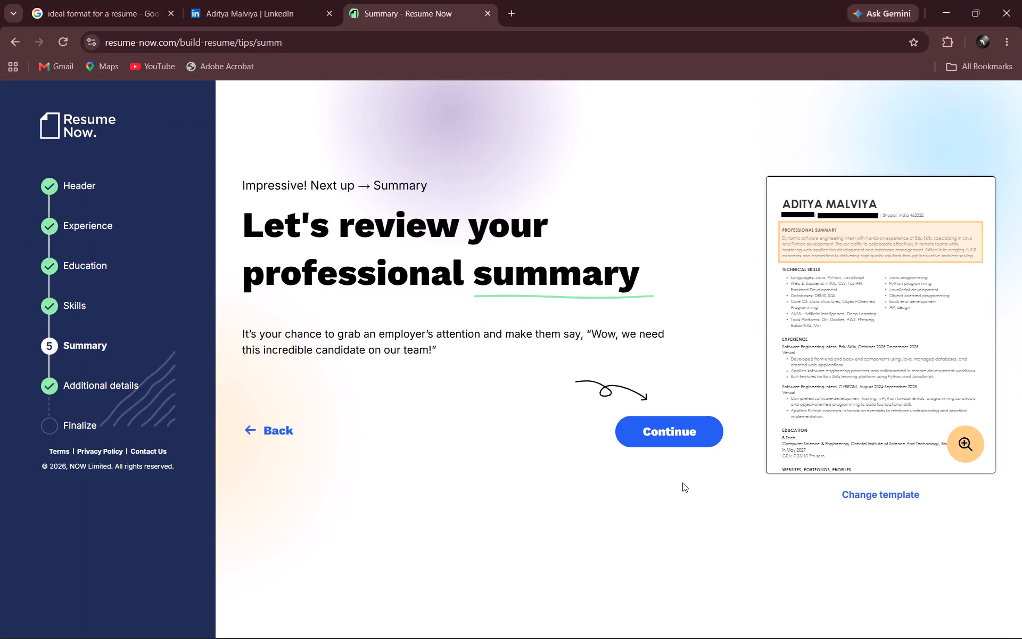
pyautogui.click(677, 433)
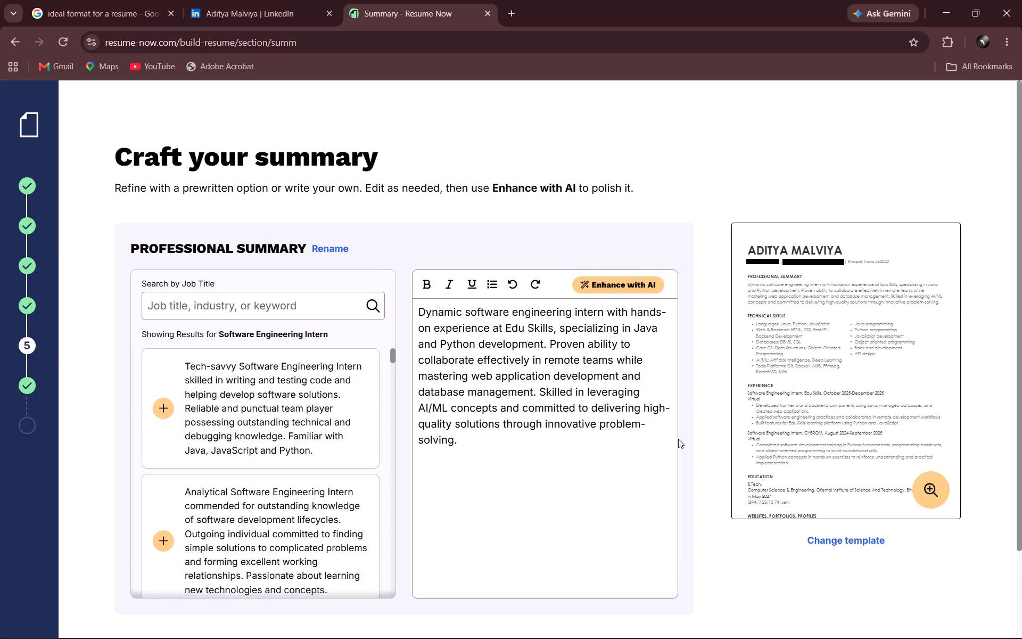
# Keep the professional summary as written and continue to the additional details review without selecting any optional sections.
pyautogui.scroll(-3, 678, 439)
pyautogui.click(894, 546)
pyautogui.scroll(-2, 480, 435)
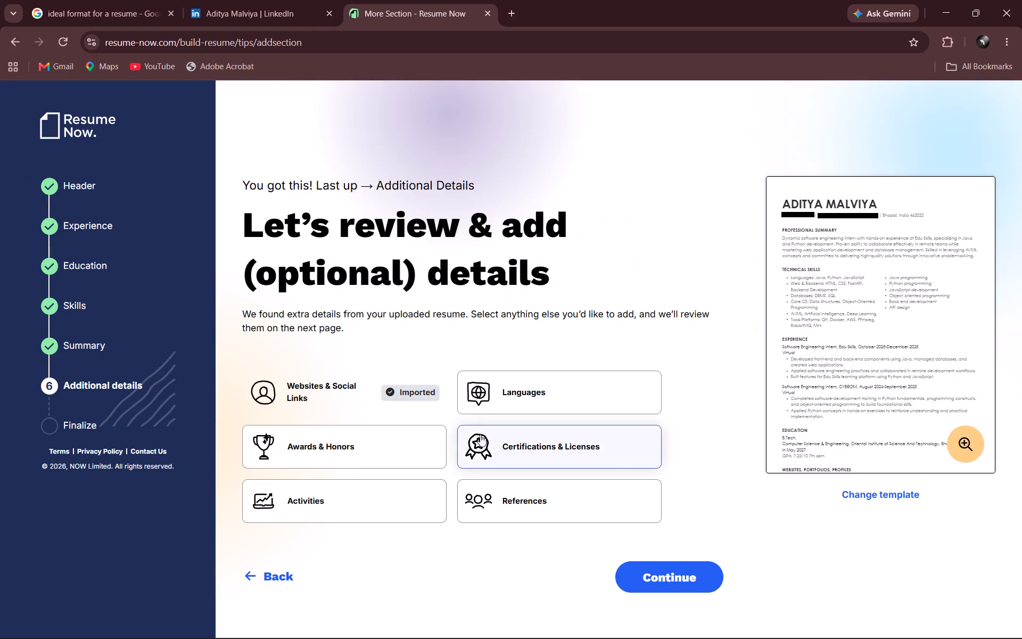
pyautogui.click(681, 570)
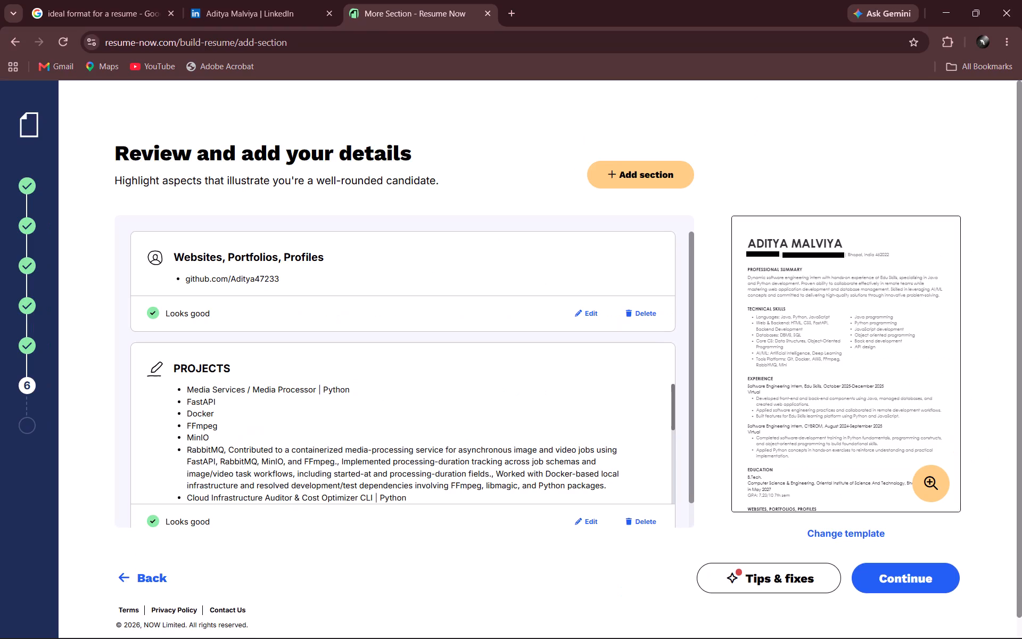
# Read through the imported Projects entries in the additional details review.
pyautogui.scroll(-8, 486, 439)
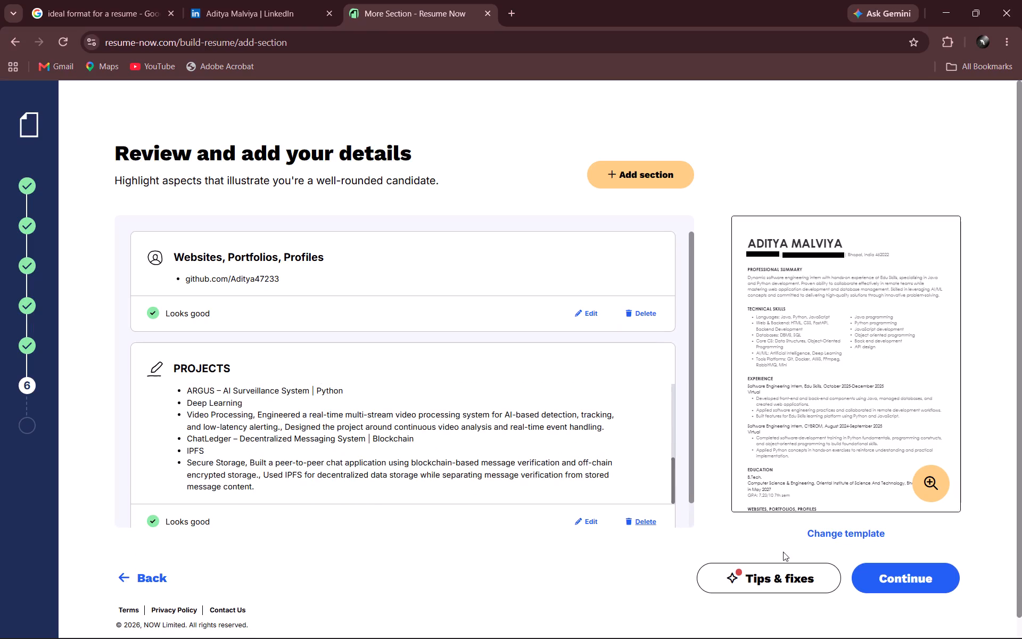
# Continue to the tips and fixes review and dismiss the suggested bullet reordering for the Edu Skills internship.
pyautogui.click(911, 577)
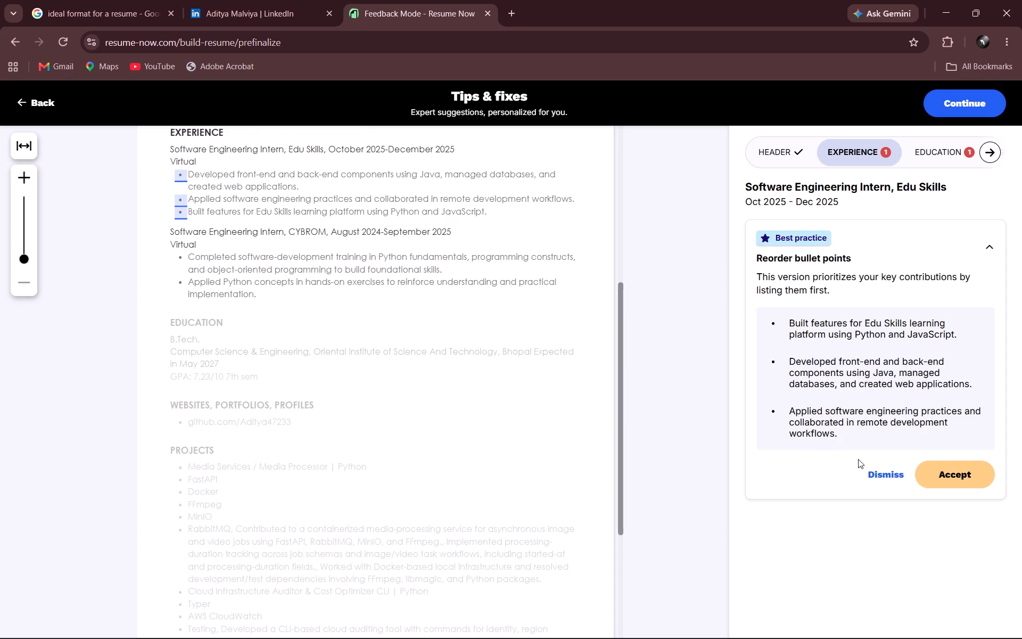
pyautogui.click(873, 477)
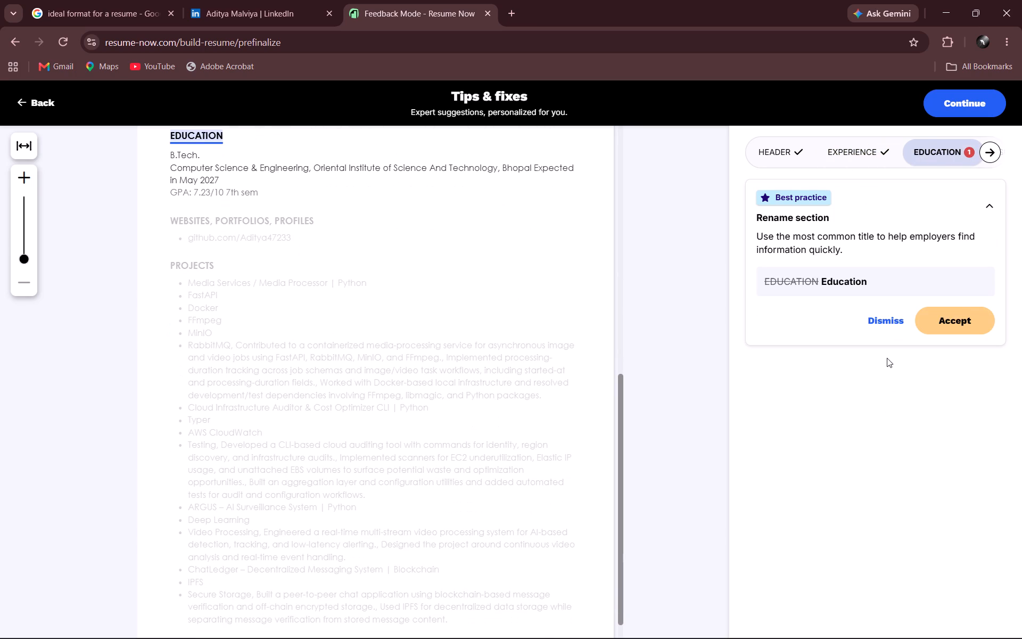
# Accept the suggested section titles Education and Skills.
pyautogui.click(937, 329)
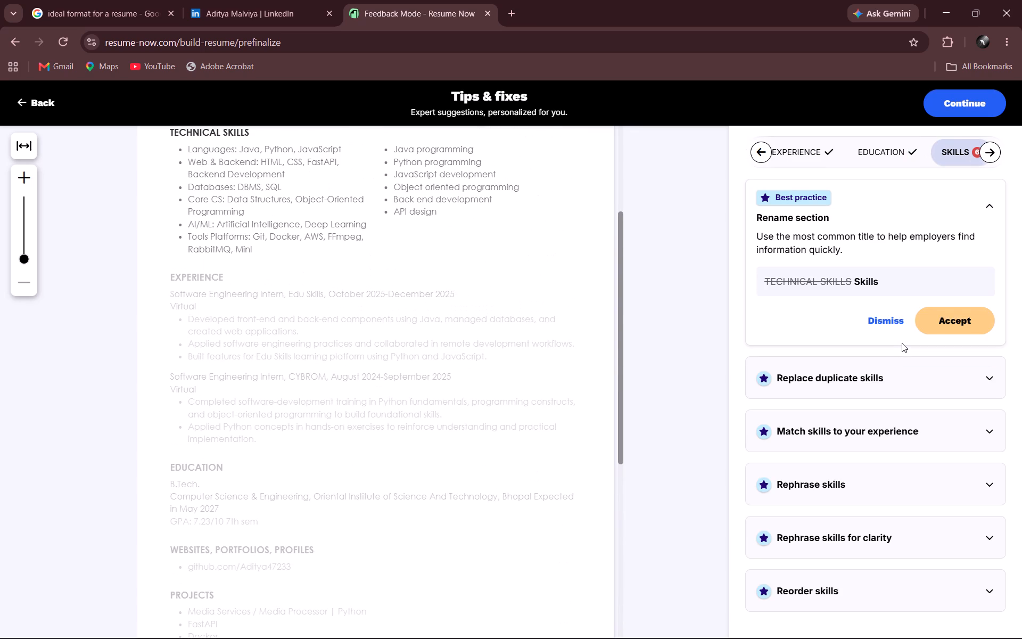
pyautogui.click(939, 326)
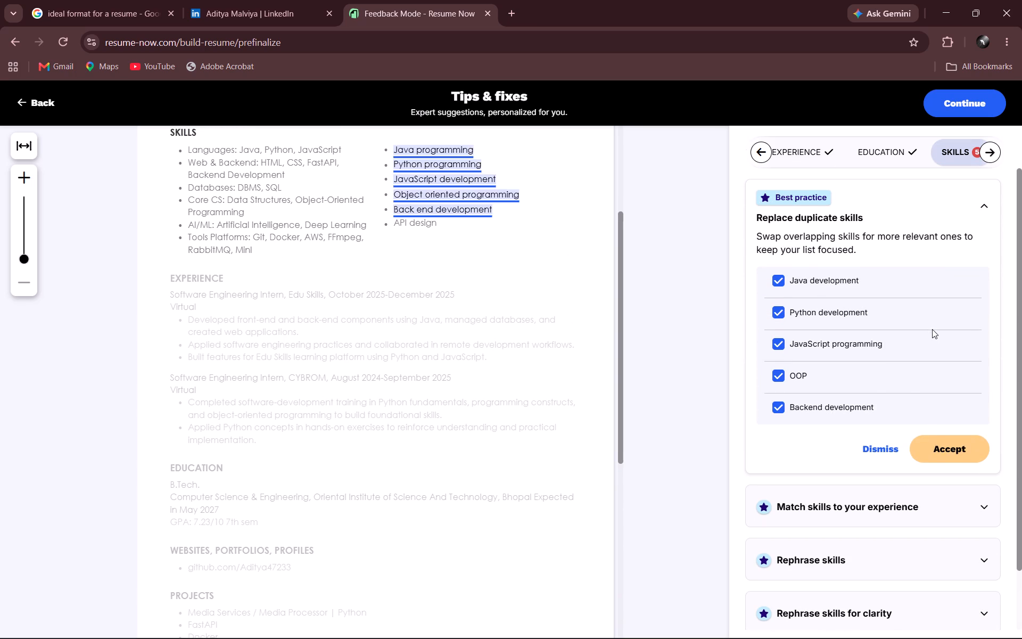
# Accept the duplicate-skill replacements Java development, Python development, JavaScript programming, OOP and Backend development.
pyautogui.scroll(-2, 905, 352)
pyautogui.scroll(2, 905, 352)
pyautogui.click(958, 446)
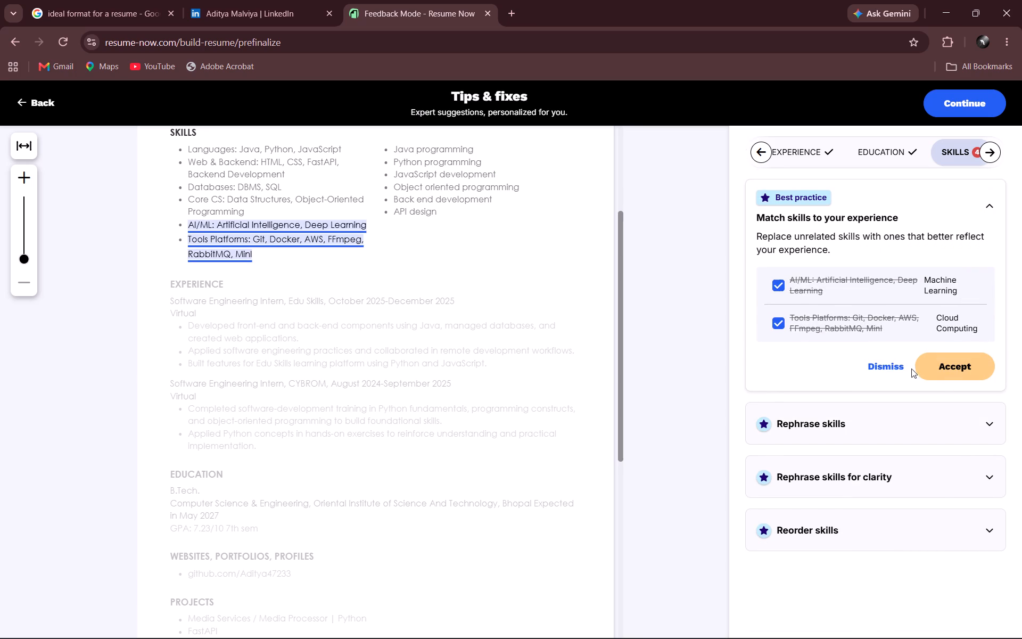
# Accept replacing the AI/ML, Tools Platforms, Web & Backend and Core CS skills with Machine Learning, Cloud Computing, Web development and Computer science fundamentals.
pyautogui.click(943, 362)
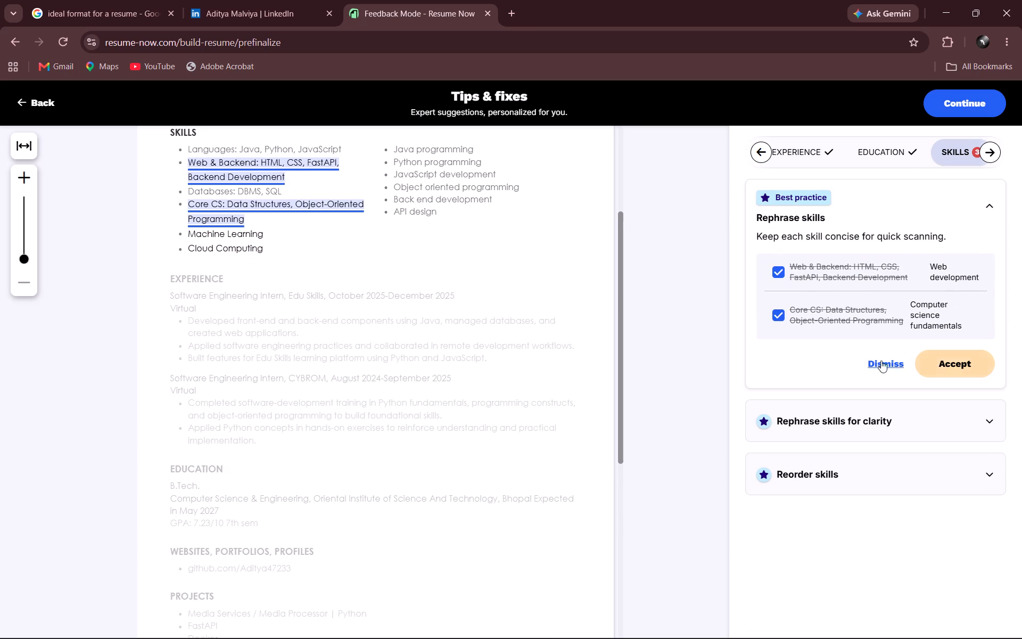
pyautogui.scroll(-1, 820, 369)
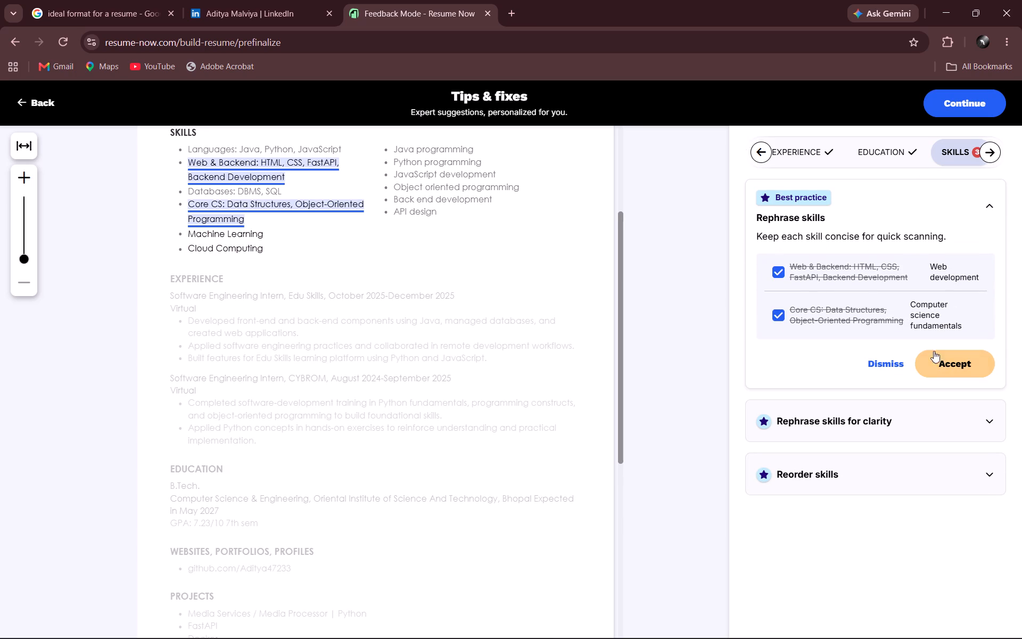
pyautogui.click(938, 351)
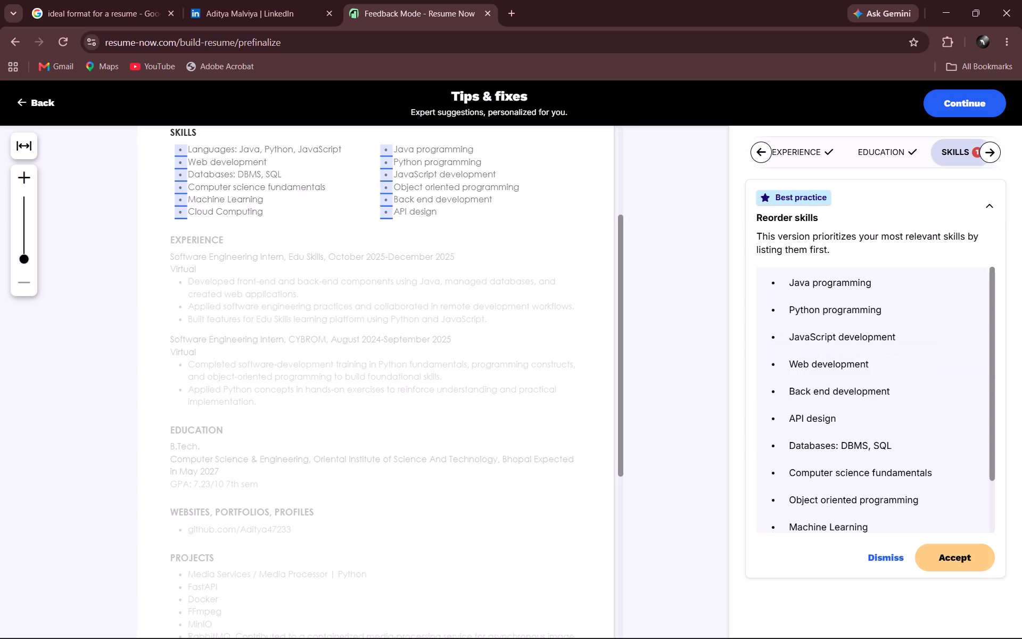
# Accept the suggested skills order, starting with Java programming and ending with Languages: Java, Python, JavaScript.
pyautogui.scroll(-2, 813, 367)
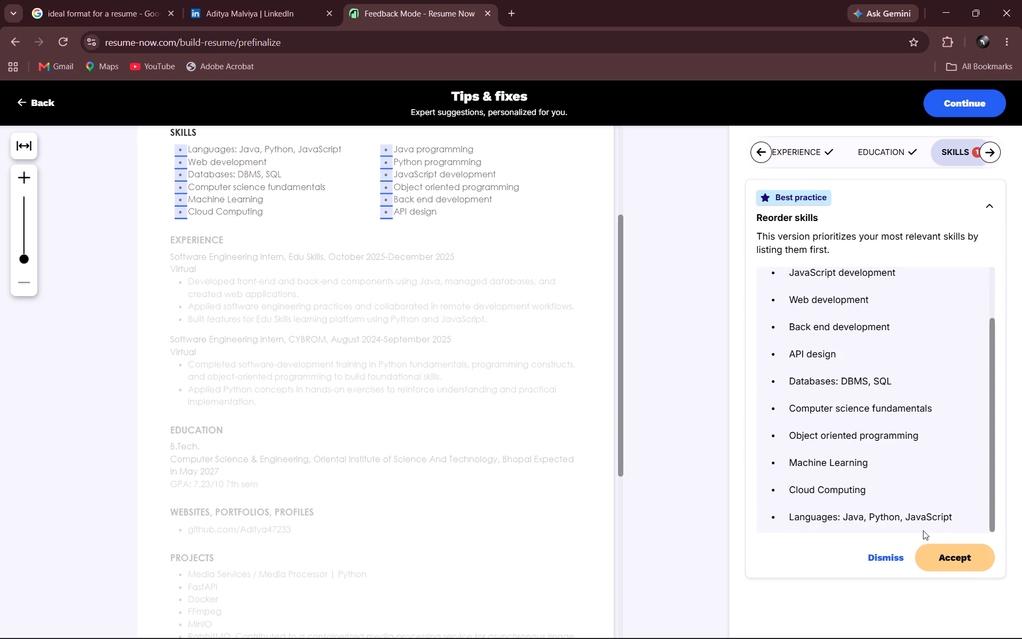
pyautogui.click(942, 559)
pyautogui.moveTo(942, 560); pyautogui.dragTo(937, 548, button='right')
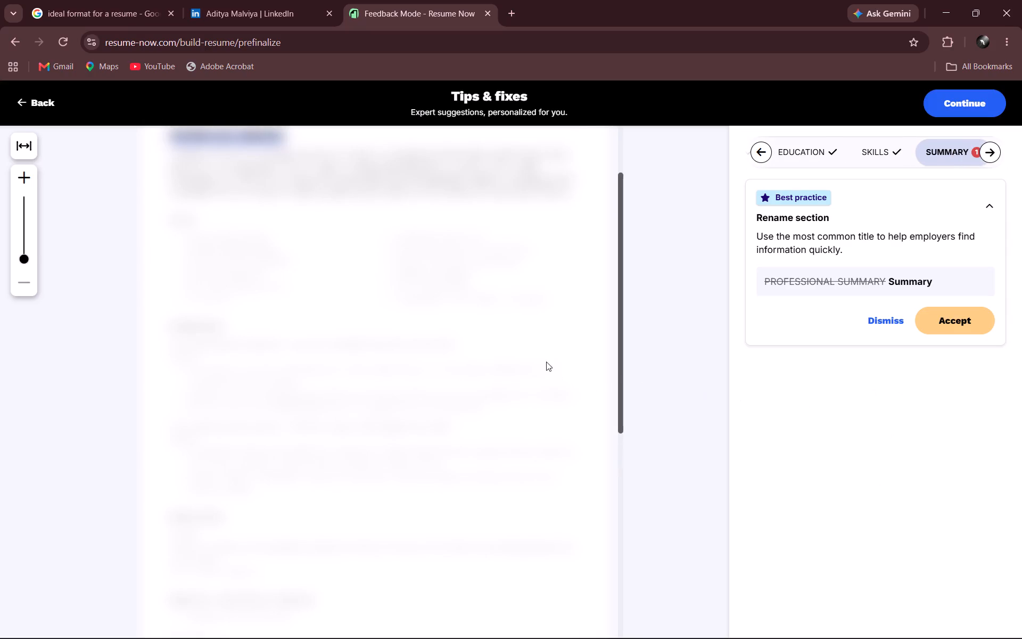
# Accept renaming the professional summary section to Summary and continue to the final resume.
pyautogui.scroll(9, 546, 362)
pyautogui.click(504, 316)
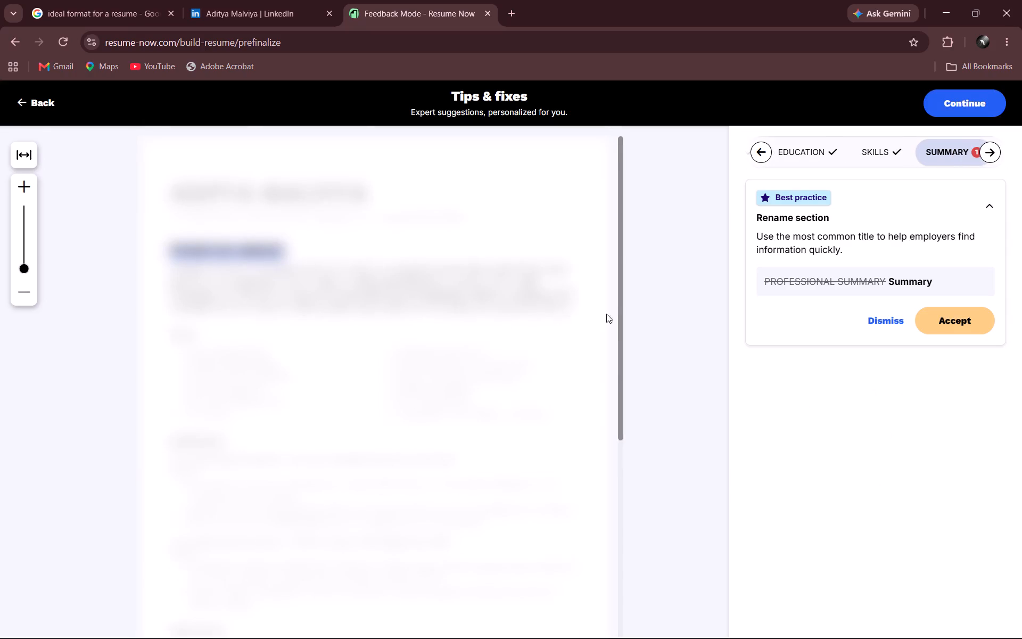
pyautogui.click(946, 314)
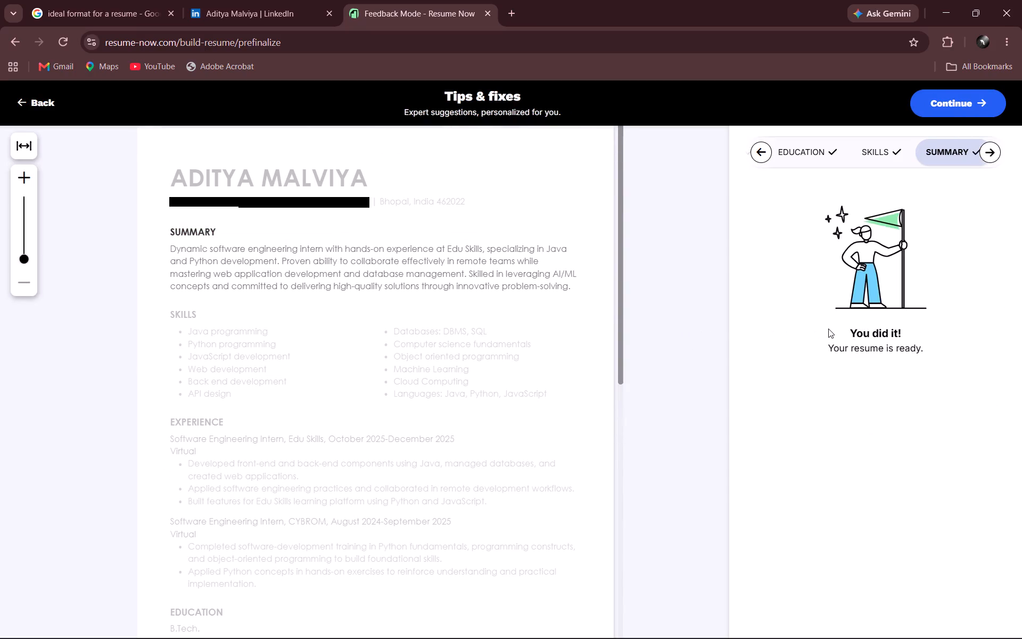
pyautogui.scroll(-4, 828, 329)
pyautogui.click(958, 104)
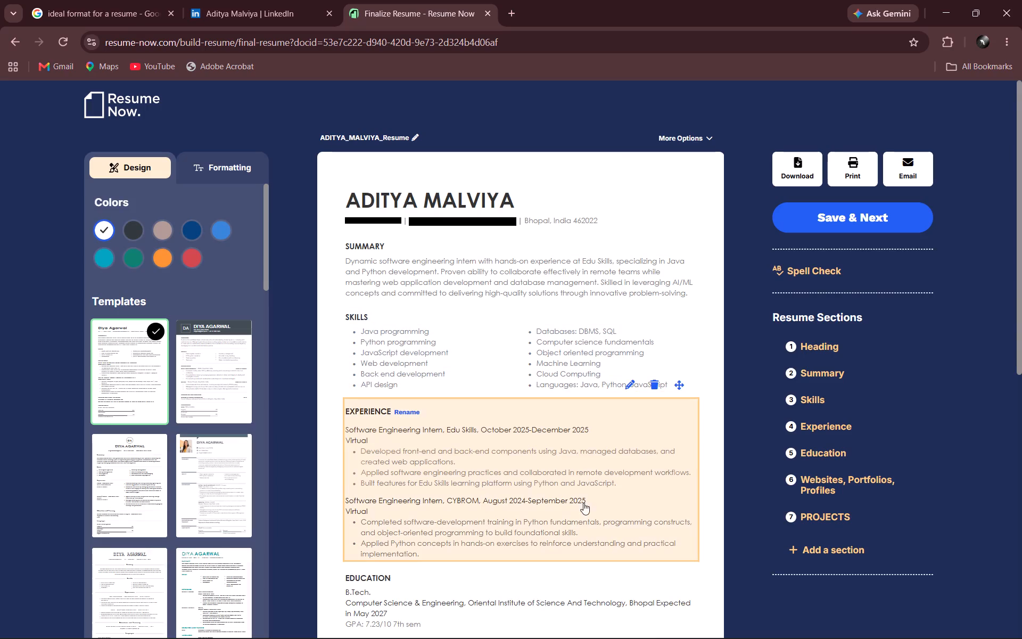
# Review the complete final resume from the summary through the experience and education sections to the Projects entries.
pyautogui.scroll(-2, 522, 382)
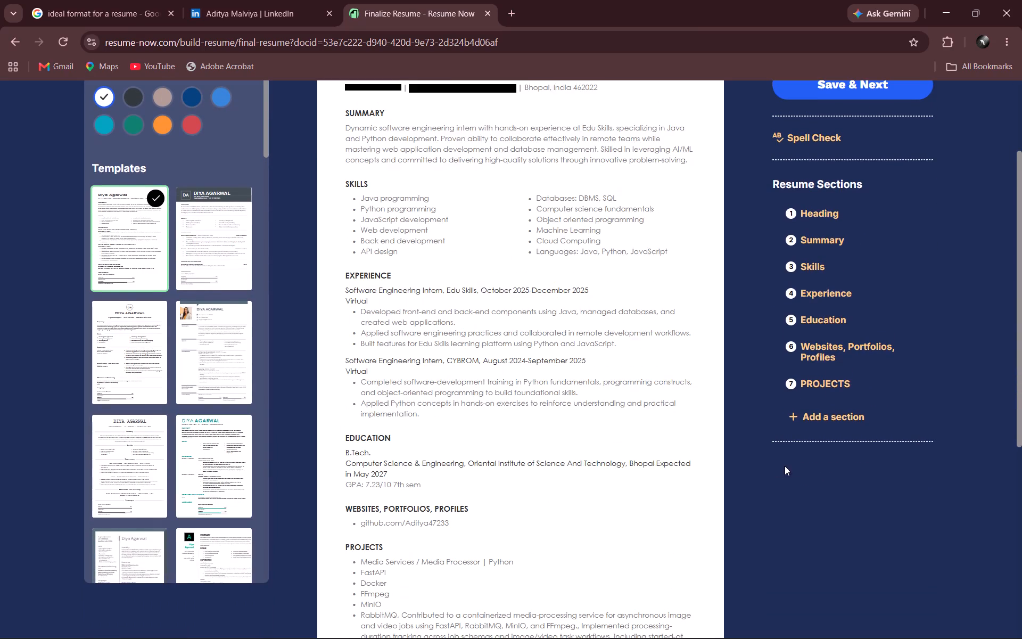
pyautogui.scroll(3, 94, 427)
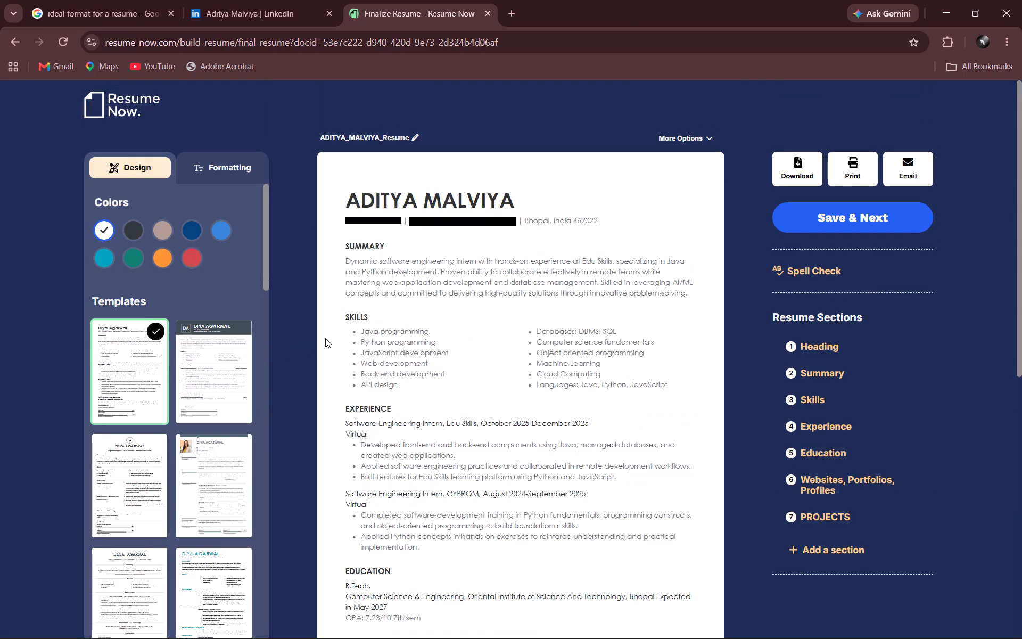
pyautogui.scroll(-2, 324, 339)
pyautogui.scroll(-4, 429, 343)
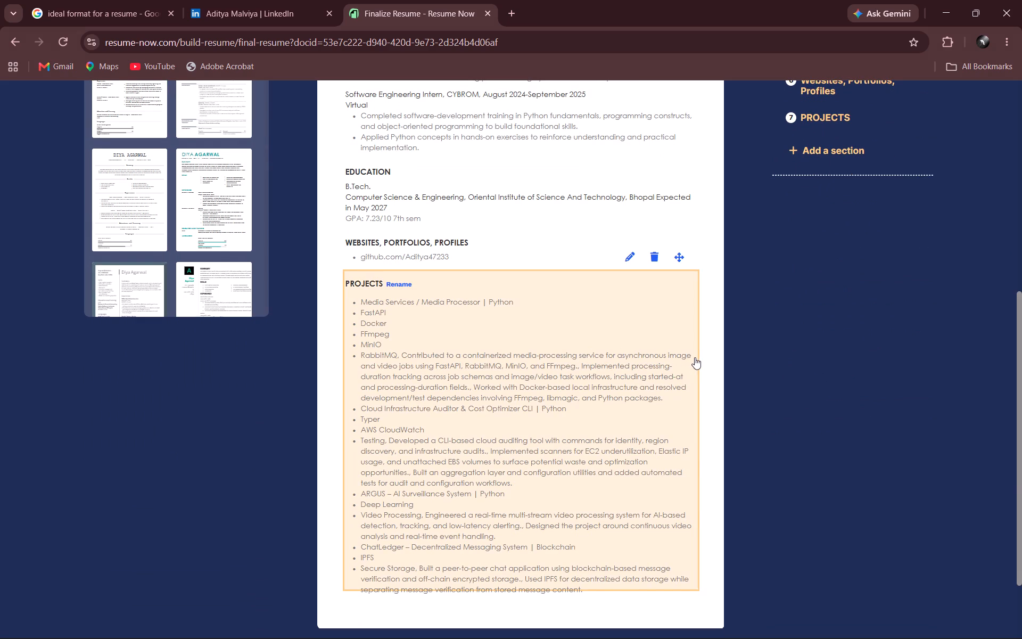
pyautogui.scroll(3, 662, 365)
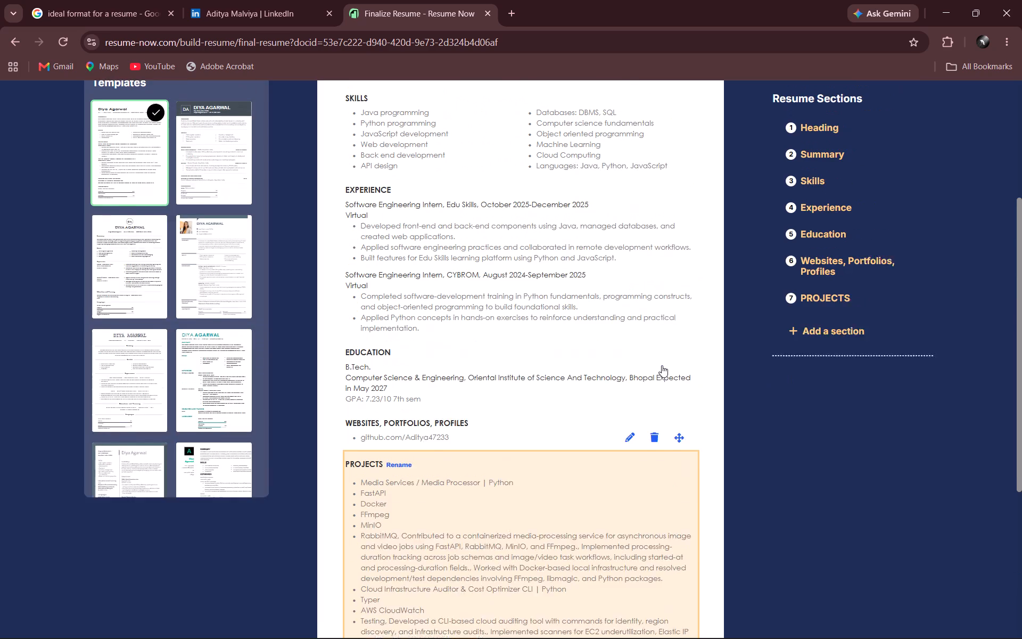
pyautogui.scroll(-3, 716, 364)
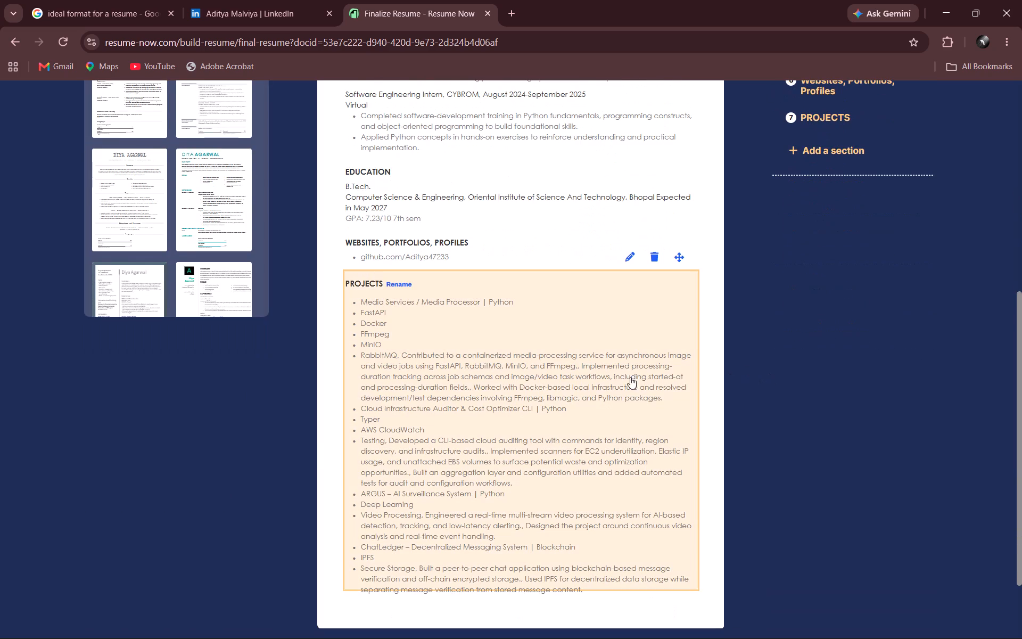
pyautogui.scroll(-1, 594, 384)
pyautogui.scroll(5, 592, 387)
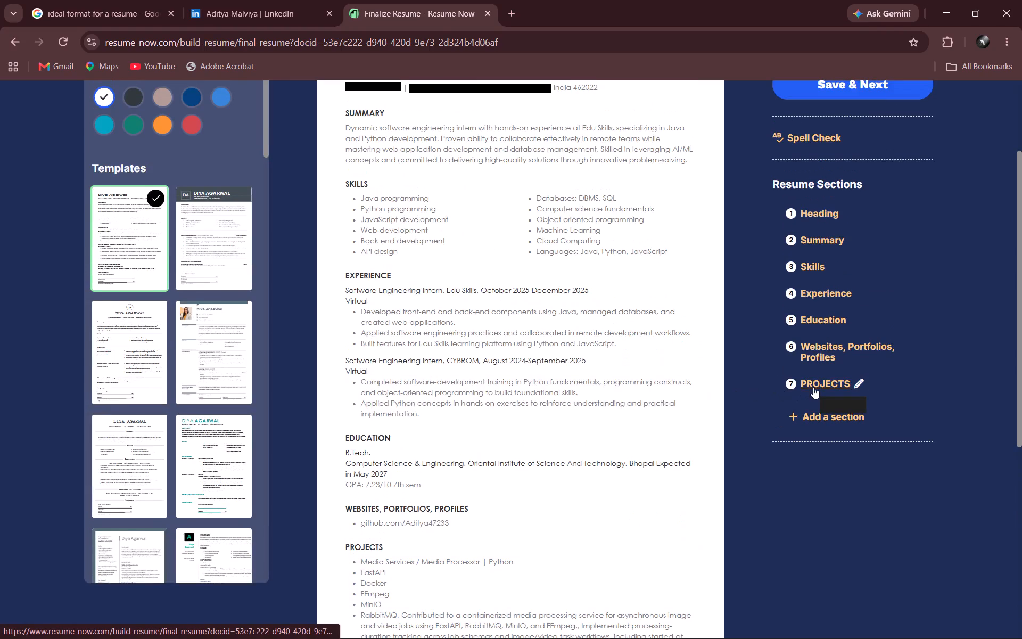
pyautogui.scroll(1, 622, 366)
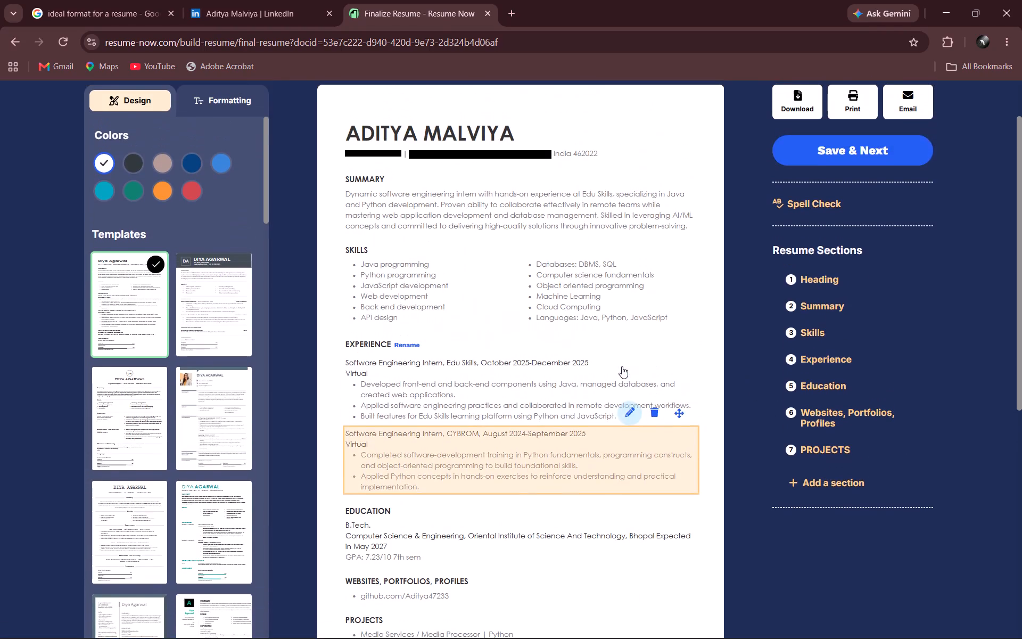
pyautogui.scroll(-3, 532, 371)
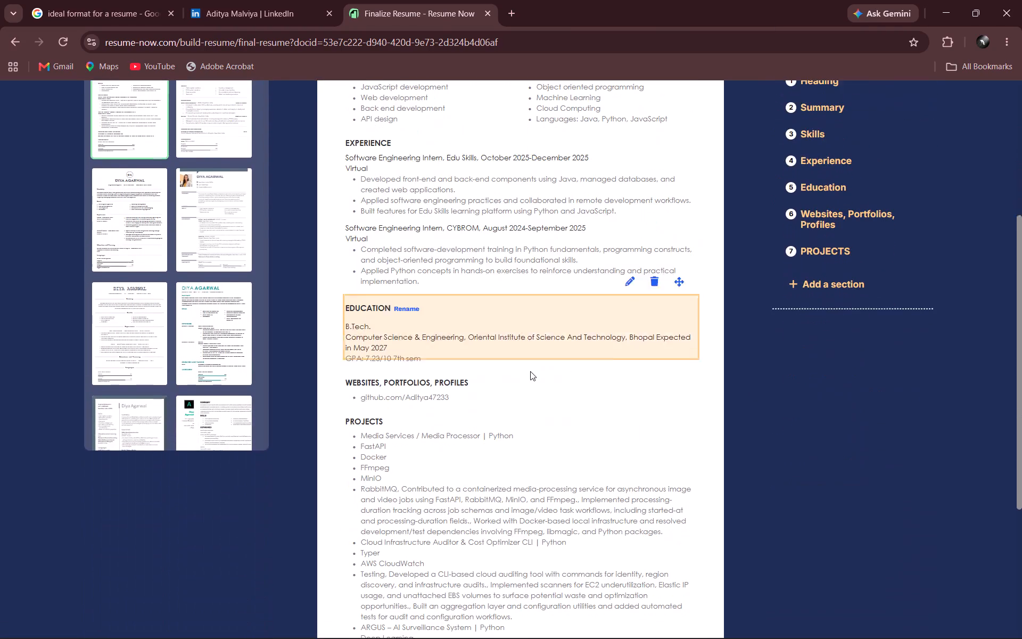
pyautogui.scroll(-1, 514, 366)
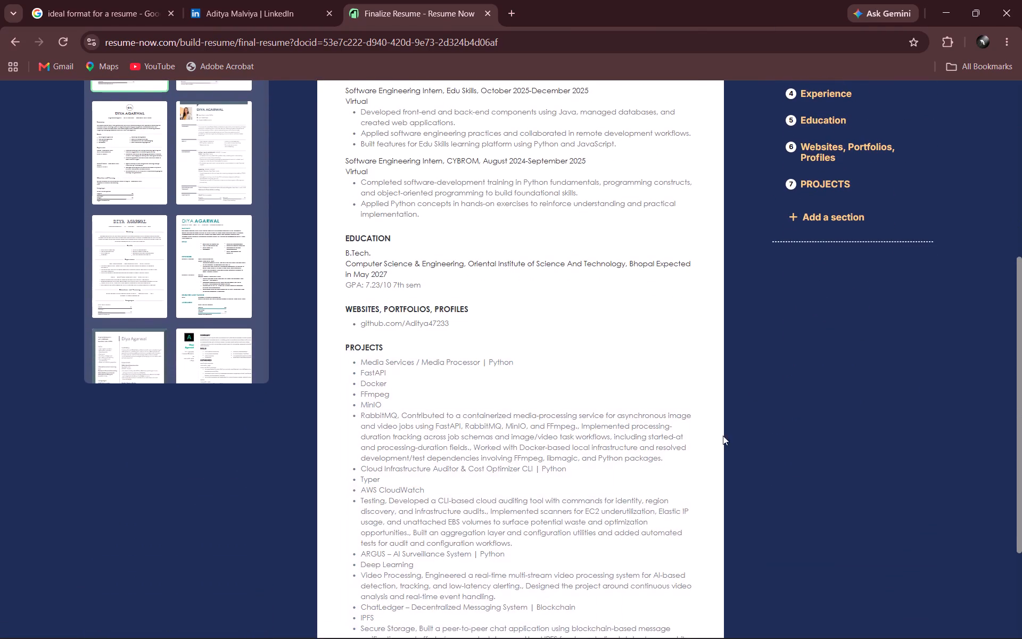
pyautogui.scroll(-1, 752, 420)
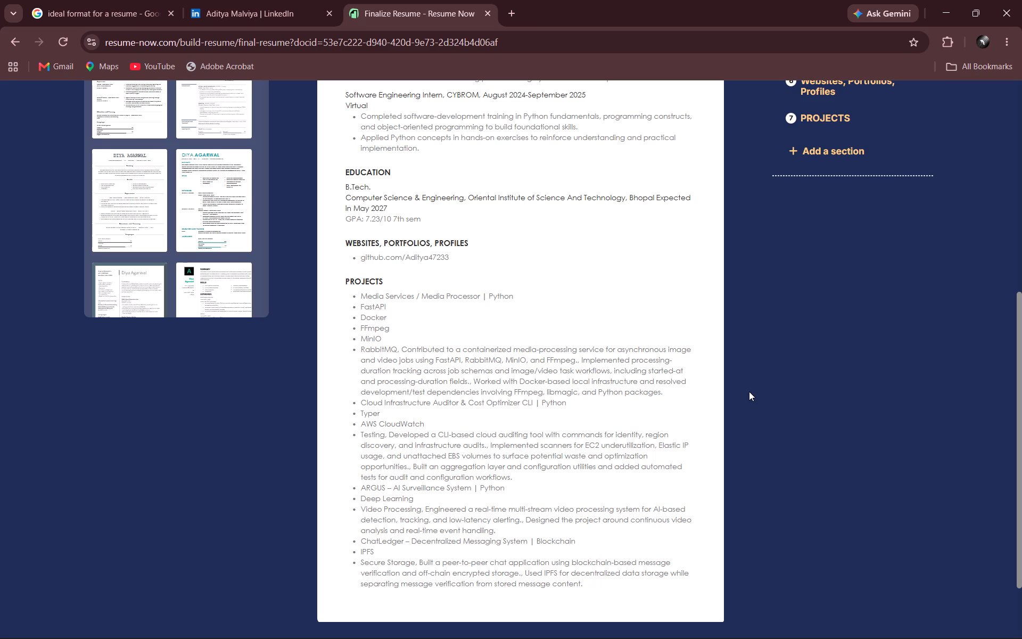
# Open the Projects section from the final resume for editing and read through its entries in the optional details.
pyautogui.click(625, 262)
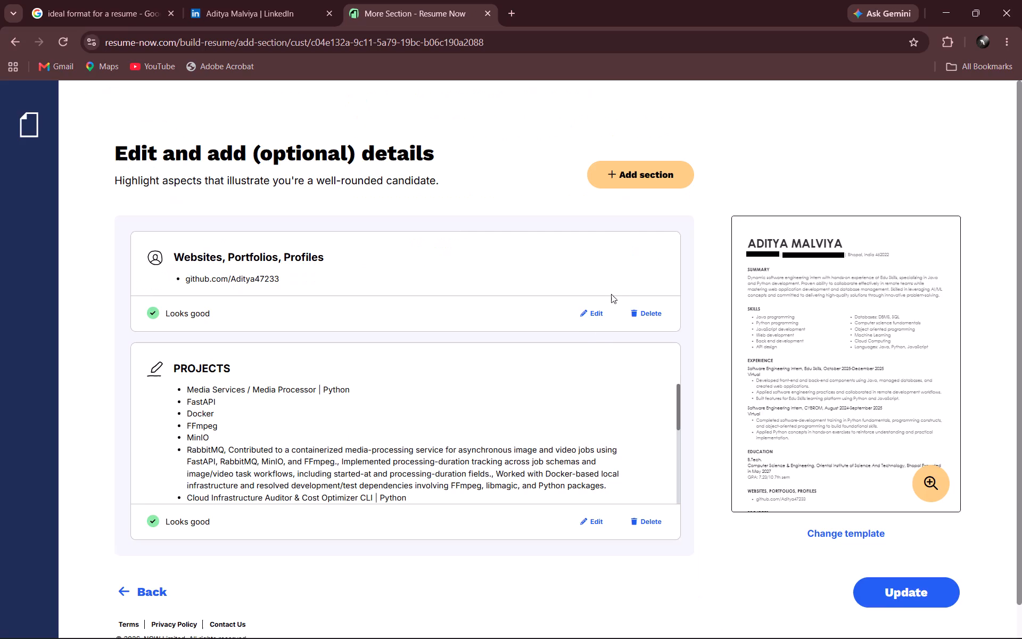
pyautogui.scroll(-6, 395, 419)
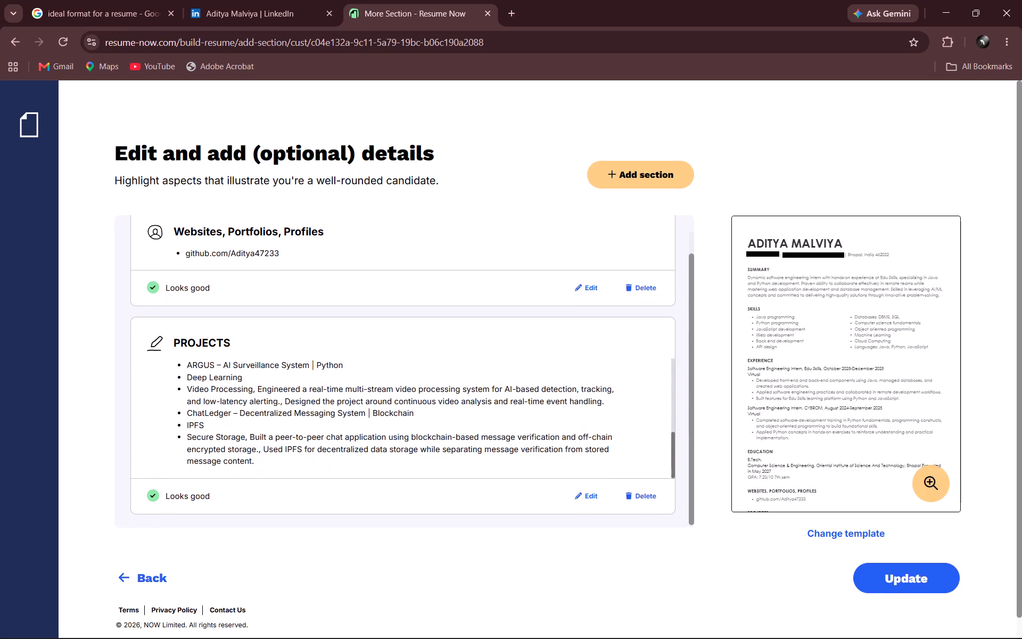
pyautogui.scroll(-1, 393, 415)
pyautogui.scroll(3, 392, 413)
pyautogui.scroll(4, 331, 414)
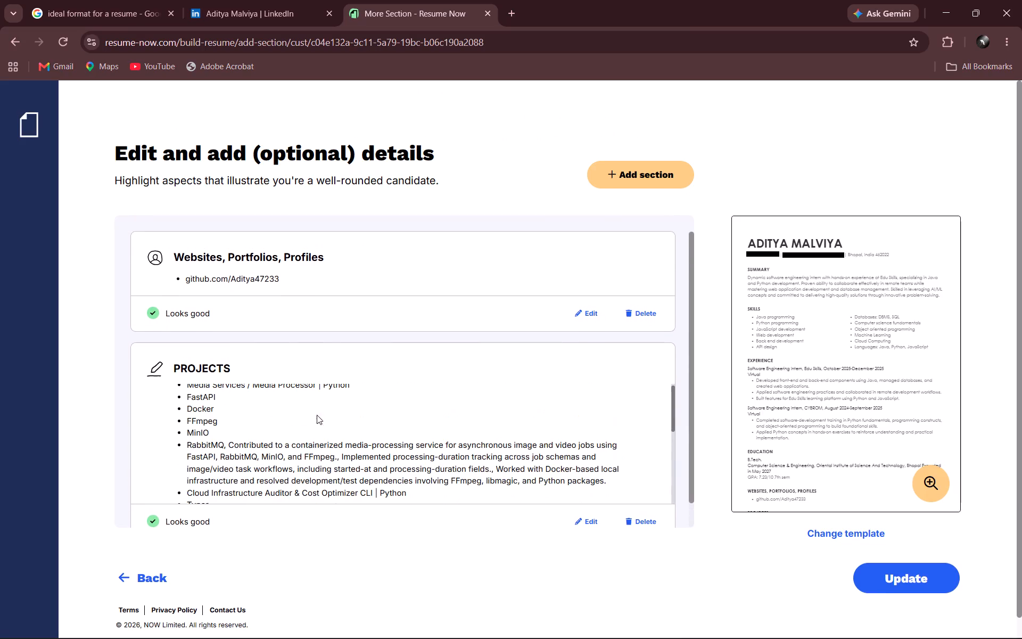
pyautogui.scroll(1, 315, 415)
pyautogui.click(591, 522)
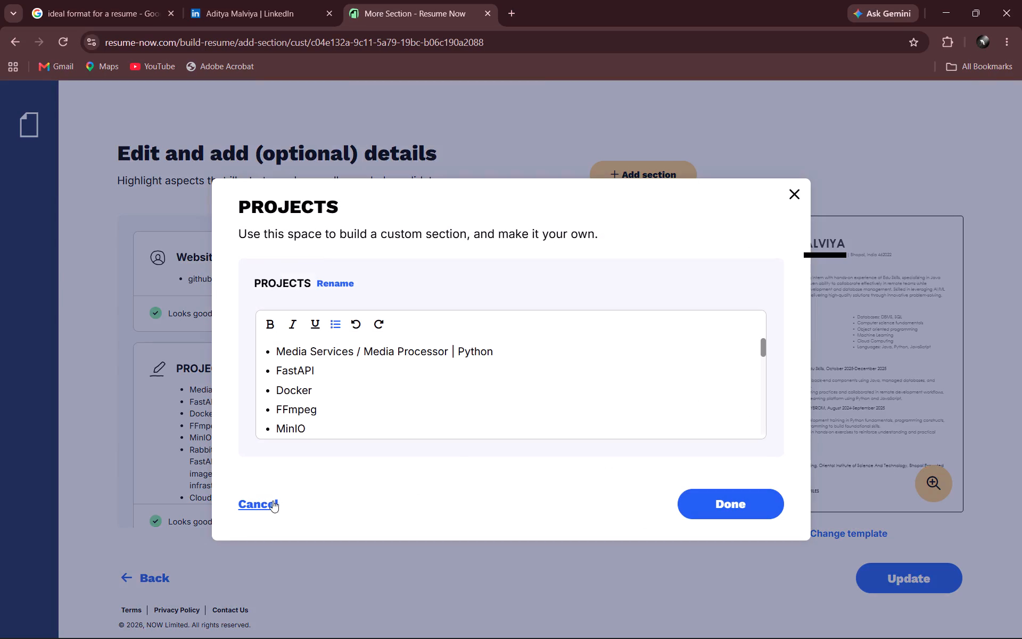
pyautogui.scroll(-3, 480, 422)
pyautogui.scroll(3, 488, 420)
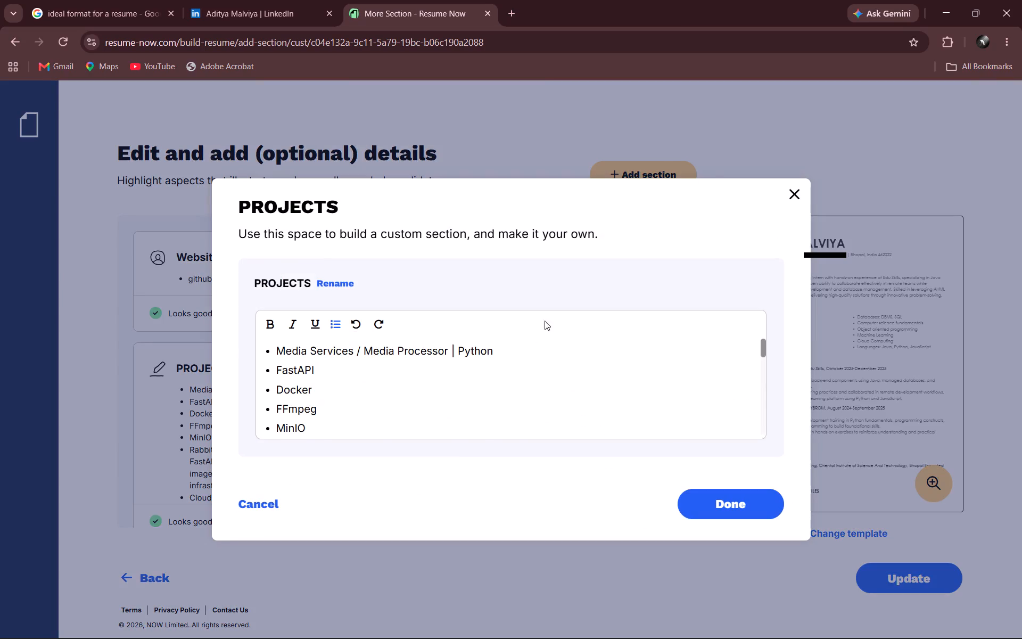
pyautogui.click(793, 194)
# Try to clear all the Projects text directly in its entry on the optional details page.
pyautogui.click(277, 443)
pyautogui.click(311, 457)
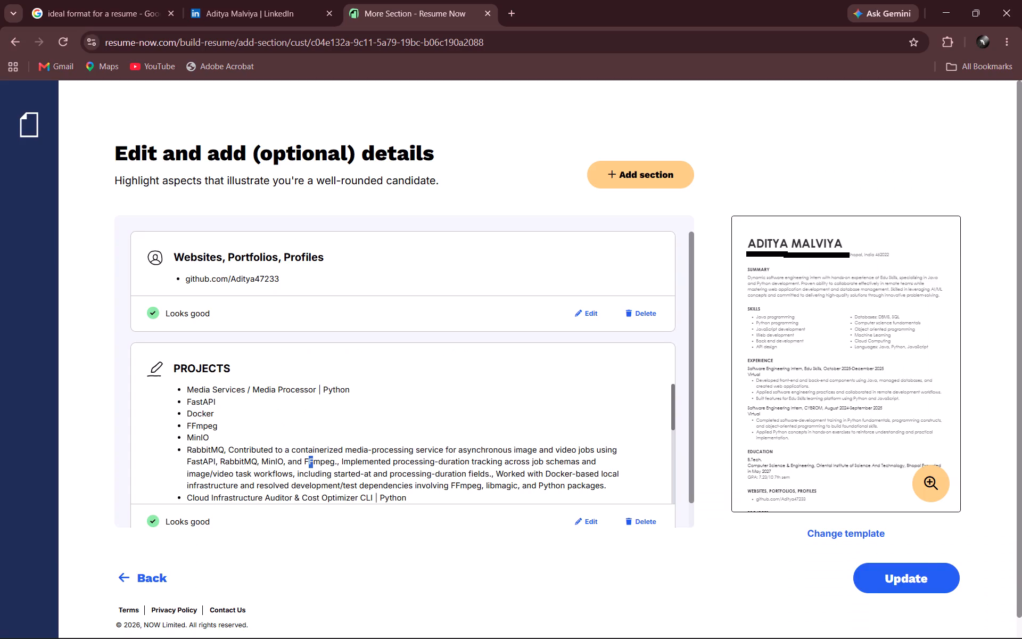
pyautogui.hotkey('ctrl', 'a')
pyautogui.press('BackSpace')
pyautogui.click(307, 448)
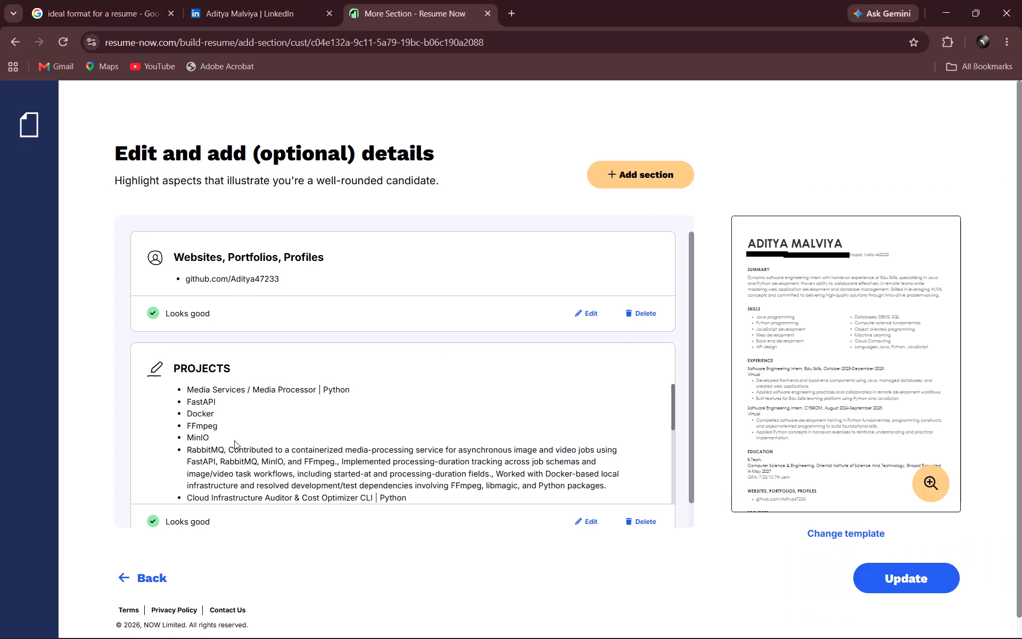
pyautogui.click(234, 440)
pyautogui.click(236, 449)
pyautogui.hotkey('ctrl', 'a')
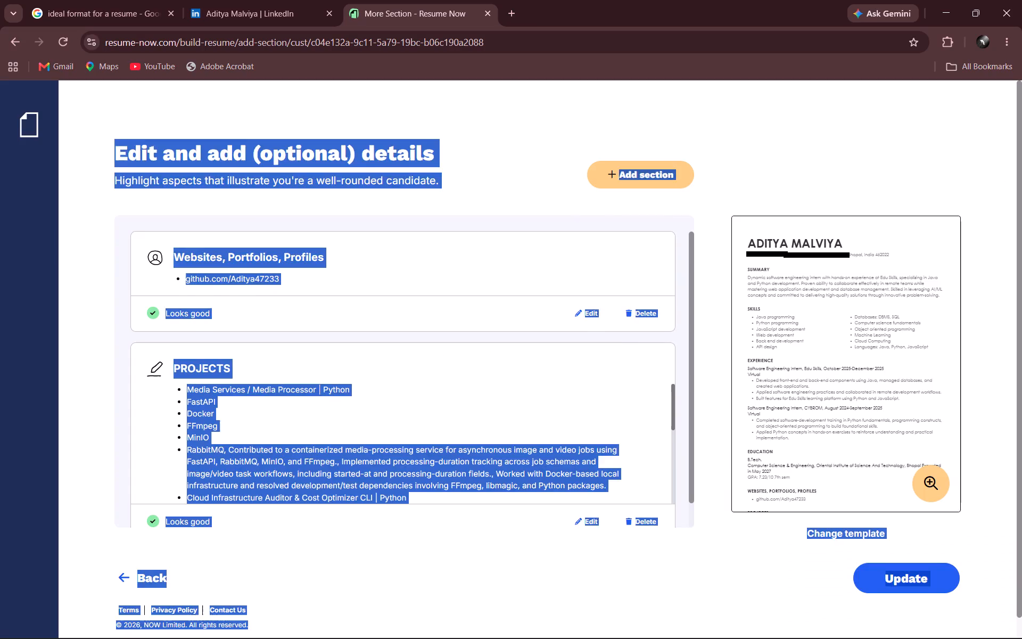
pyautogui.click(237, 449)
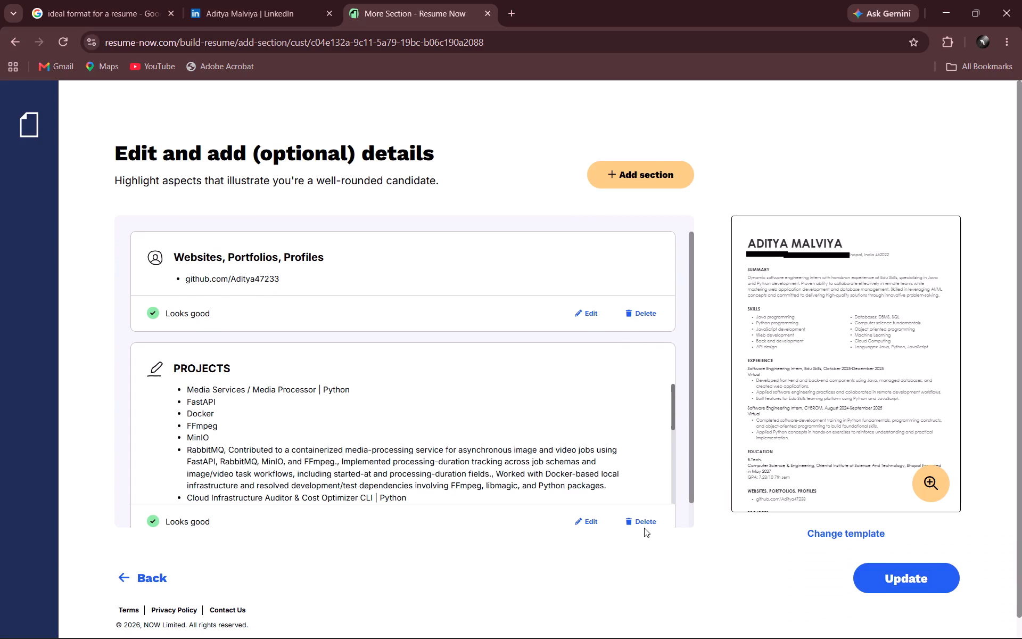
# Delete the old PROJECTS section from the optional details and return to the final resume.
pyautogui.click(644, 528)
pyautogui.click(647, 523)
pyautogui.click(616, 409)
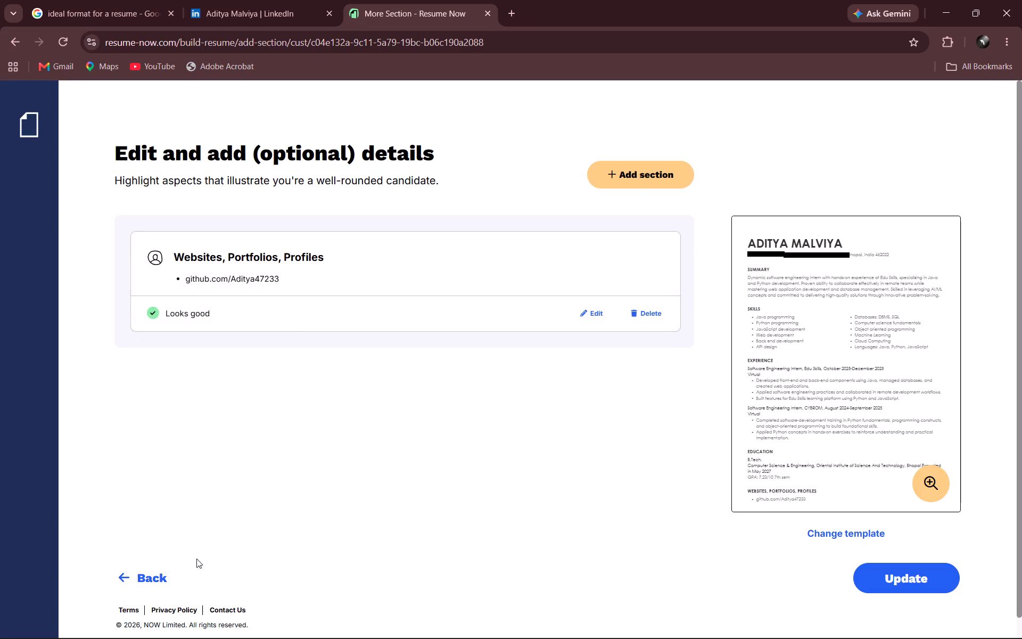
pyautogui.click(147, 579)
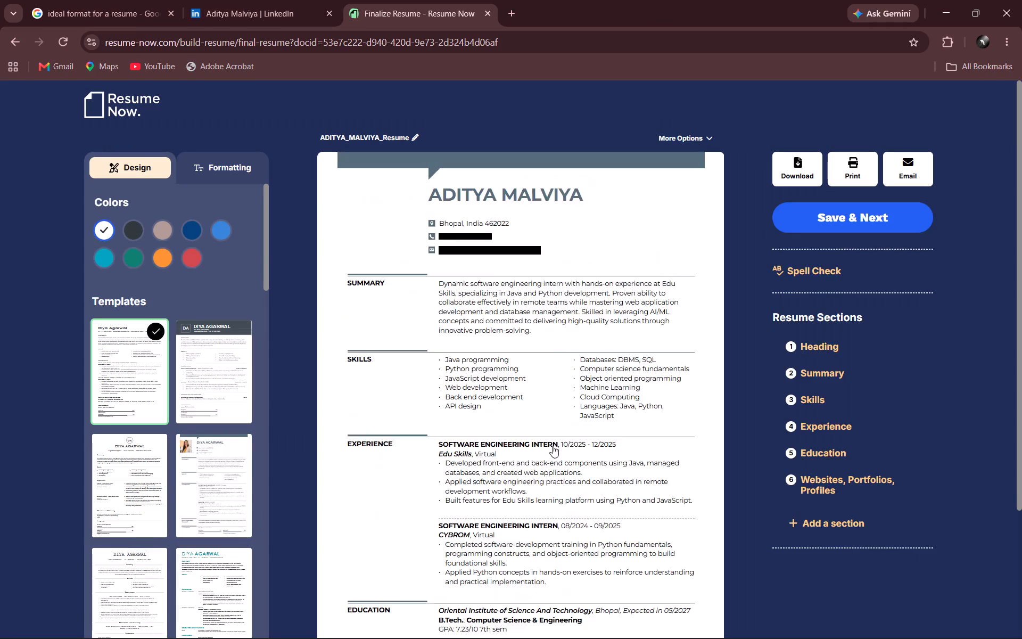
# Add a new custom section named Projects to the resume's optional details.
pyautogui.scroll(-5, 477, 437)
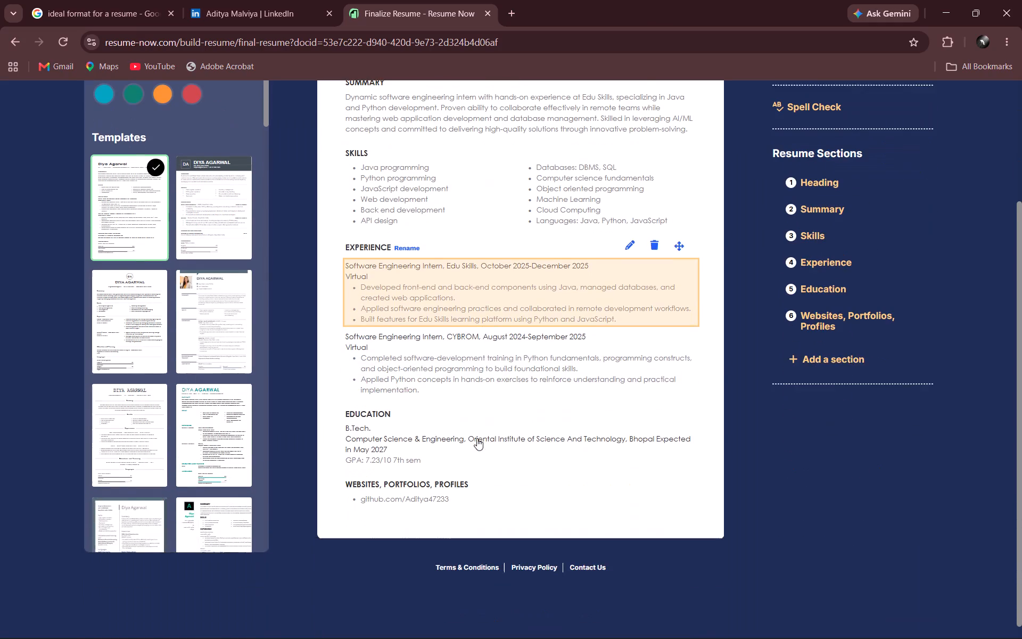
pyautogui.click(841, 356)
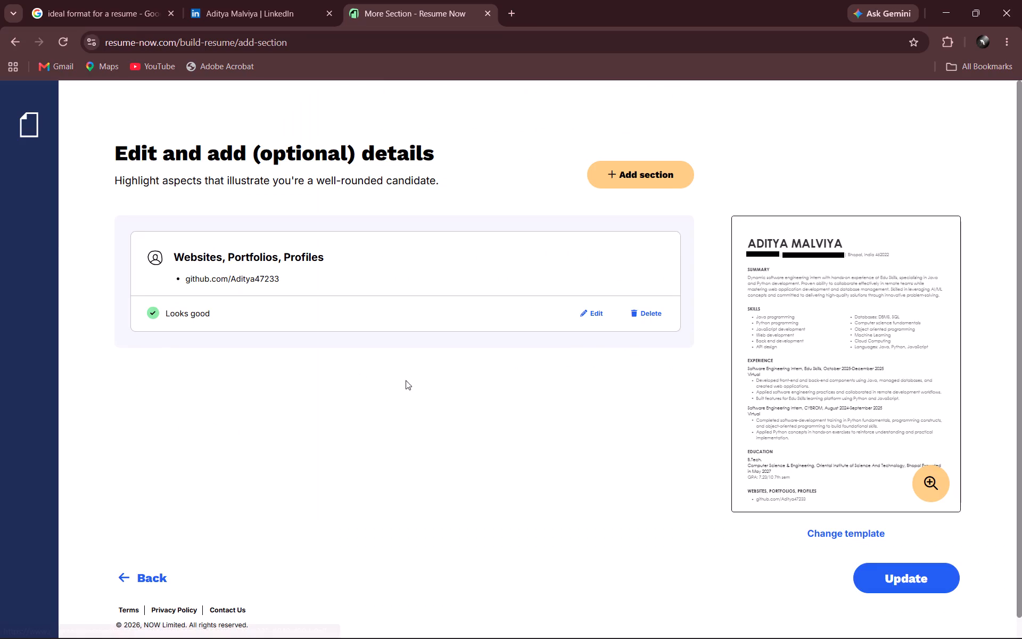
pyautogui.scroll(-4, 475, 423)
pyautogui.click(616, 163)
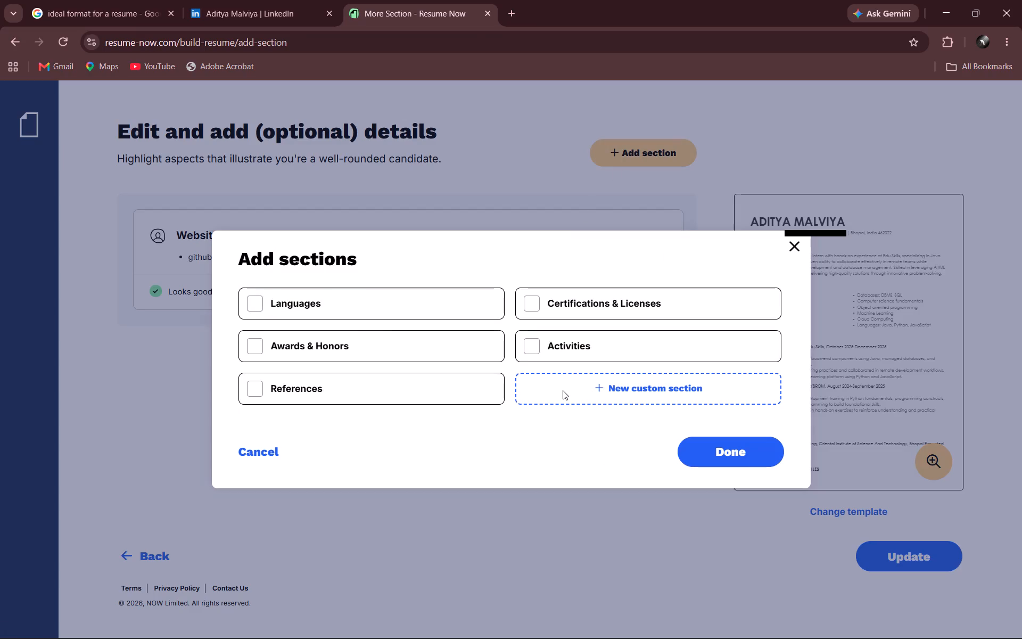
pyautogui.click(563, 390)
pyautogui.click(590, 390)
pyautogui.click(609, 386)
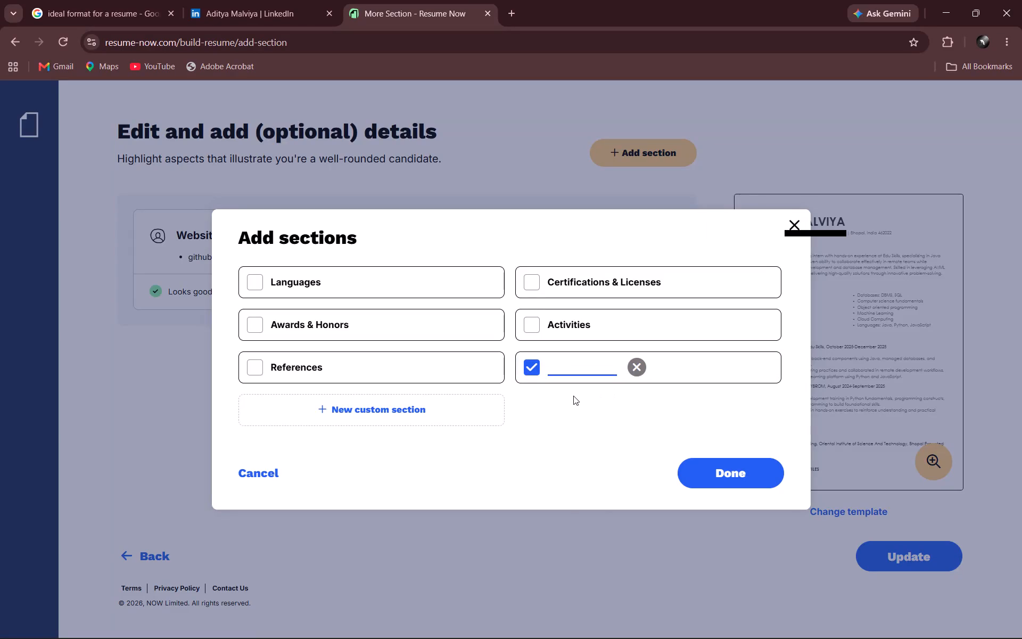
pyautogui.write('Proje')
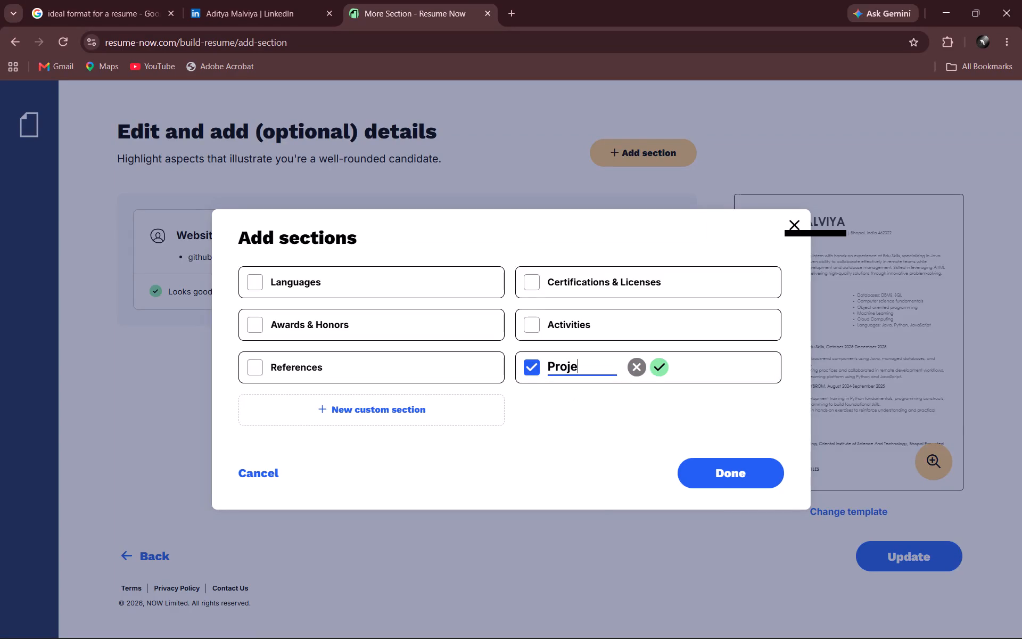
pyautogui.write('cts')
pyautogui.press('Return')
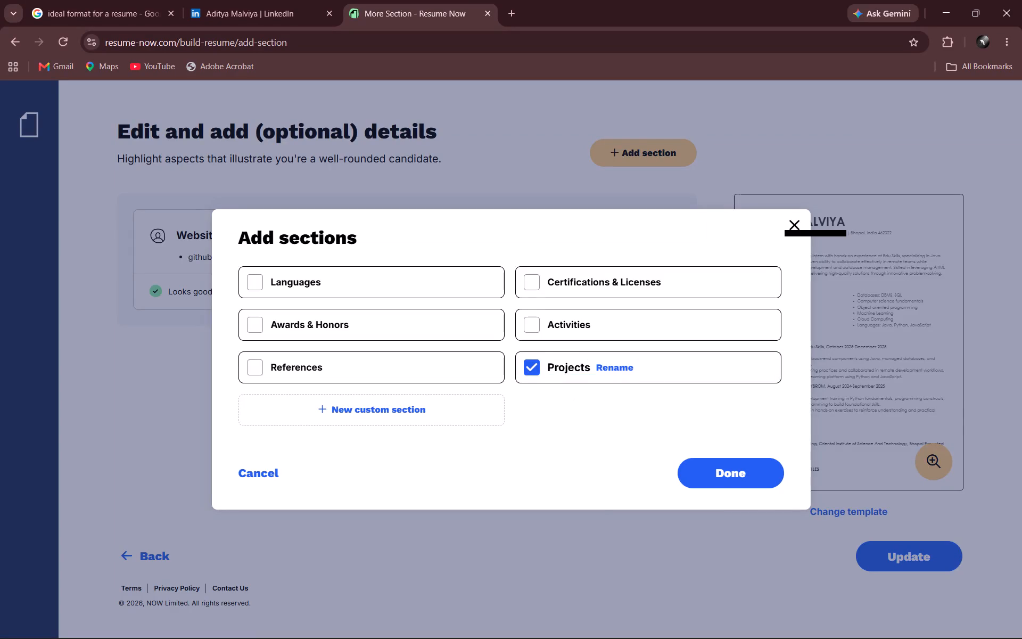
pyautogui.click(699, 465)
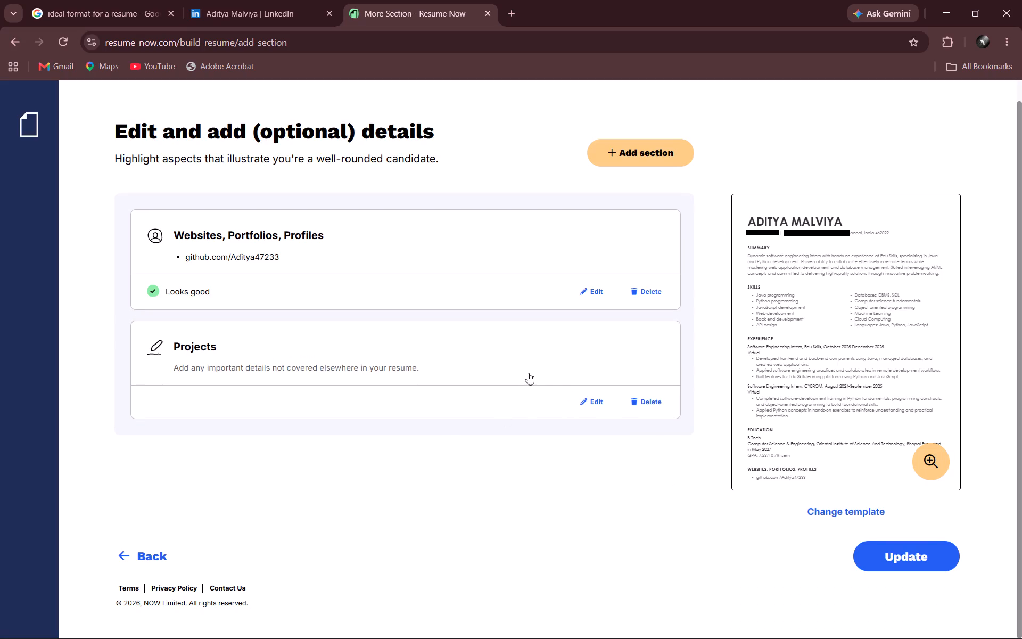
# Copy all four project entries from the updated resume PDF in Edge and paste them into the new Projects section in Chrome.
pyautogui.click(528, 373)
pyautogui.click(397, 383)
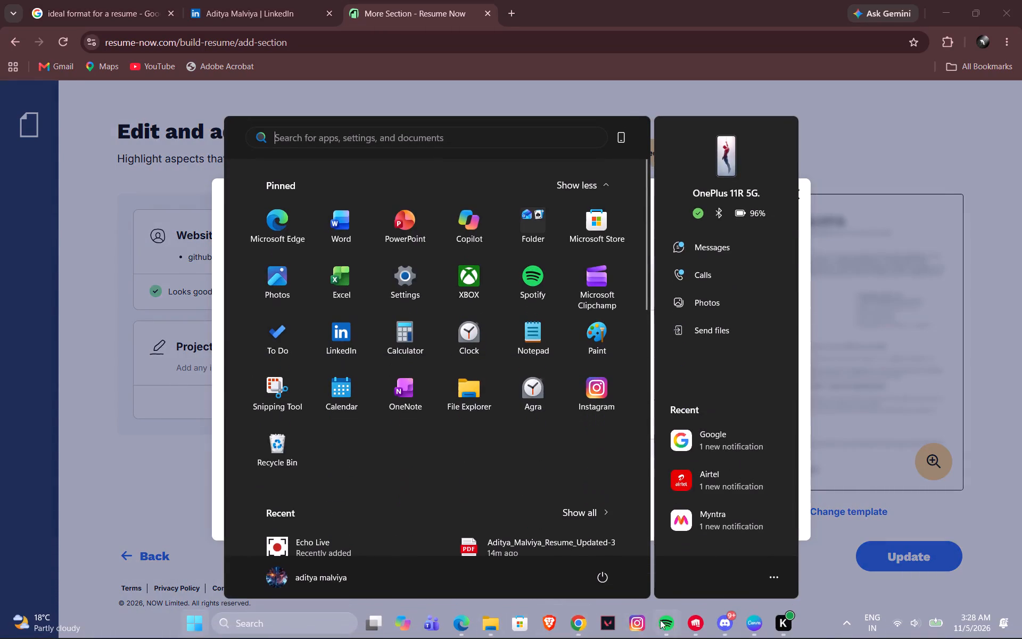
pyautogui.click(485, 617)
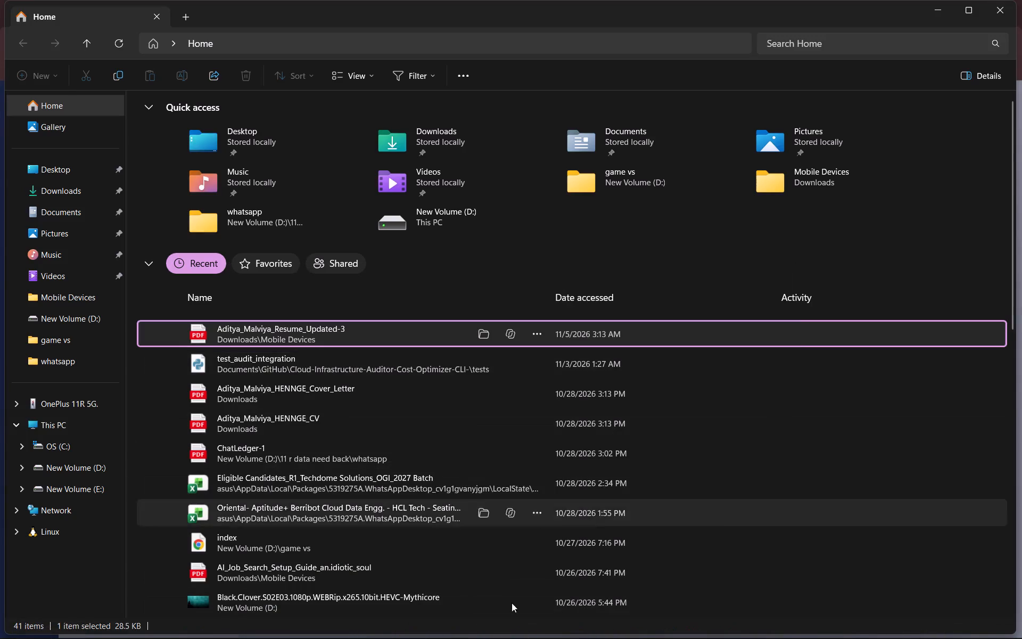
pyautogui.click(472, 620)
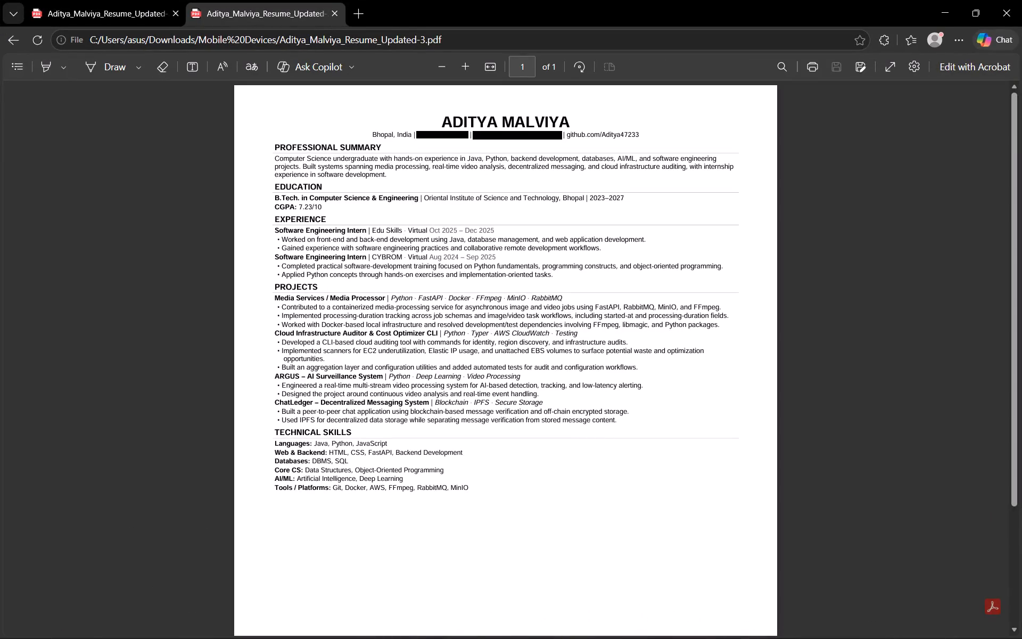
pyautogui.moveTo(271, 299); pyautogui.dragTo(524, 380)
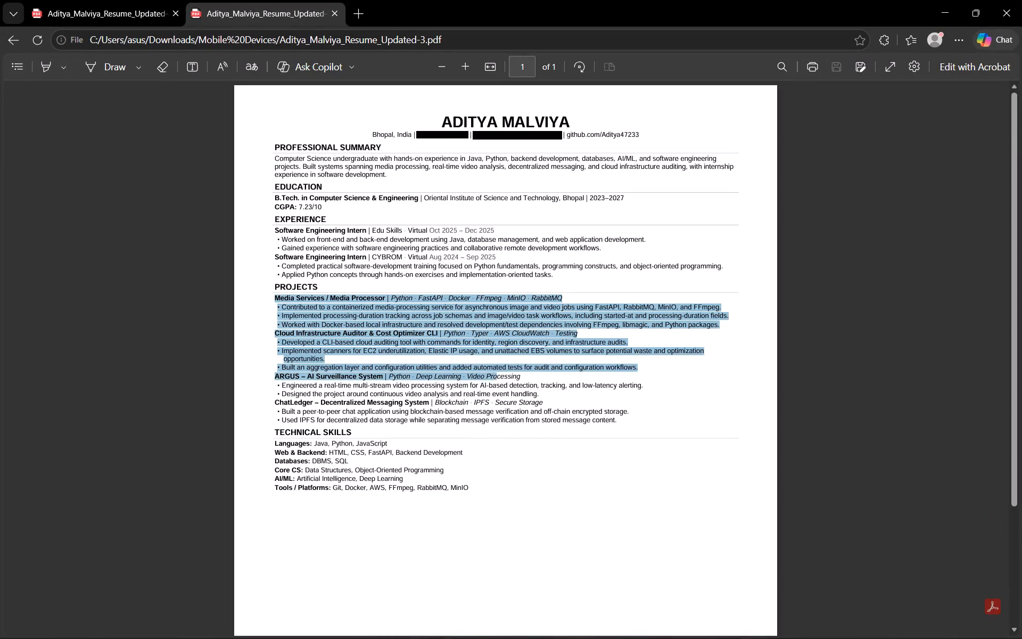
pyautogui.moveTo(524, 380); pyautogui.dragTo(620, 423)
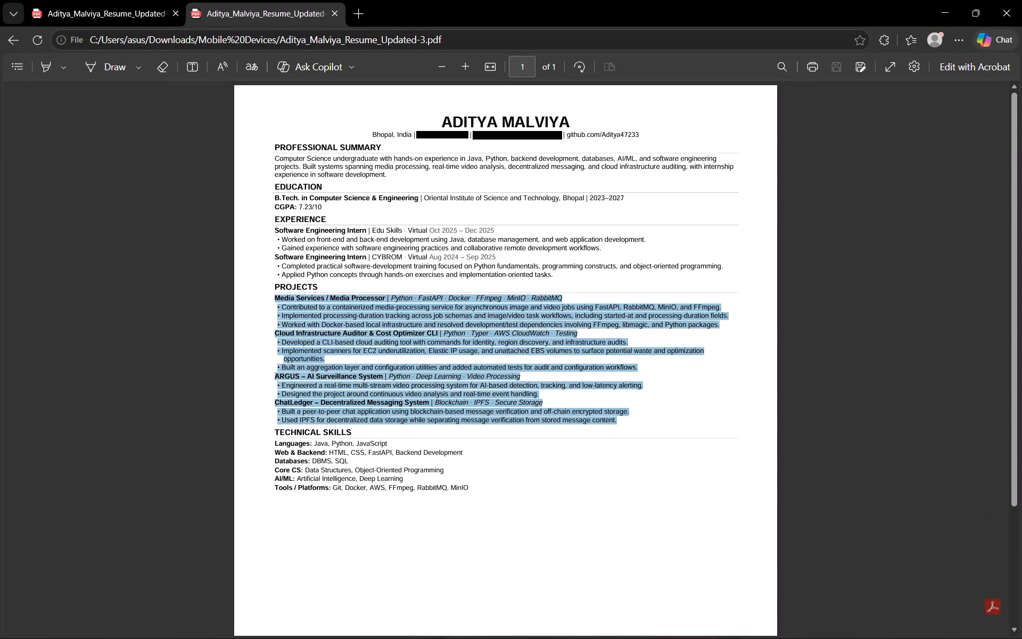
pyautogui.hotkey('ctrl', 'c')
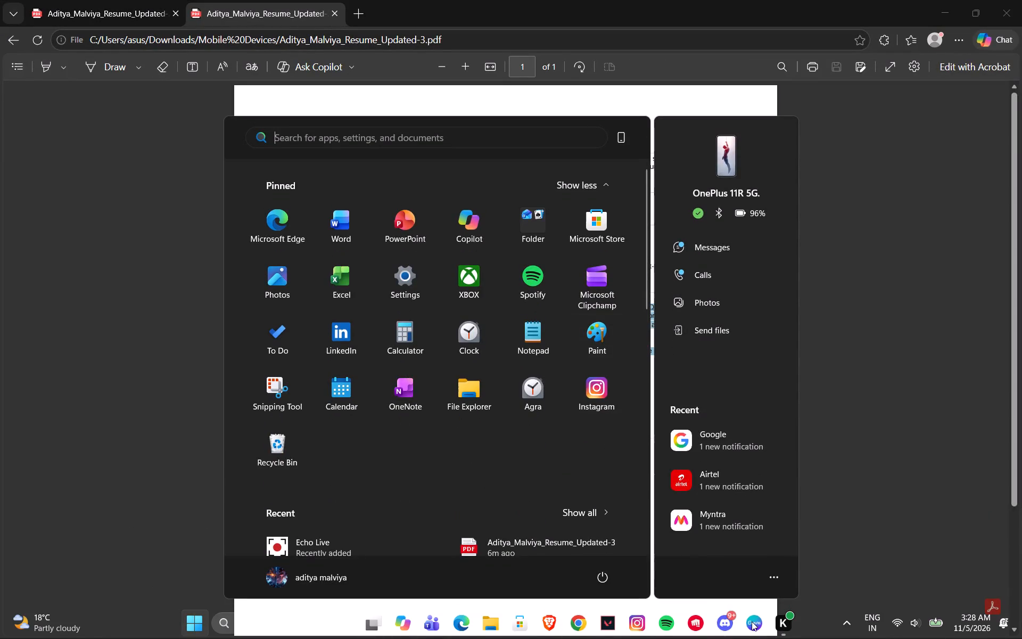
pyautogui.click(571, 627)
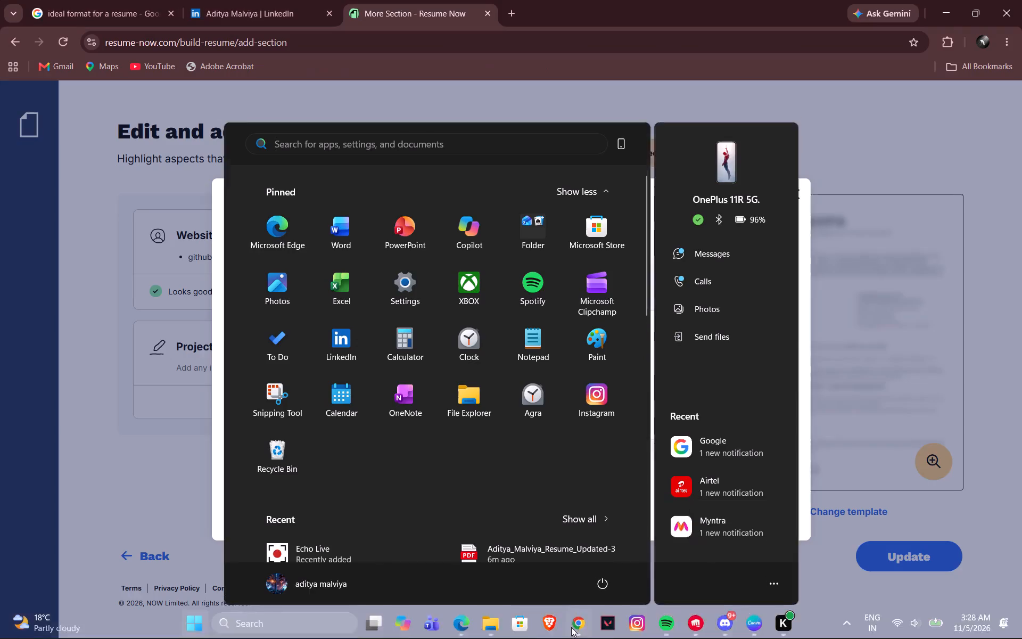
pyautogui.click(356, 370)
pyautogui.hotkey('ctrl', 'v')
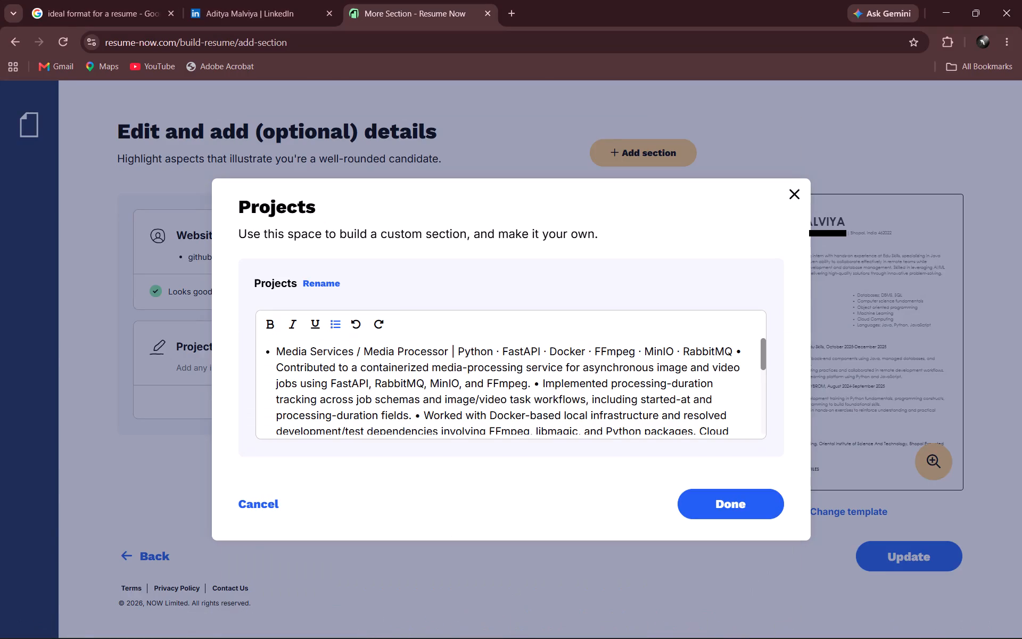
# Check the pasted project text and start the Cloud Infrastructure Auditor & Cost Optimizer CLI project on its own bullet.
pyautogui.scroll(-2, 374, 386)
pyautogui.scroll(-8, 443, 362)
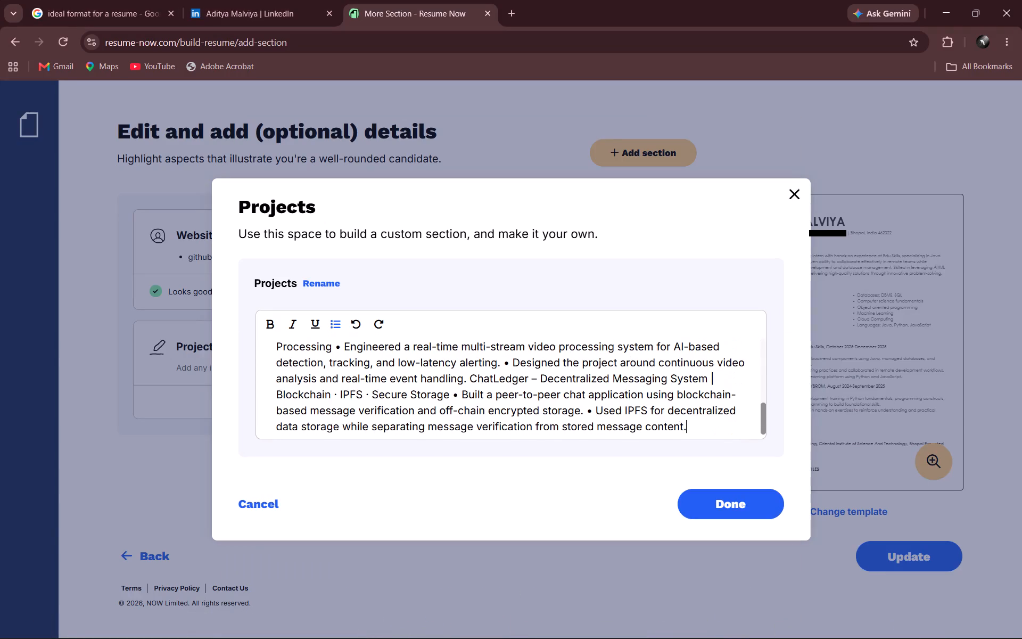
pyautogui.scroll(4, 463, 364)
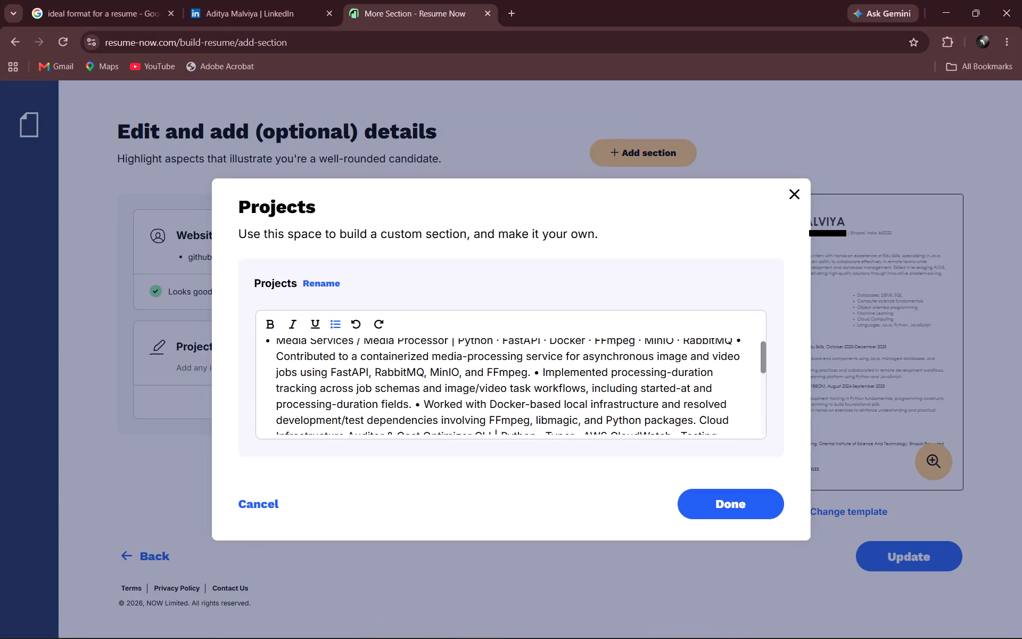
pyautogui.scroll(3, 461, 363)
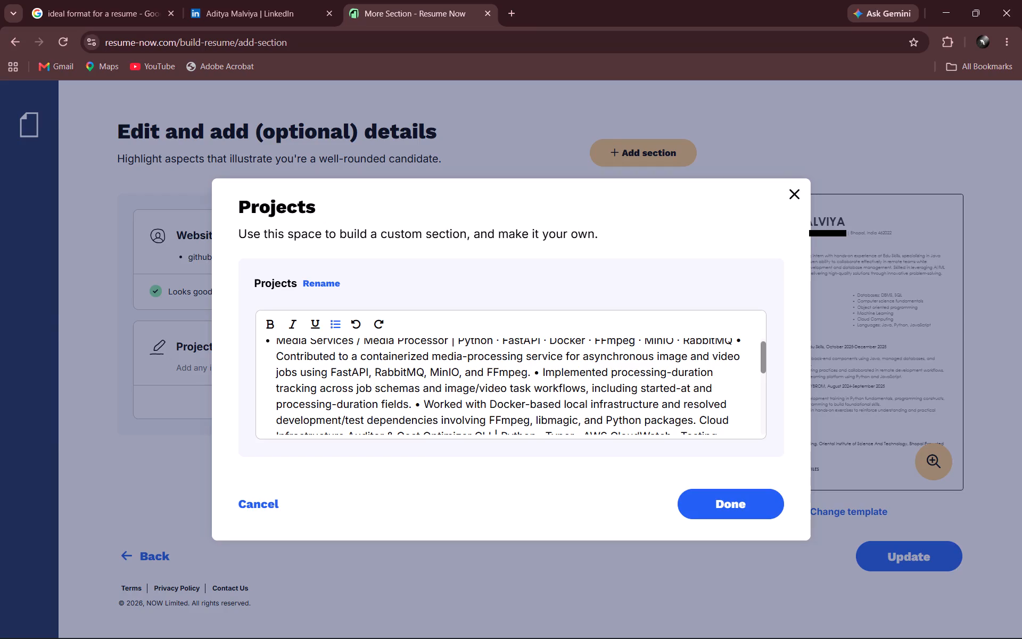
pyautogui.scroll(-1, 498, 386)
pyautogui.scroll(2, 497, 382)
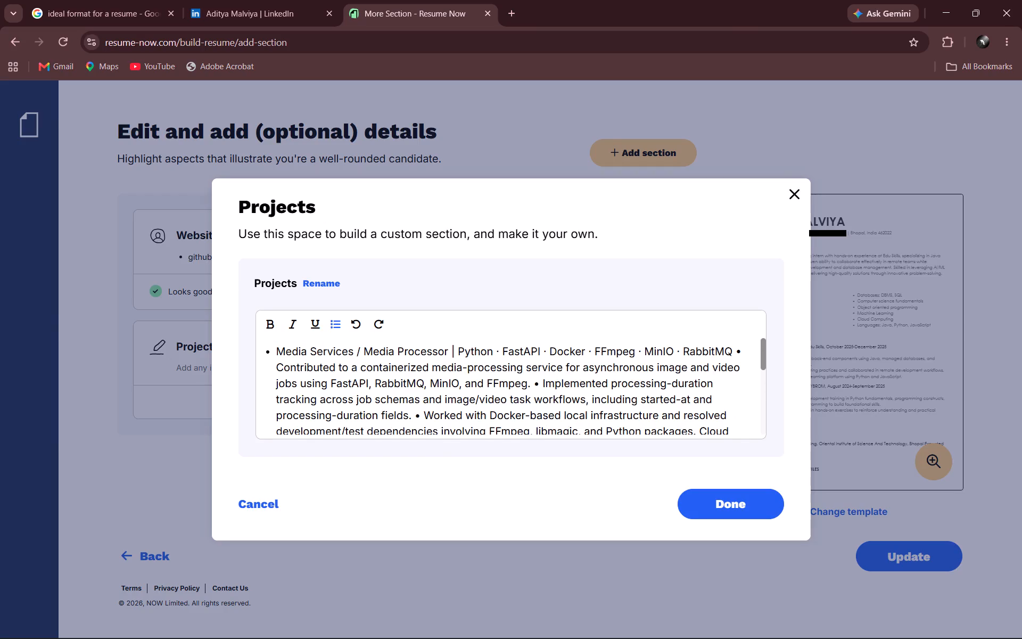
pyautogui.scroll(-1, 496, 380)
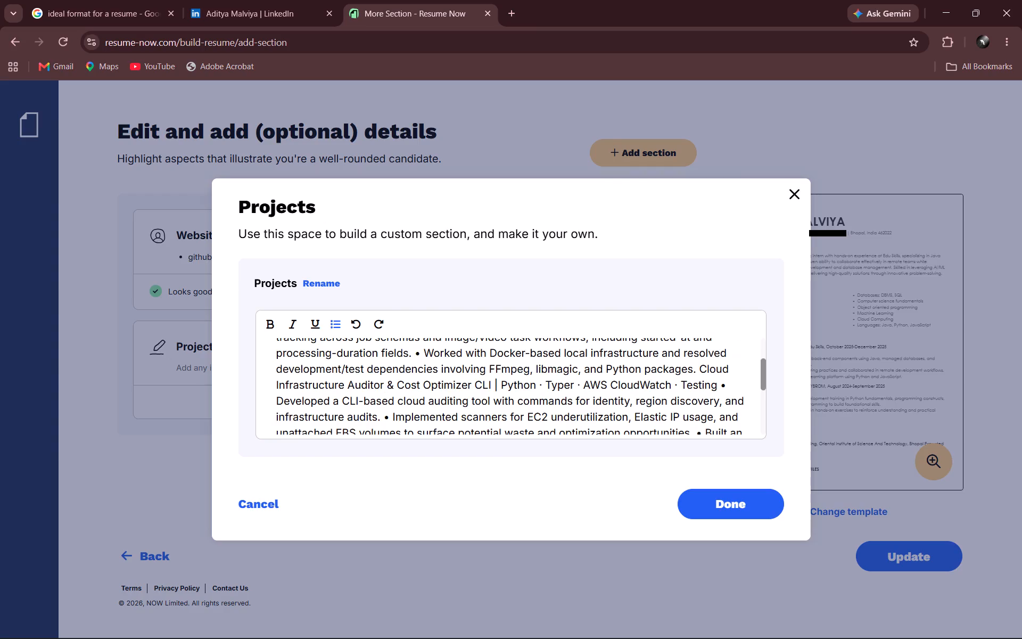
pyautogui.click(698, 365)
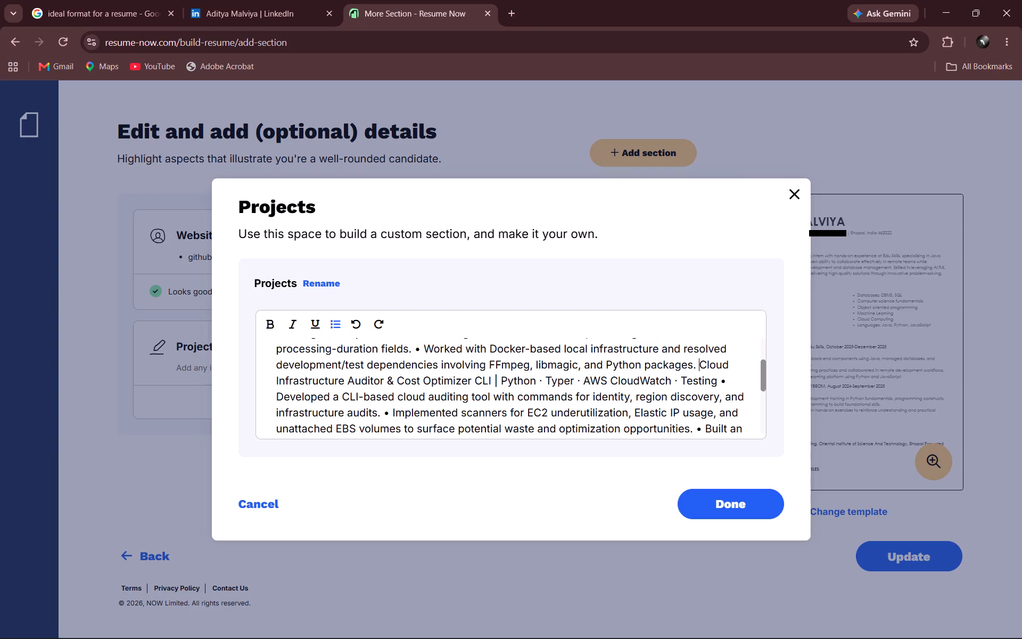
pyautogui.press('Return')
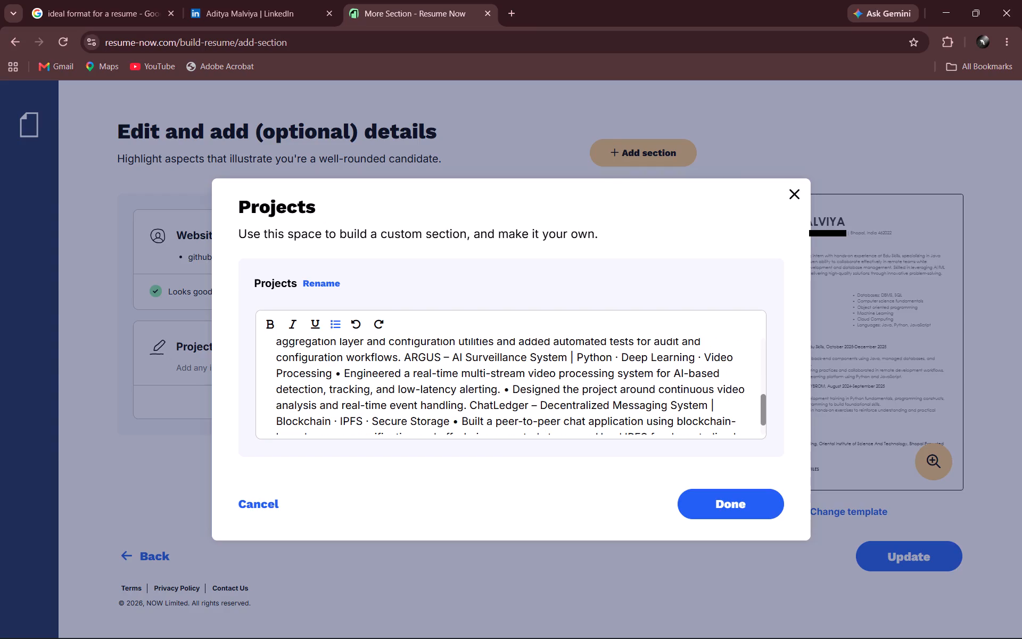
# Start the ARGUS – AI Surveillance System project on its own bullet in the Projects text.
pyautogui.scroll(-1, 693, 368)
pyautogui.scroll(3, 624, 363)
pyautogui.scroll(-1, 624, 363)
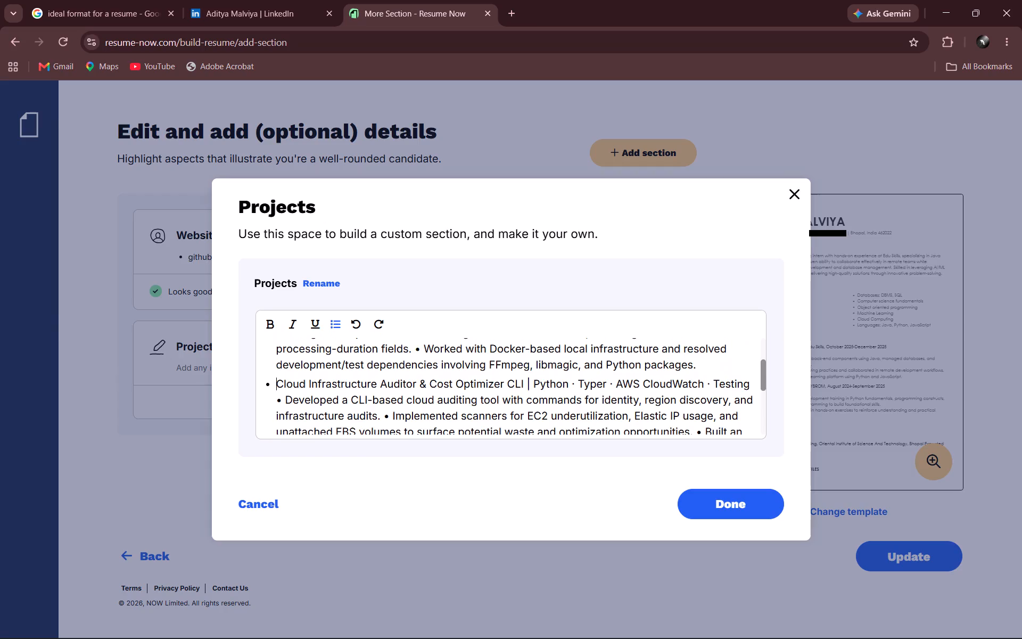
pyautogui.scroll(-1, 624, 363)
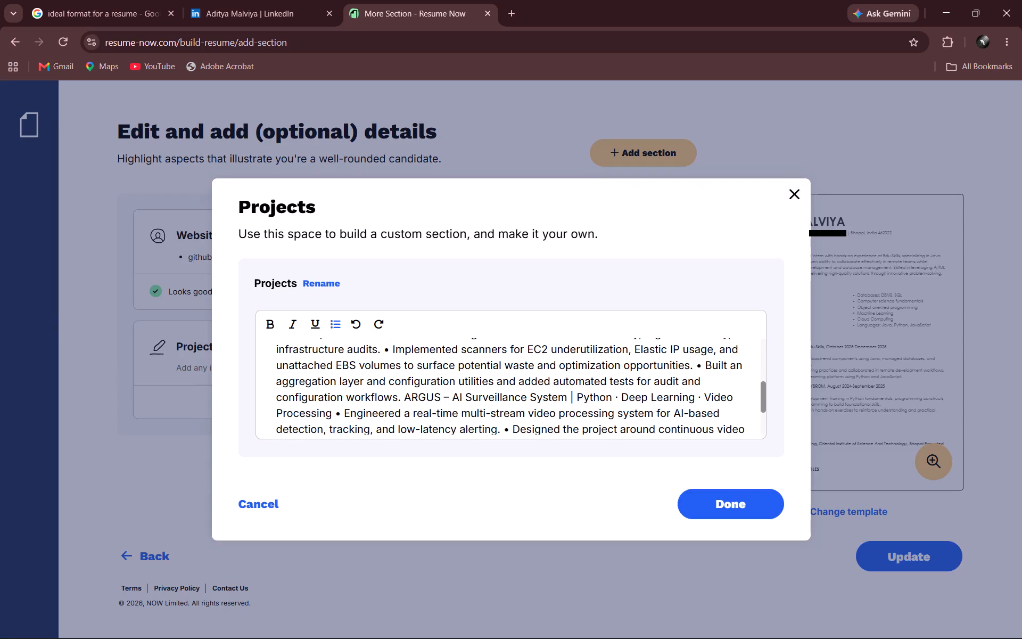
pyautogui.scroll(1, 612, 350)
pyautogui.scroll(-1, 613, 356)
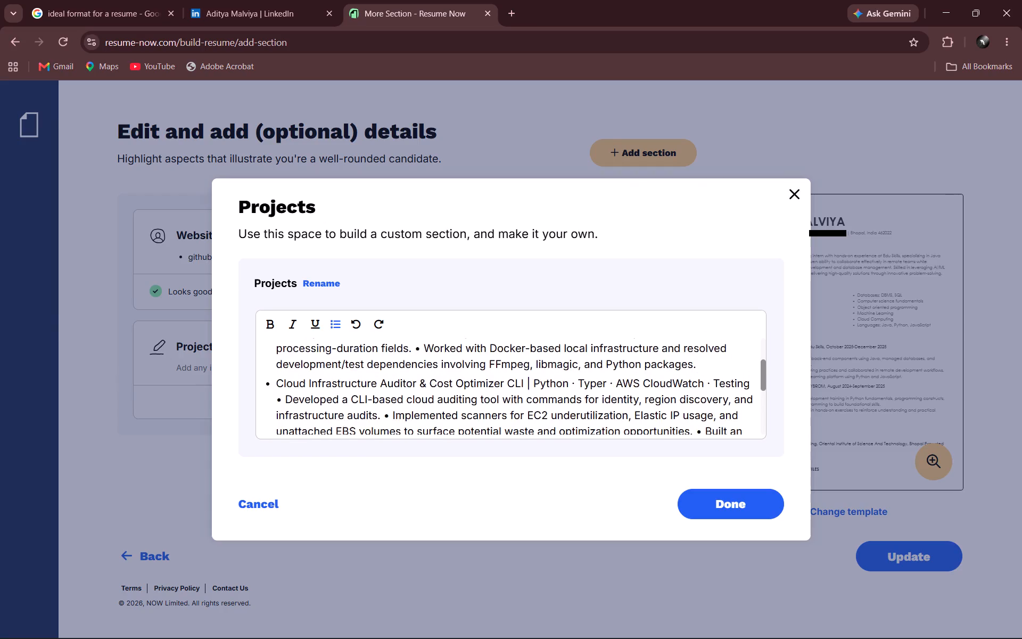
pyautogui.scroll(-1, 613, 356)
pyautogui.scroll(1, 613, 356)
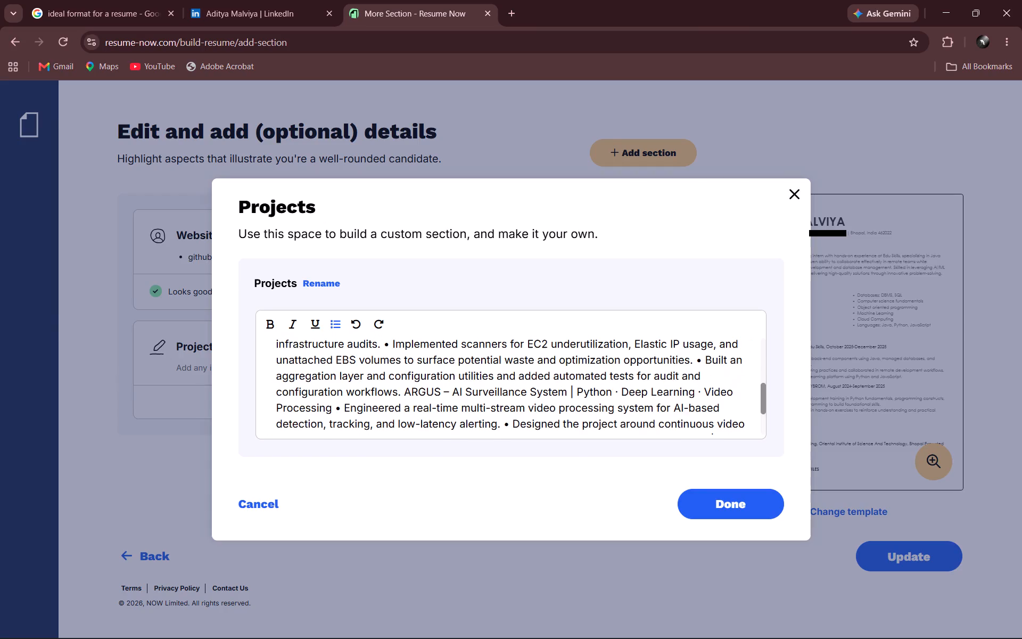
pyautogui.click(406, 397)
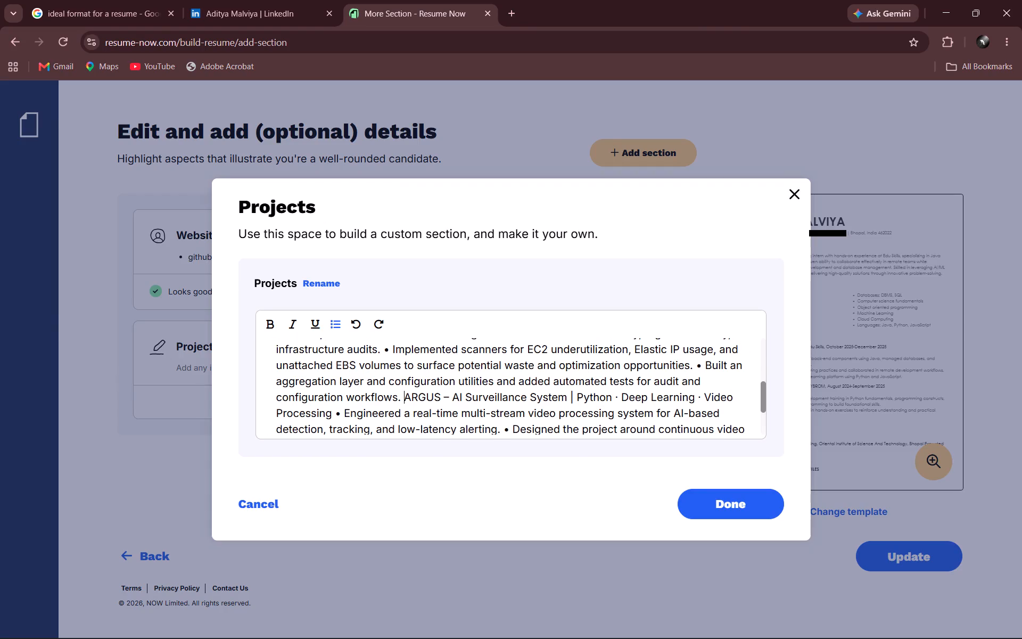
pyautogui.press('Return')
# Start the ChatLedger – Decentralized Messaging System project on its own bullet and save the Projects section.
pyautogui.scroll(-1, 410, 401)
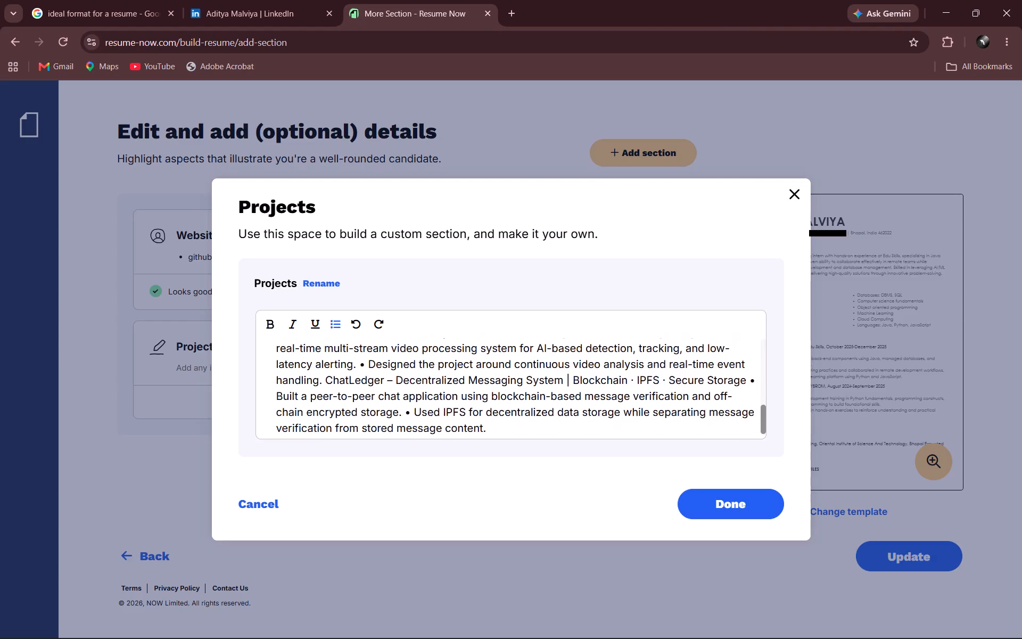
pyautogui.click(326, 380)
pyautogui.press('Return')
pyautogui.scroll(3, 354, 391)
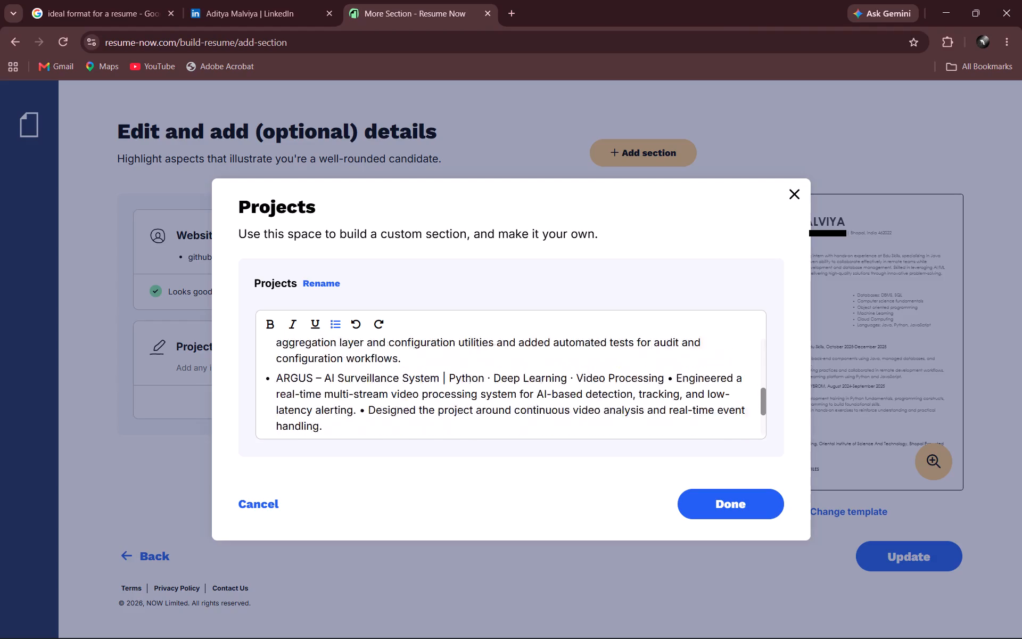
pyautogui.scroll(1, 354, 391)
pyautogui.scroll(-6, 354, 391)
pyautogui.click(734, 505)
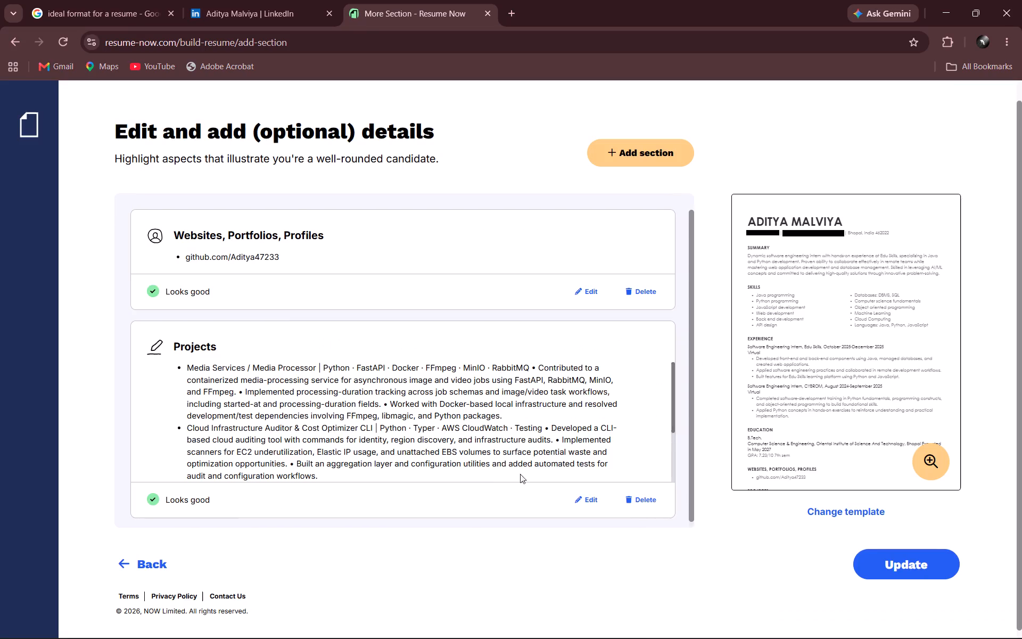
# Open the Websites, Portfolios, Profiles section for editing and add a second link entry below the GitHub one.
pyautogui.scroll(3, 421, 417)
pyautogui.scroll(-2, 421, 417)
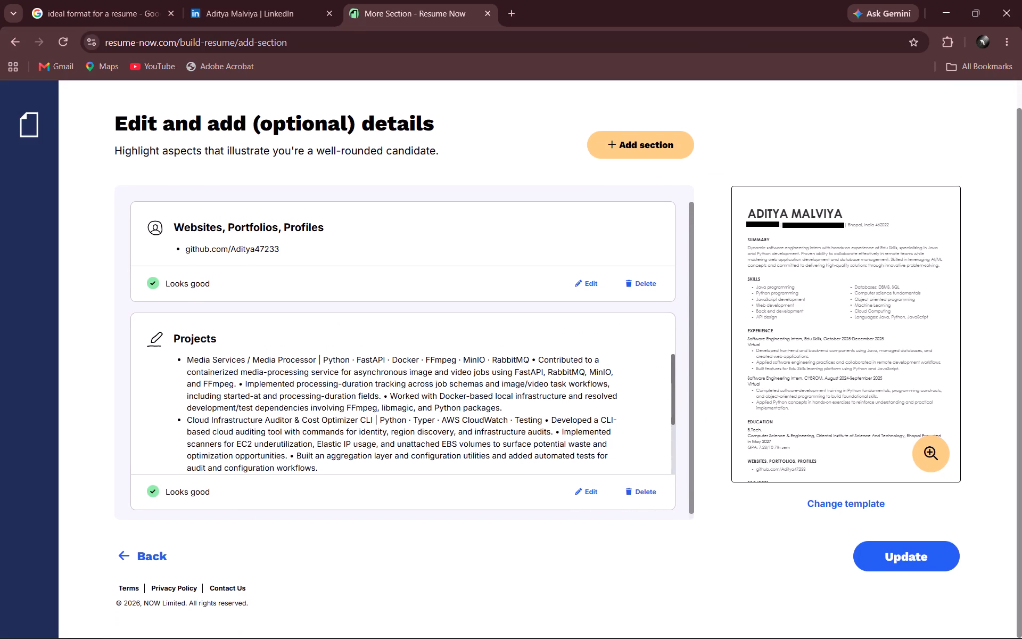
pyautogui.scroll(3, 392, 350)
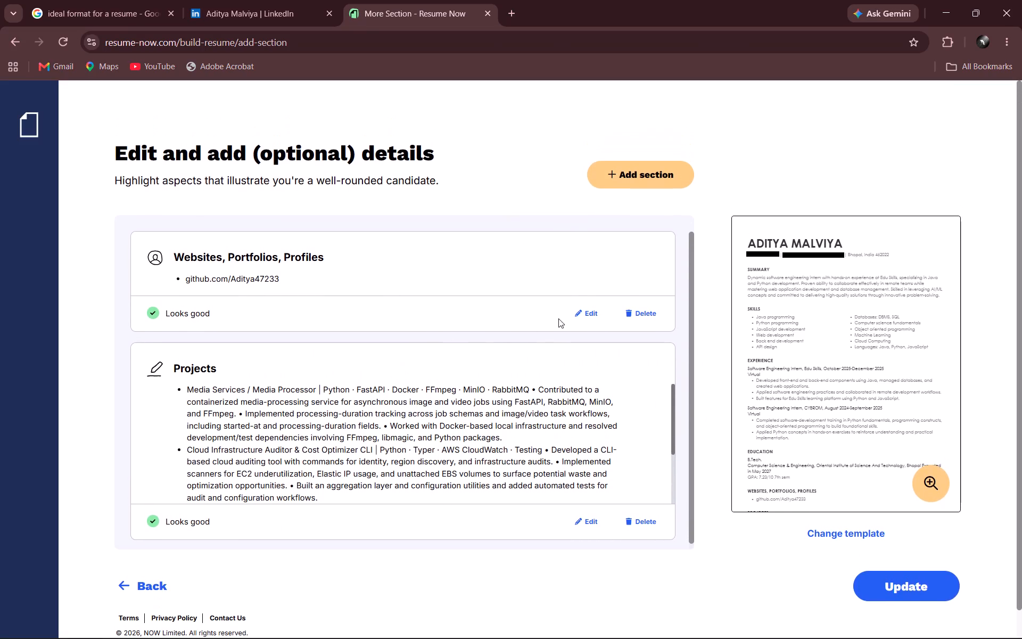
pyautogui.click(584, 315)
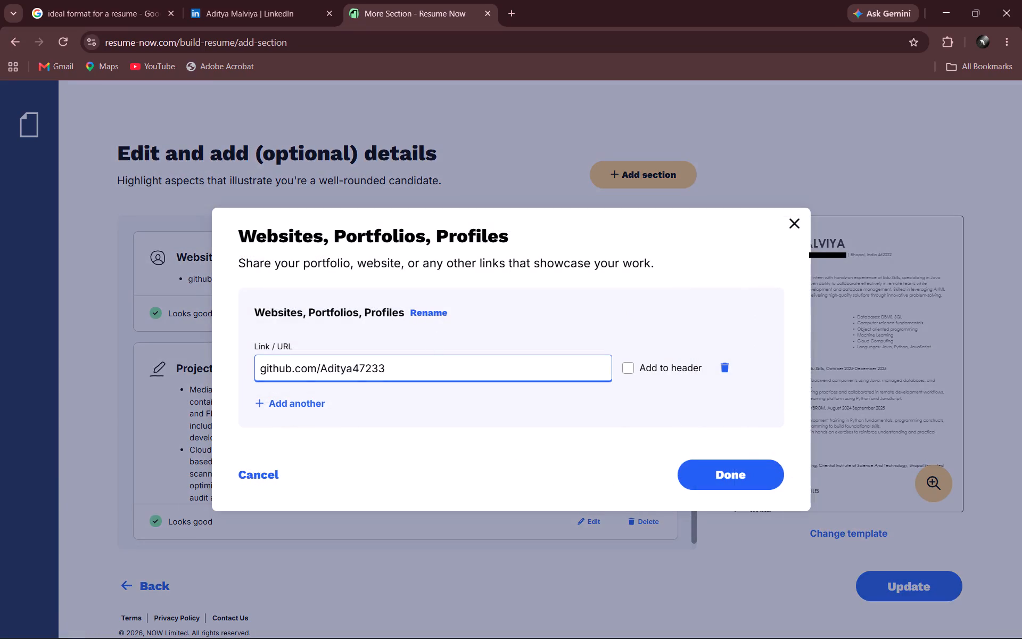
pyautogui.click(316, 402)
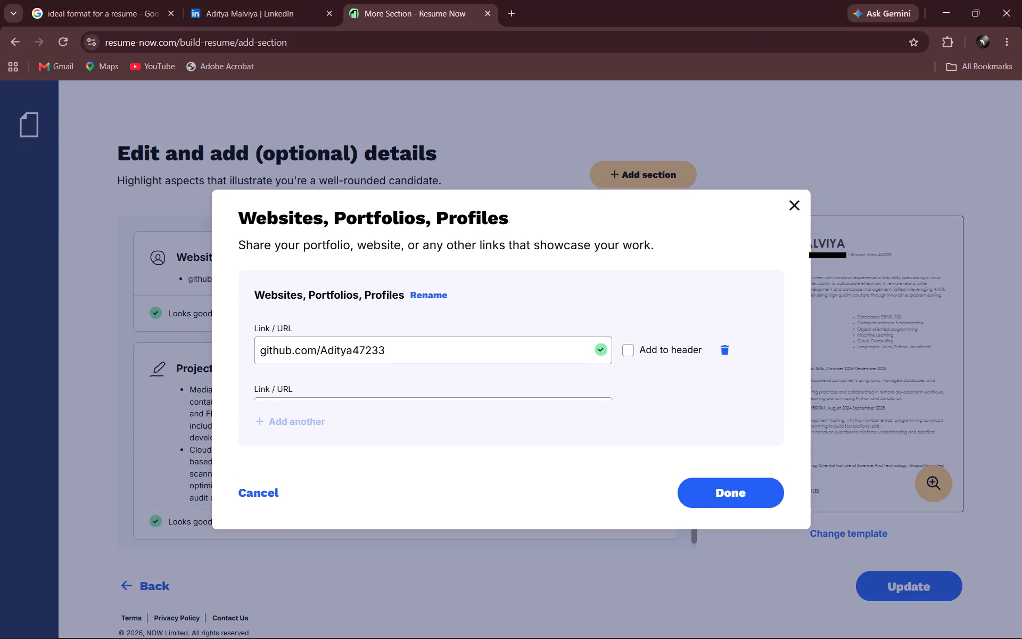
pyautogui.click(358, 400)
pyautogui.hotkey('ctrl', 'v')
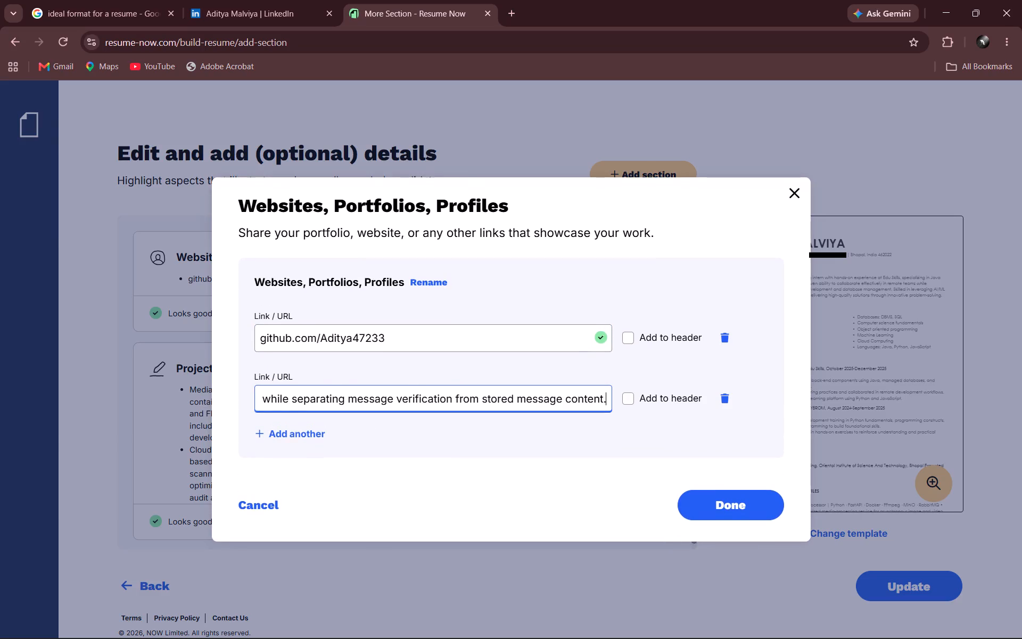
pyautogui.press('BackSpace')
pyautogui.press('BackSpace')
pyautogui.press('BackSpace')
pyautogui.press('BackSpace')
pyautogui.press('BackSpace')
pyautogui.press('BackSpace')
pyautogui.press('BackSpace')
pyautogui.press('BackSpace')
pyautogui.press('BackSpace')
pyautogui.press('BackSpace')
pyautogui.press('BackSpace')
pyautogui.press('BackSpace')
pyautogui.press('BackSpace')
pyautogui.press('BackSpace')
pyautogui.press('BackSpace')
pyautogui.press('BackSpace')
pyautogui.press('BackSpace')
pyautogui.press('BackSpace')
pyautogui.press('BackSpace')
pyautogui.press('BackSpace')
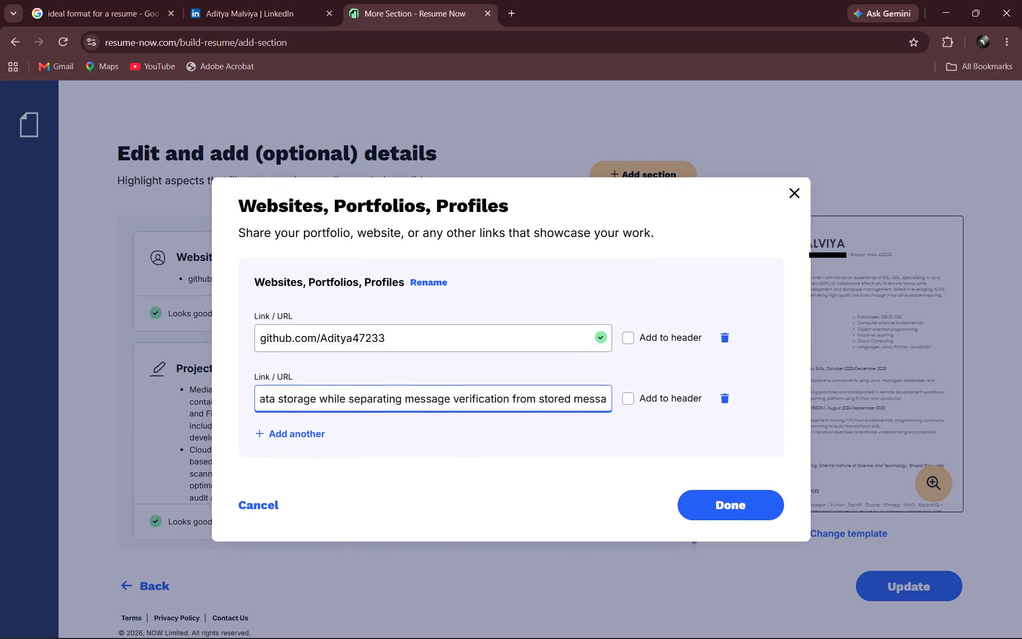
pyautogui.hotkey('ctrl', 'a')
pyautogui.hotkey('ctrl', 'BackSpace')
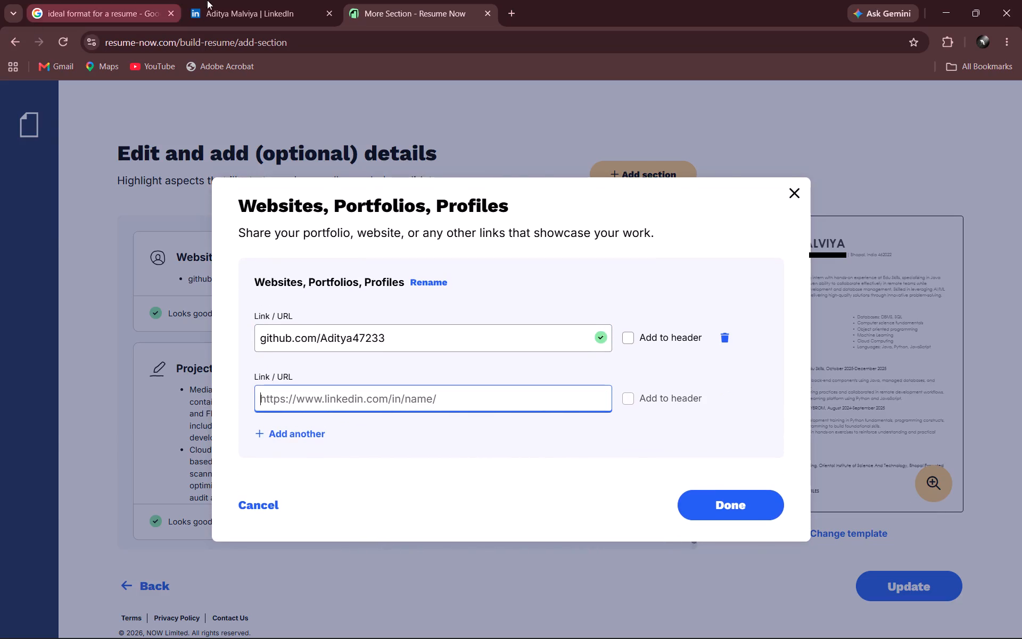
# Copy the public profile URL from the LinkedIn profile, paste it as the second link in Resume-Now, and save the section.
pyautogui.click(236, 0)
pyautogui.click(362, 37)
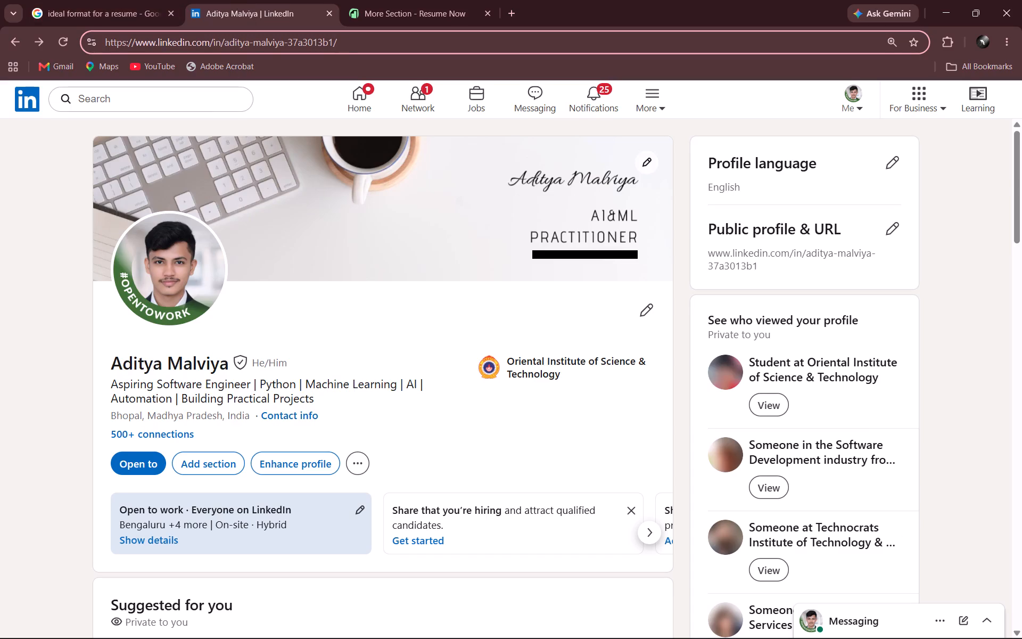
pyautogui.click(362, 37)
pyautogui.hotkey('ctrl', 'c')
pyautogui.click(884, 228)
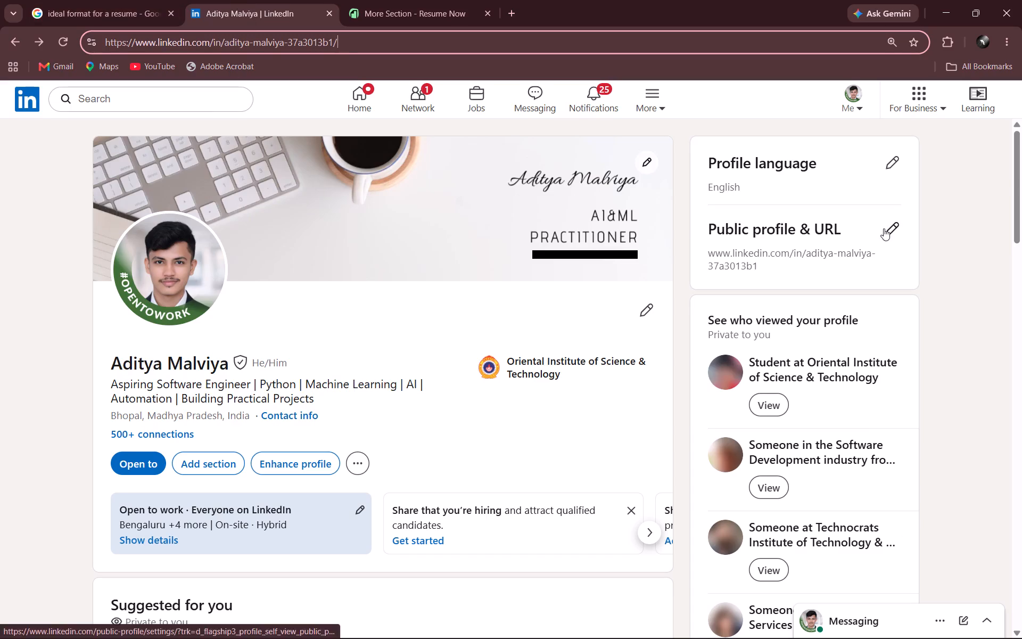
pyautogui.click(302, 1)
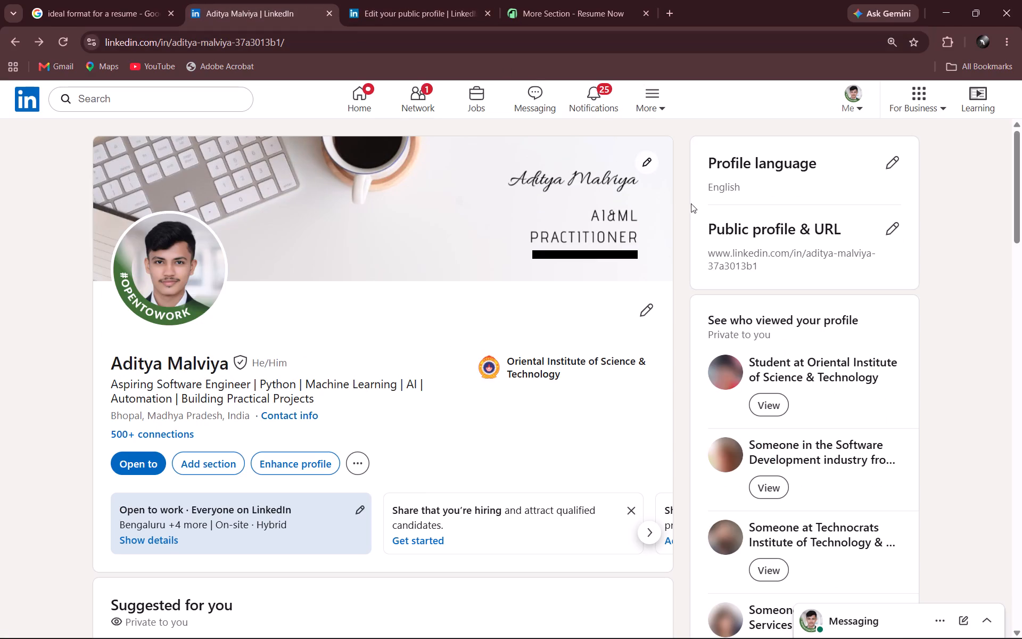
pyautogui.moveTo(710, 252); pyautogui.dragTo(788, 269)
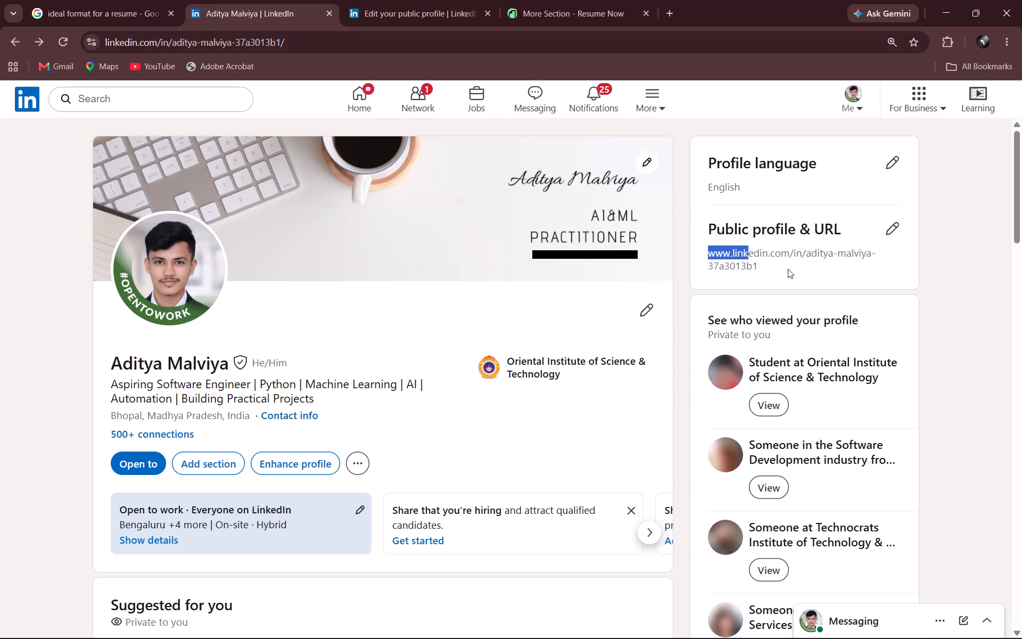
pyautogui.hotkey('ctrl', 'c')
pyautogui.click(368, 0)
pyautogui.click(534, 0)
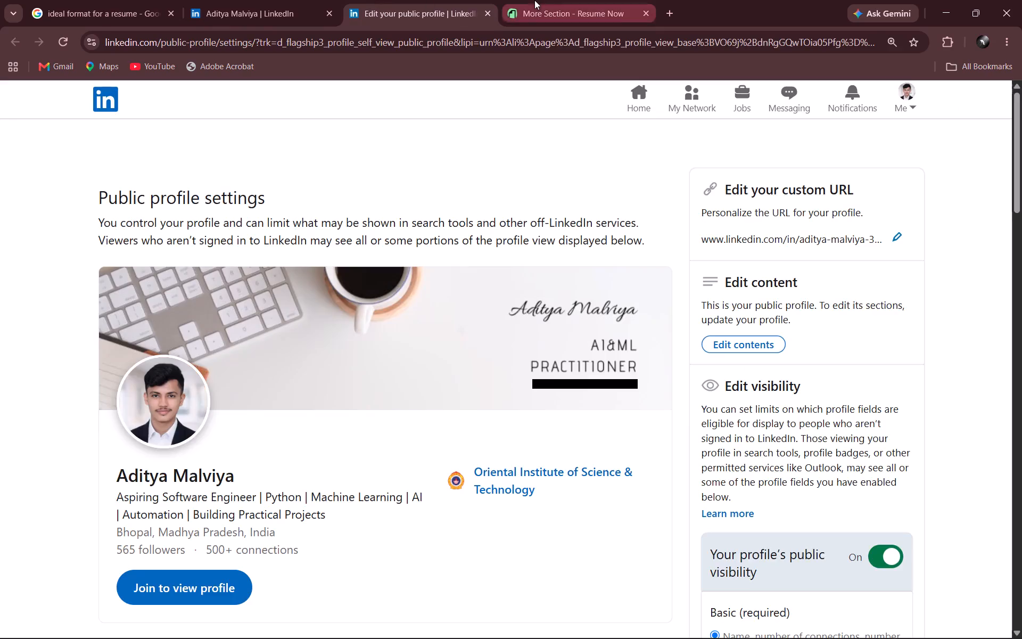
pyautogui.click(466, 389)
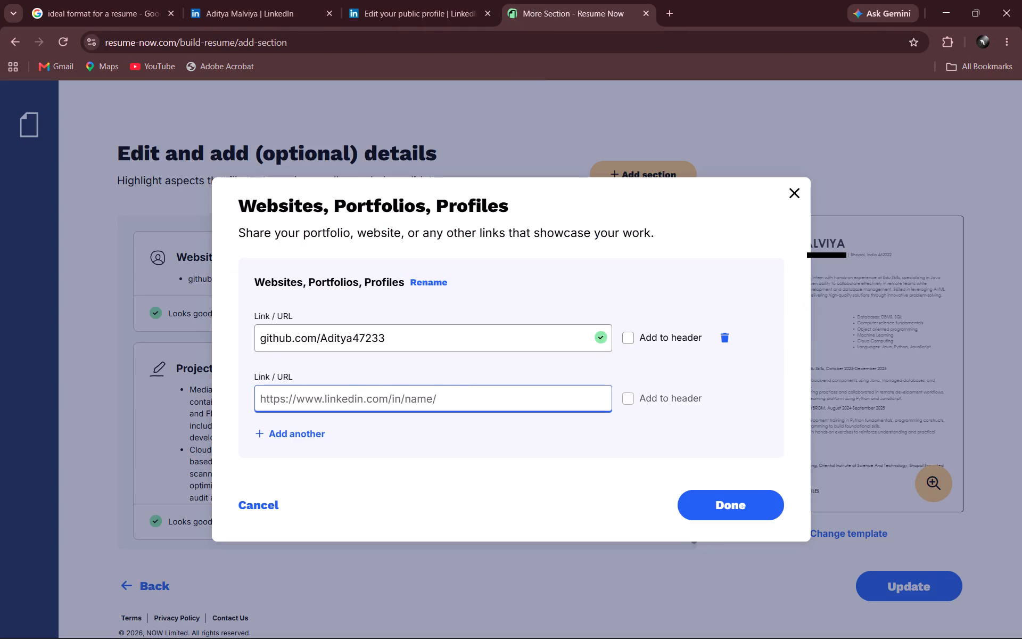
pyautogui.hotkey('ctrl', 'v')
pyautogui.click(731, 505)
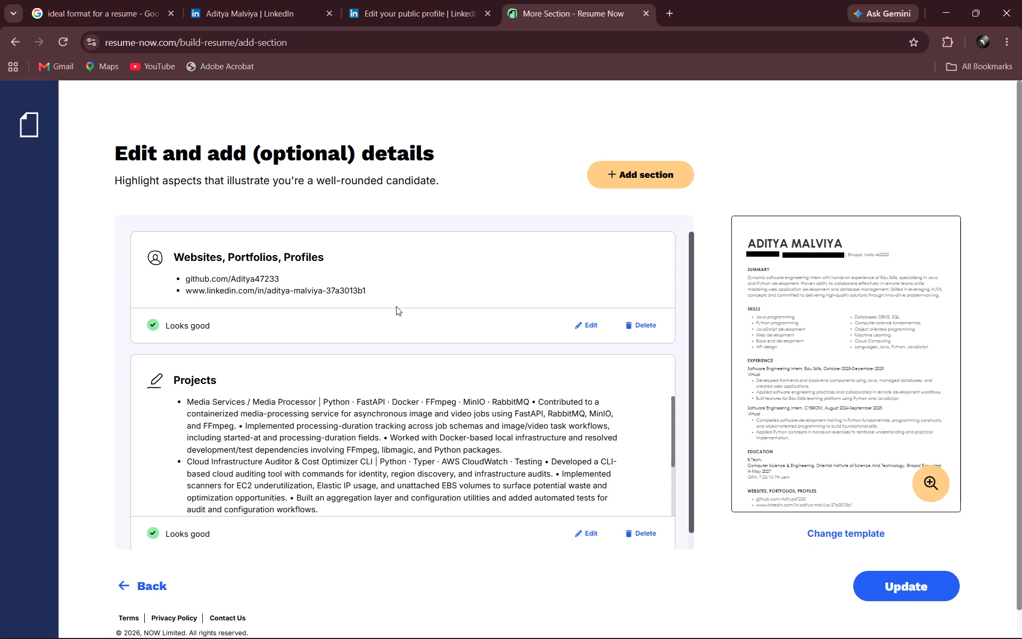
# Update the resume with the optional details and review the finalized document through to the end of the Projects section.
pyautogui.click(902, 580)
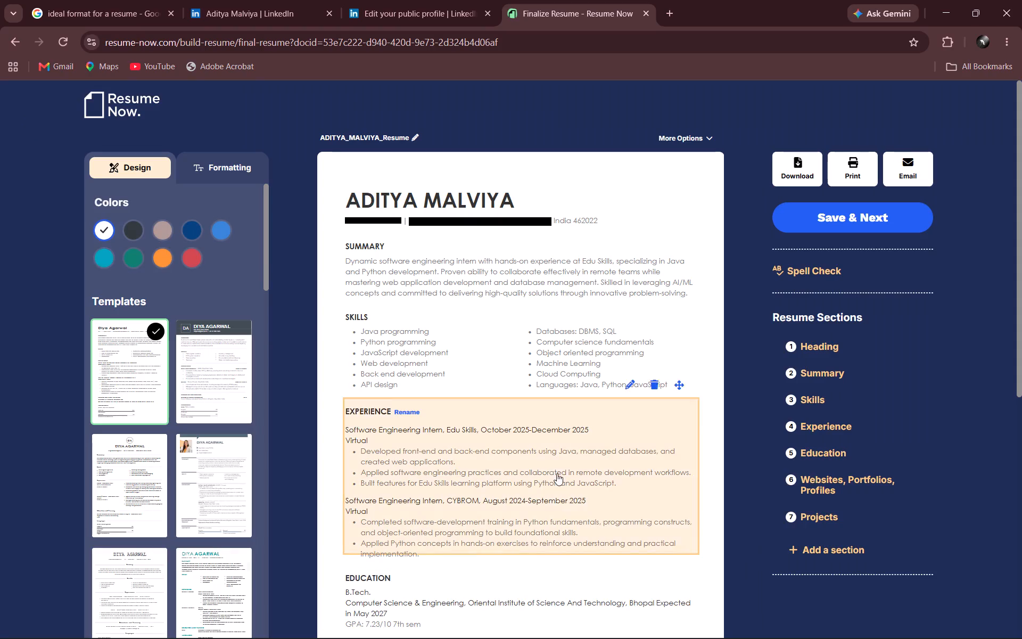
pyautogui.scroll(-1, 862, 545)
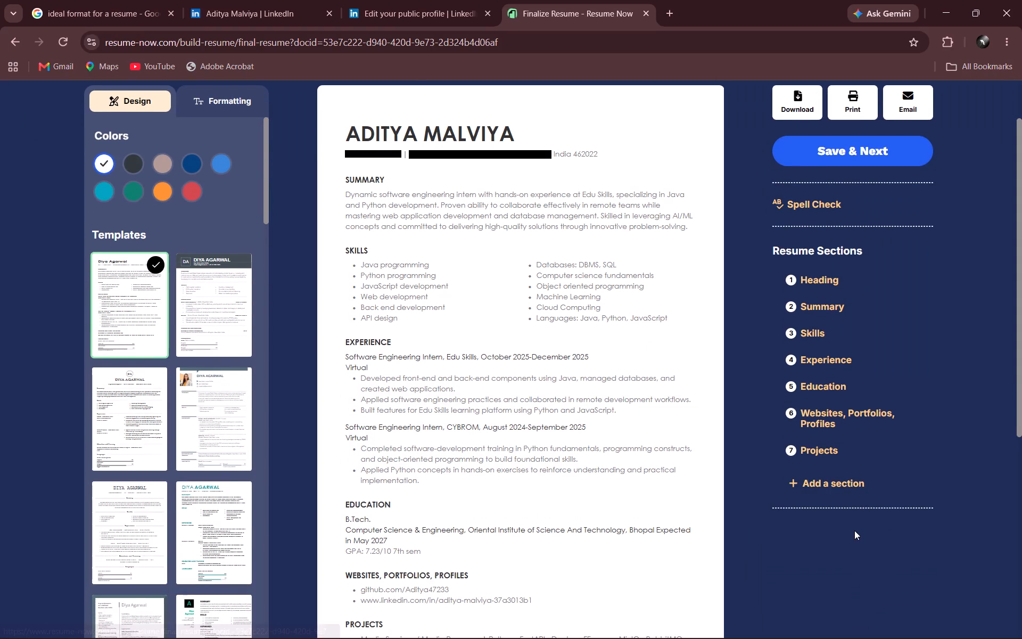
pyautogui.scroll(-2, 854, 527)
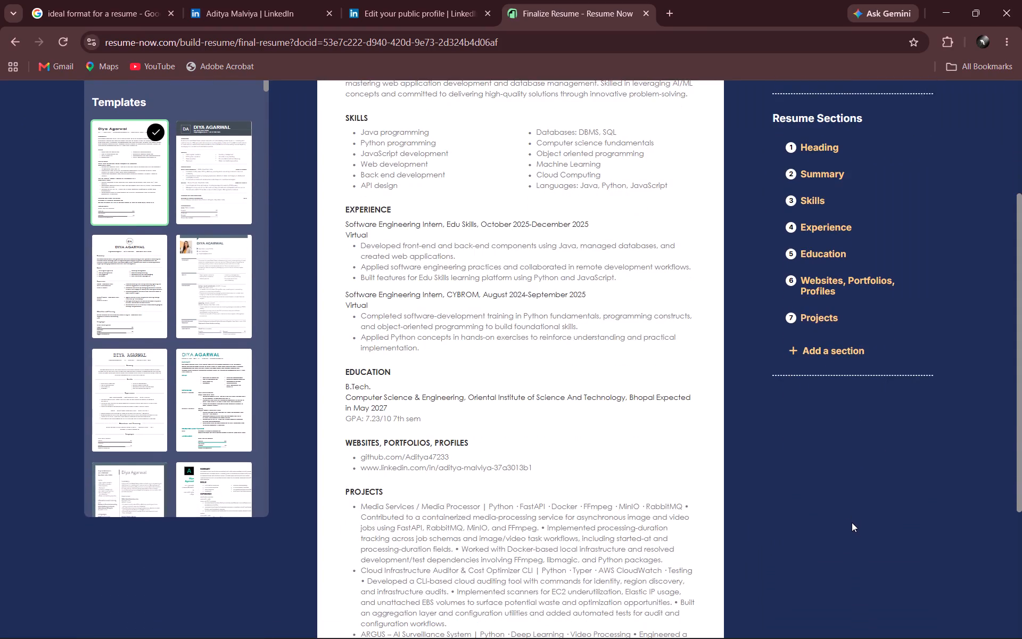
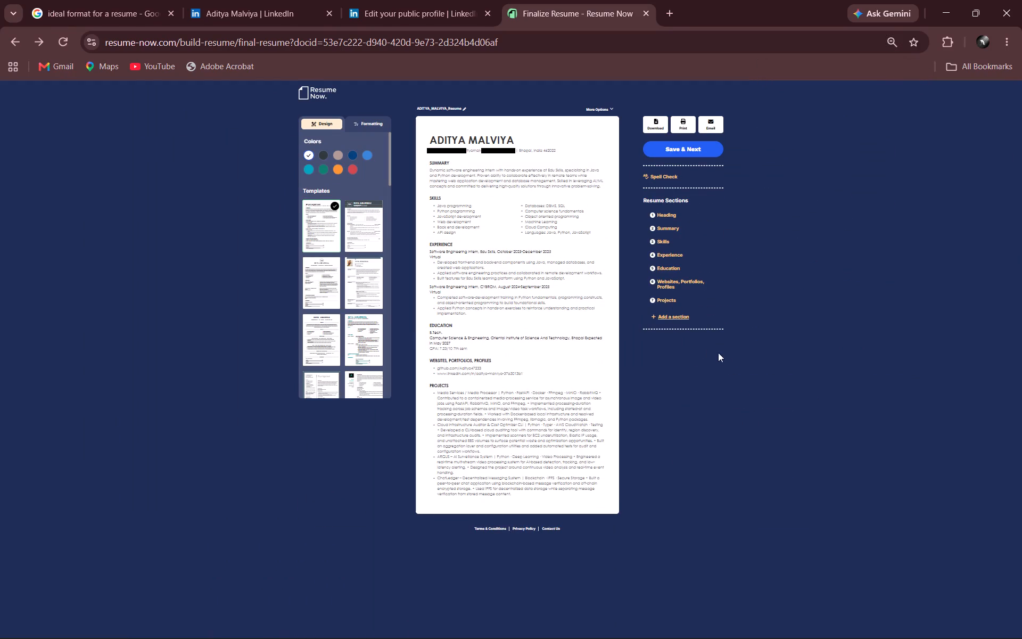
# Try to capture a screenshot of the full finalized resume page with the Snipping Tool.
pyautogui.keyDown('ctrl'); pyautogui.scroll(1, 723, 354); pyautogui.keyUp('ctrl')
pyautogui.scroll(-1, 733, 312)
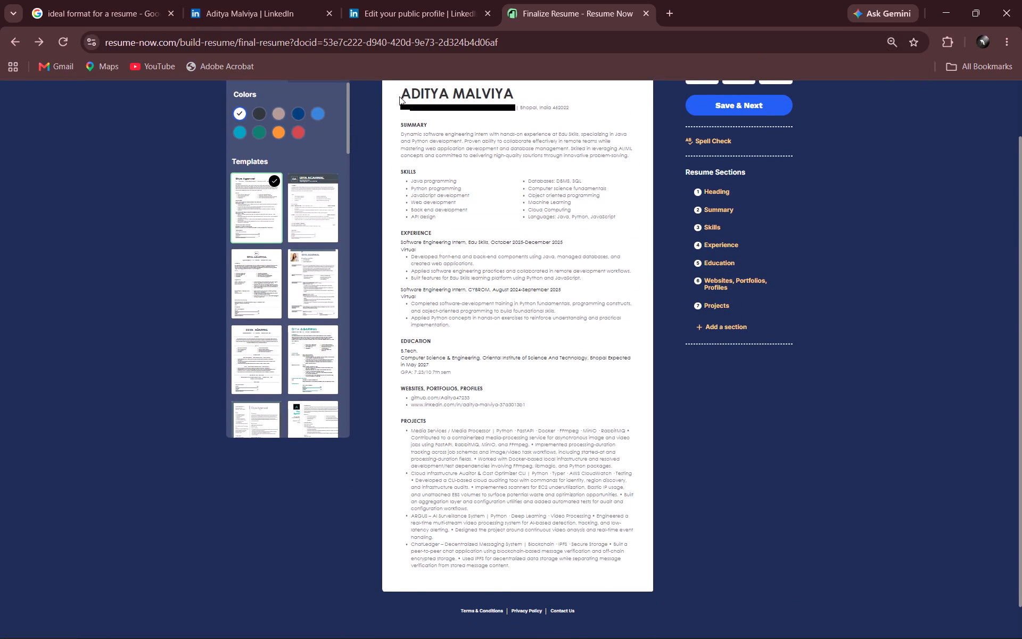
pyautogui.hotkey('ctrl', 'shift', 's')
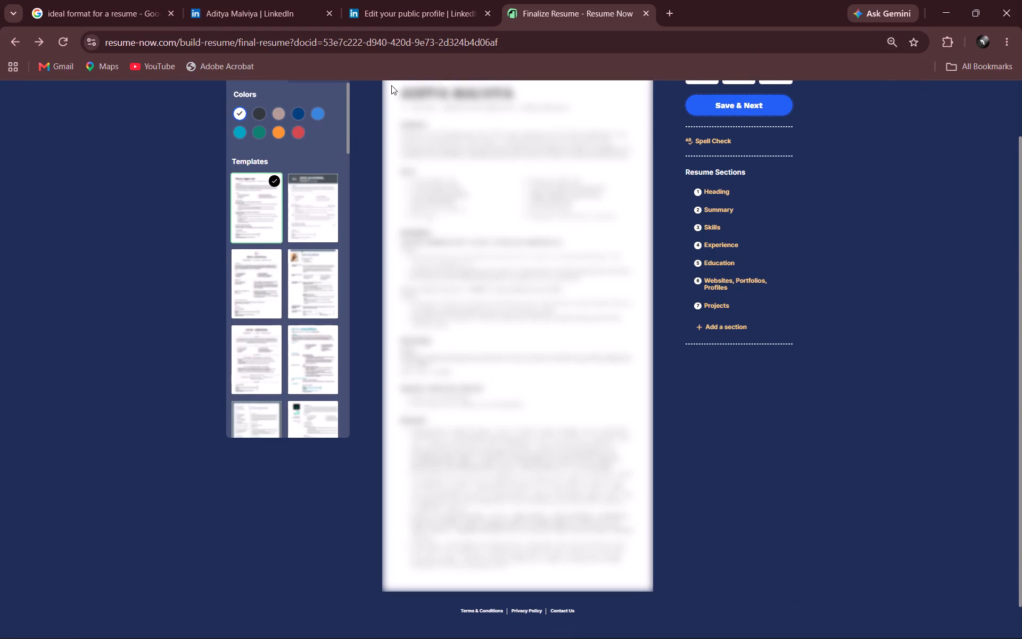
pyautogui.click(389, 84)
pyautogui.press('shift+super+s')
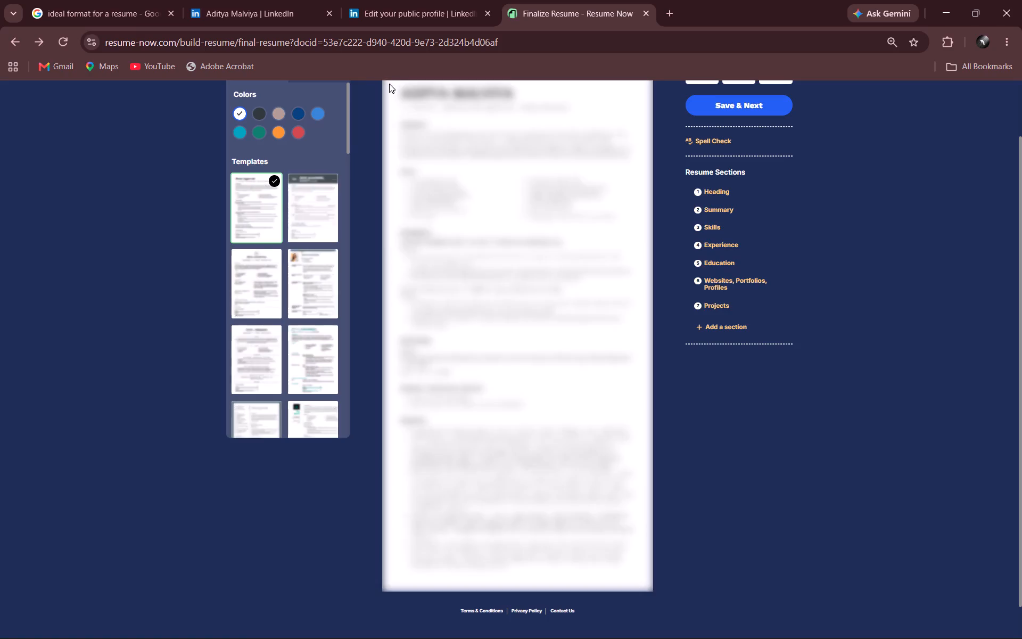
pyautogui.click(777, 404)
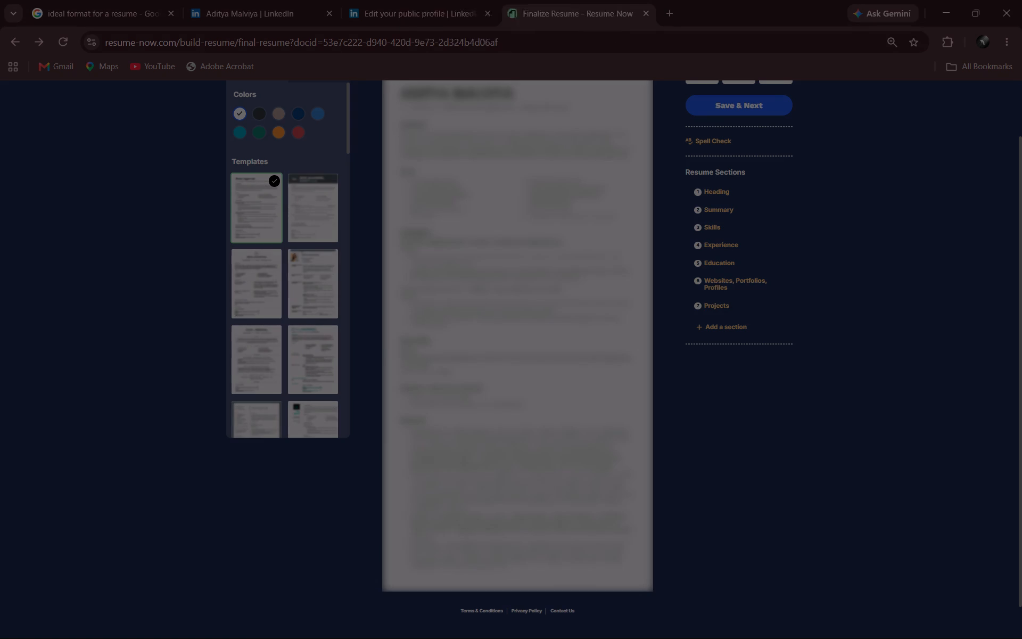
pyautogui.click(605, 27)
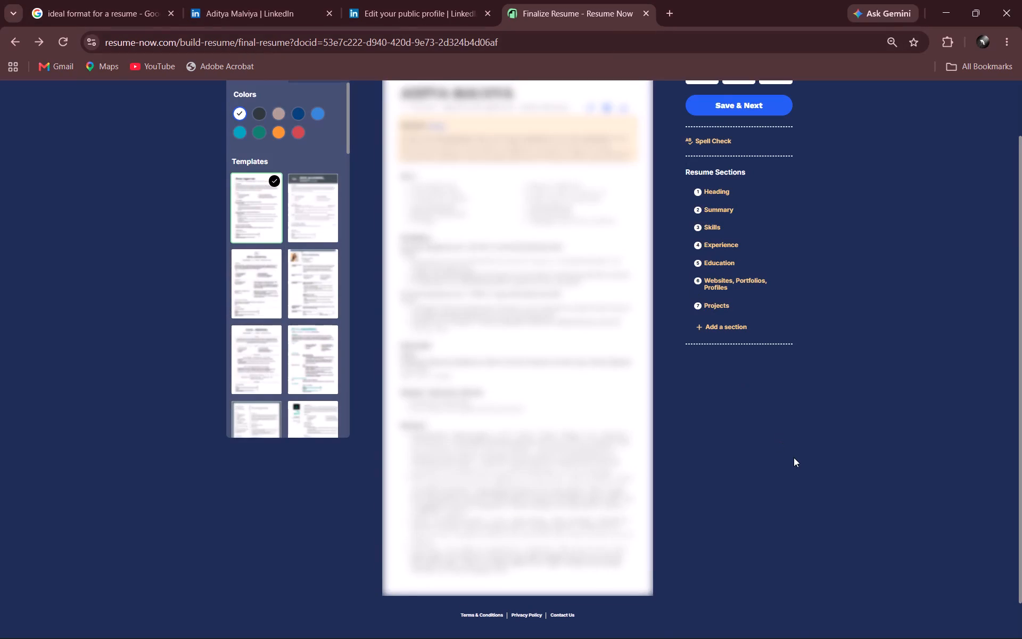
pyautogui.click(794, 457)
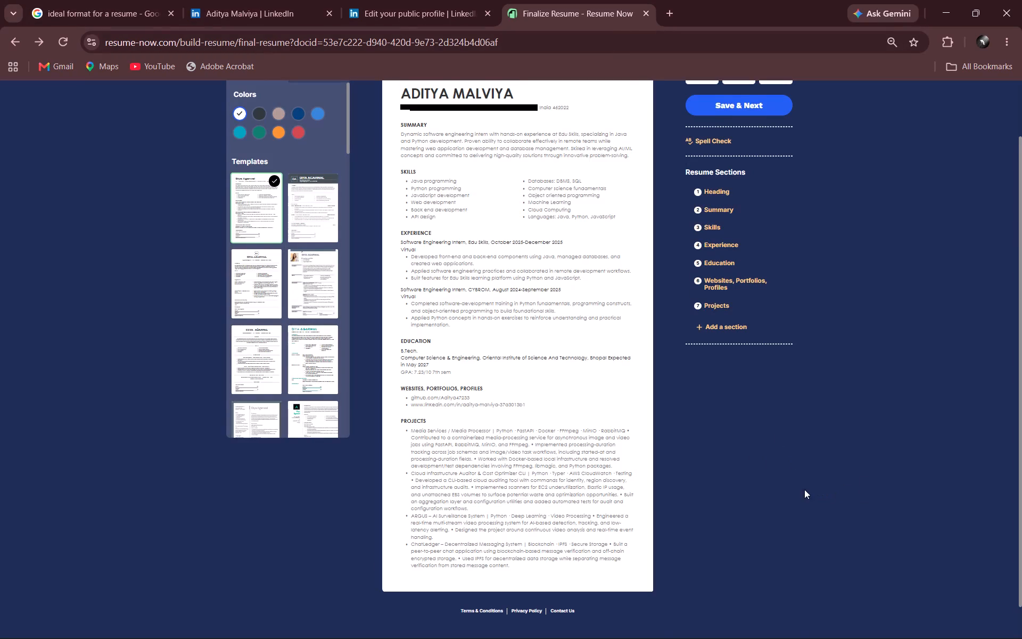
# Fit the complete resume page in view, from the name heading to the end of the Projects section.
pyautogui.scroll(1, 804, 489)
pyautogui.moveTo(1021, 260); pyautogui.dragTo(1021, 265)
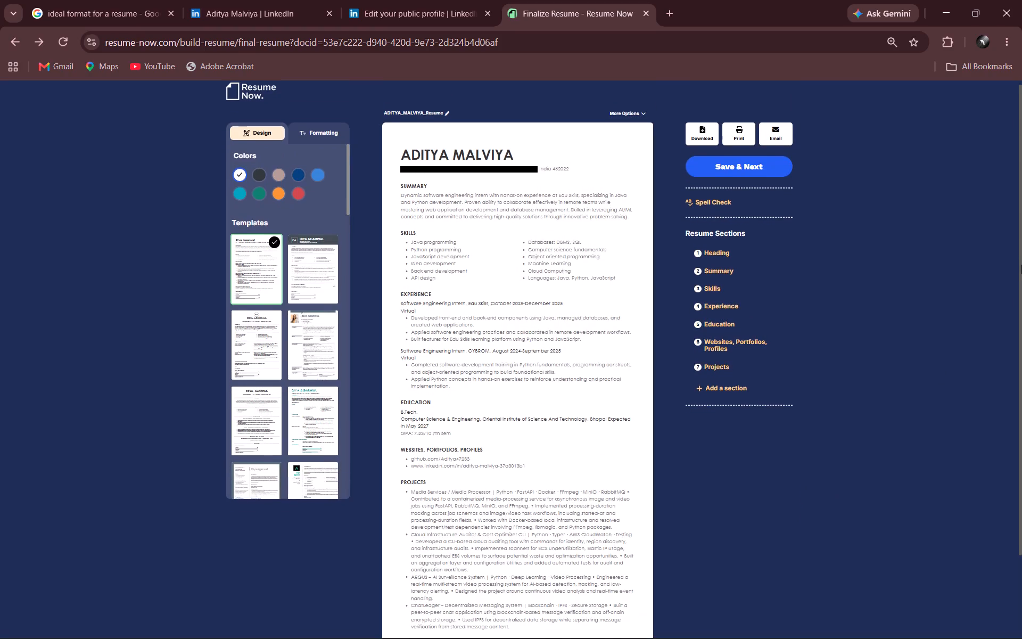
pyautogui.moveTo(1021, 265); pyautogui.dragTo(1021, 297)
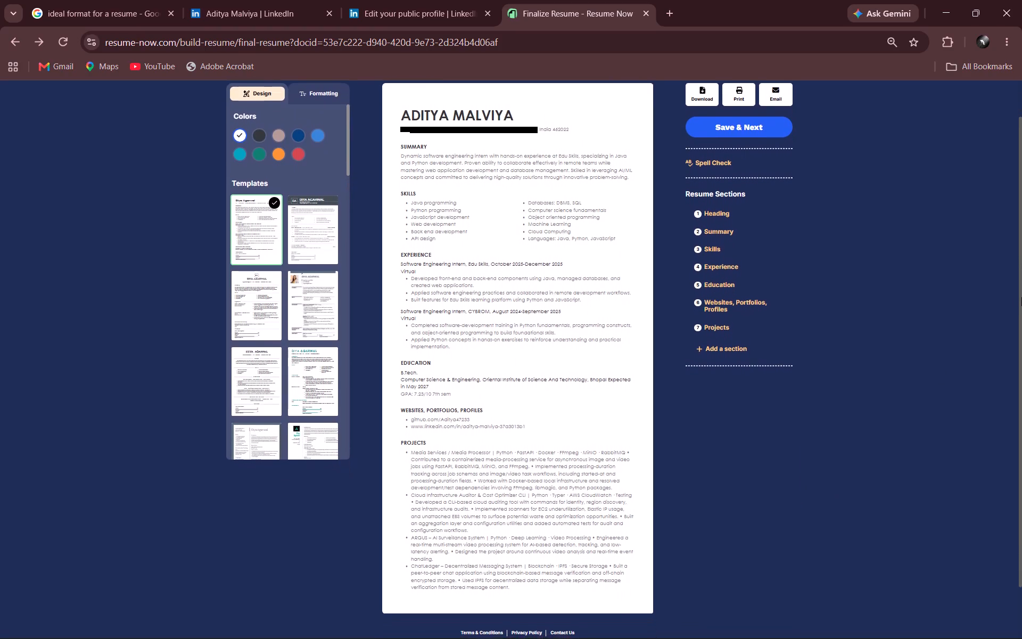
pyautogui.moveTo(1021, 297); pyautogui.dragTo(1021, 301)
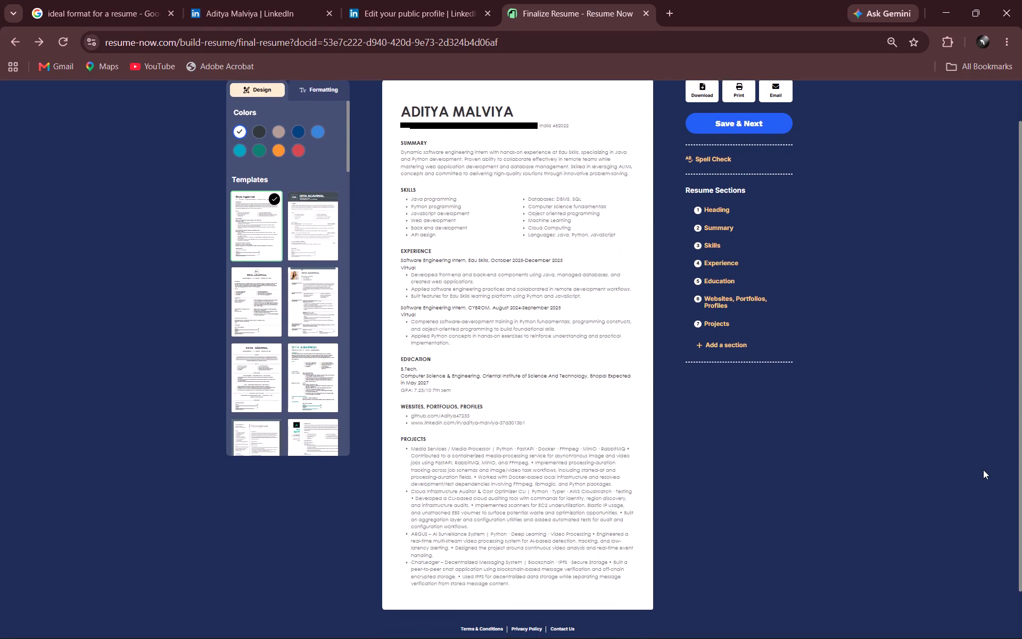
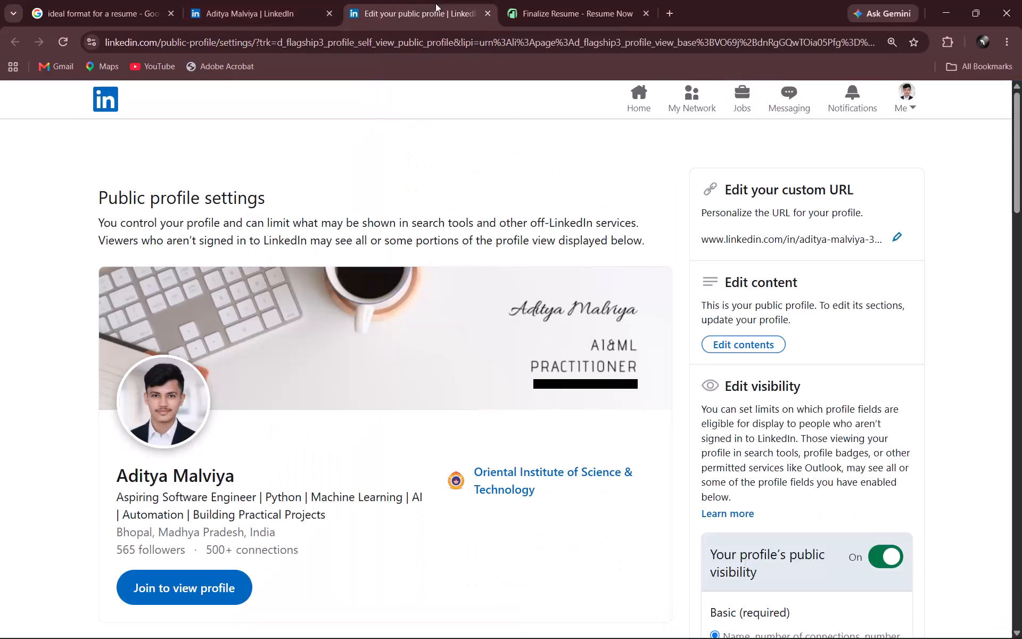
# Return to the finalized resume in Resume Now and start printing it.
pyautogui.click(507, 1)
pyautogui.scroll(4, 918, 390)
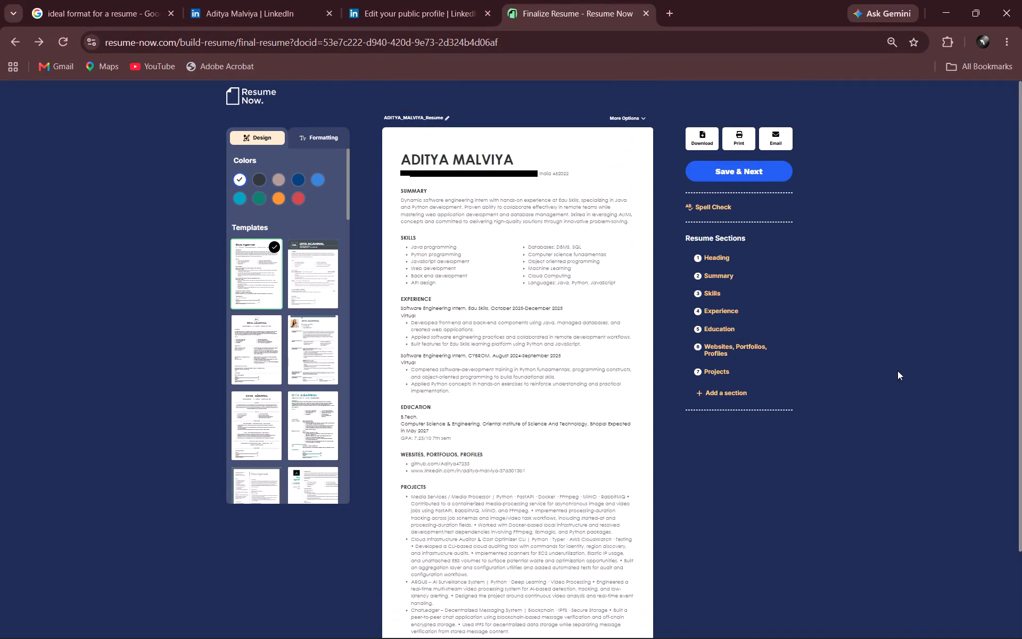
pyautogui.click(748, 138)
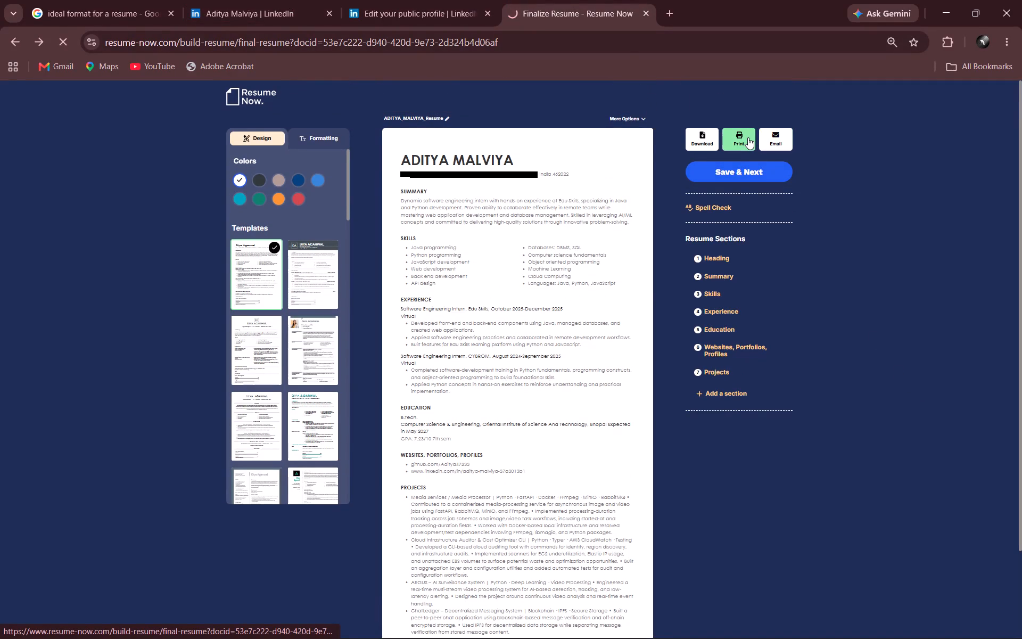
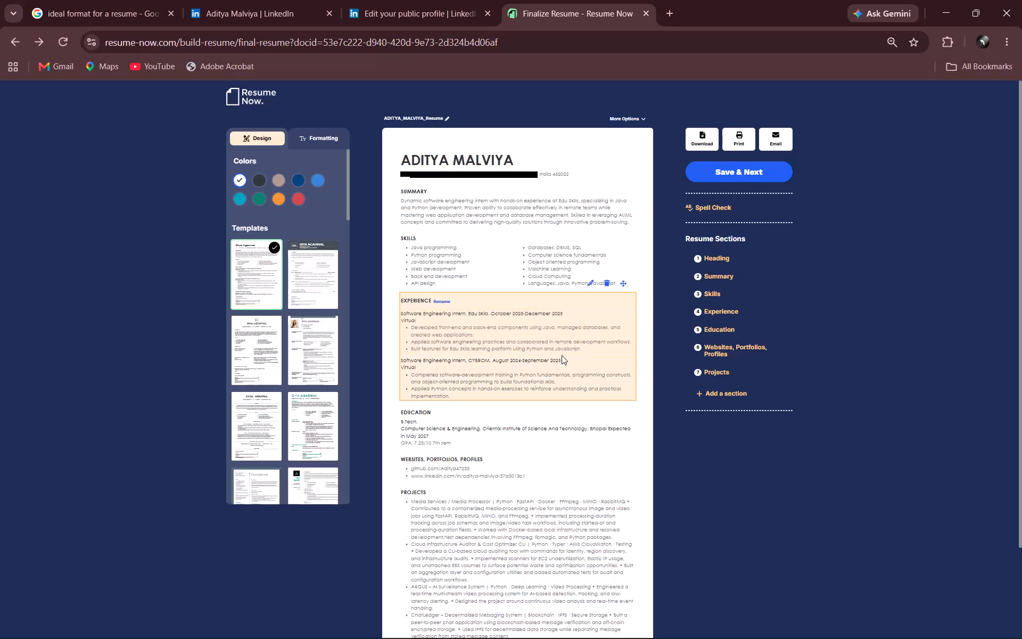
# Return to the finalized resume page and set the resume's colour theme to the dark charcoal swatch.
pyautogui.click(20, 46)
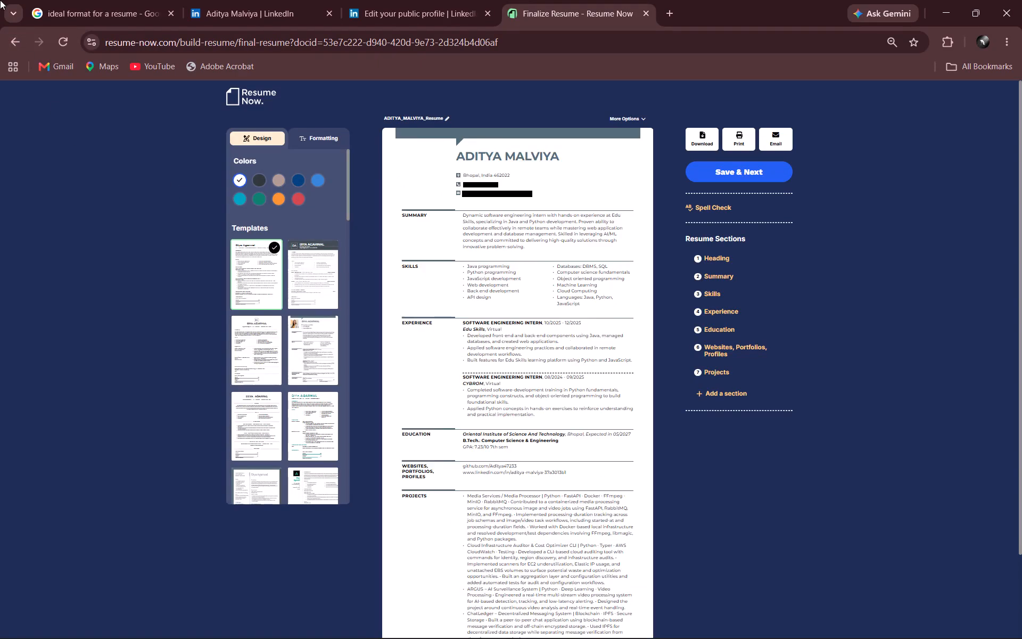
pyautogui.click(14, 40)
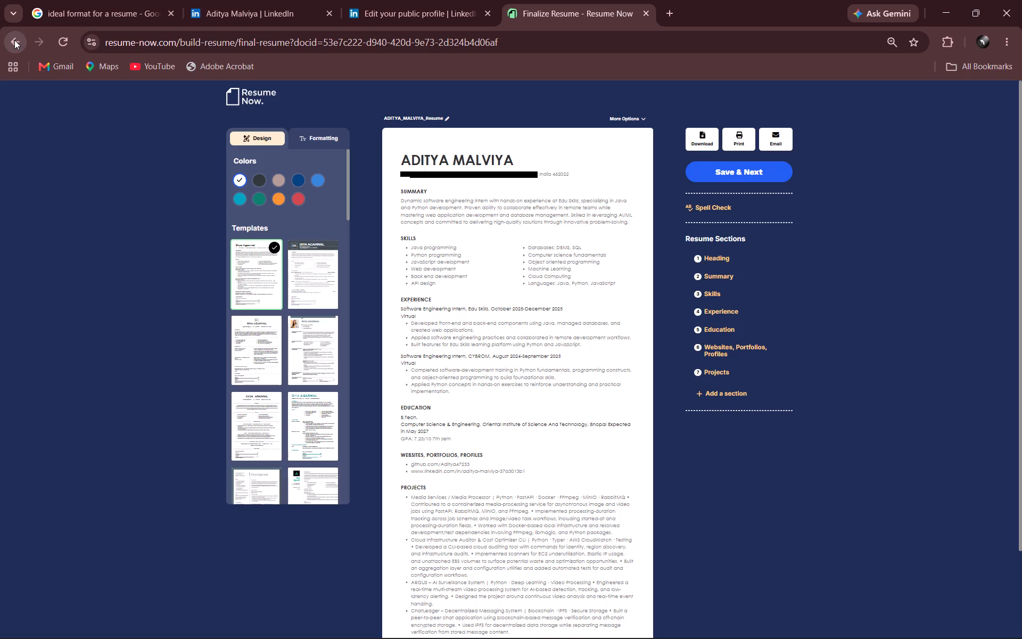
pyautogui.click(260, 177)
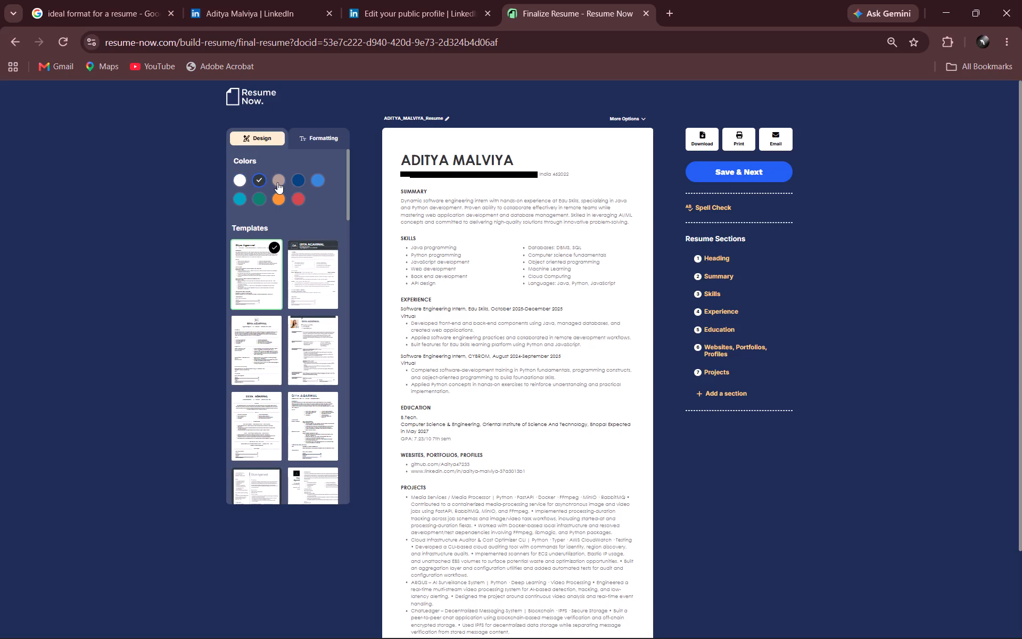
pyautogui.click(277, 182)
pyautogui.click(259, 179)
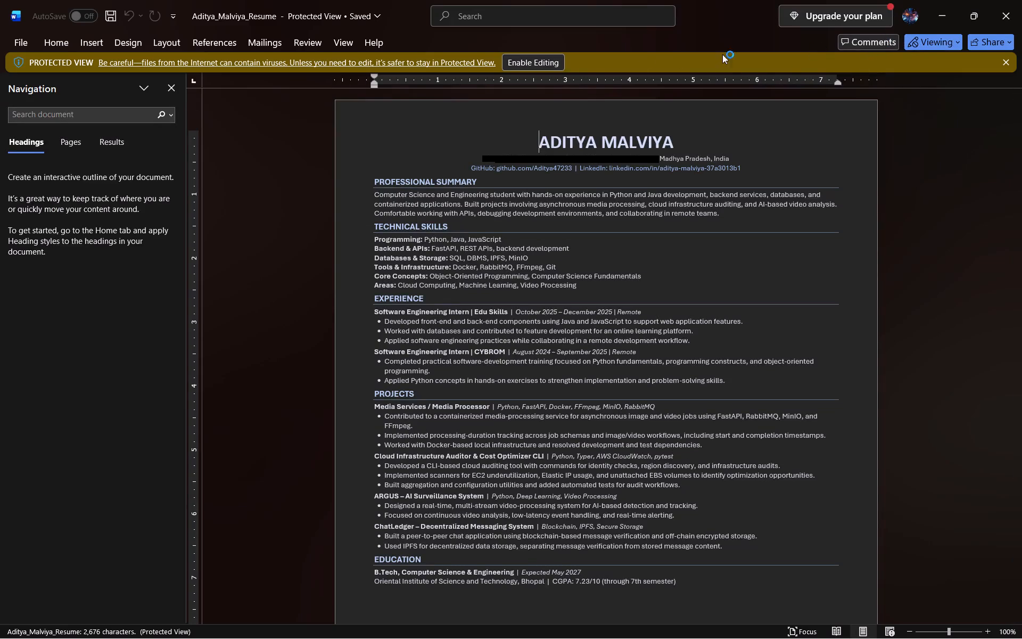
pyautogui.click(545, 66)
# Review the Word resume's layout and contents from the heading to the Education section.
pyautogui.scroll(-3, 550, 302)
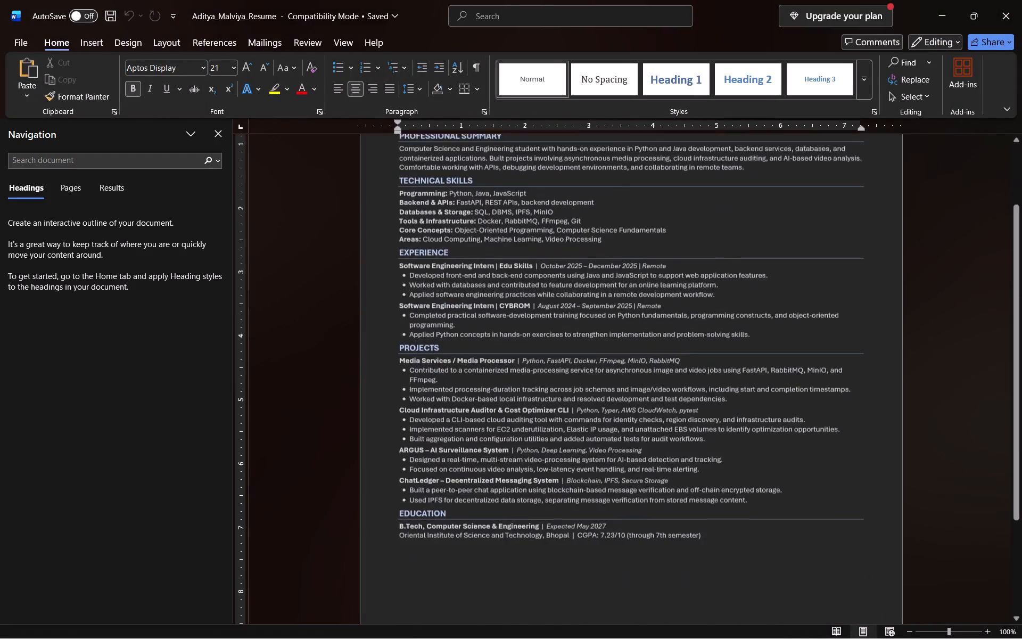
pyautogui.scroll(-10, 550, 301)
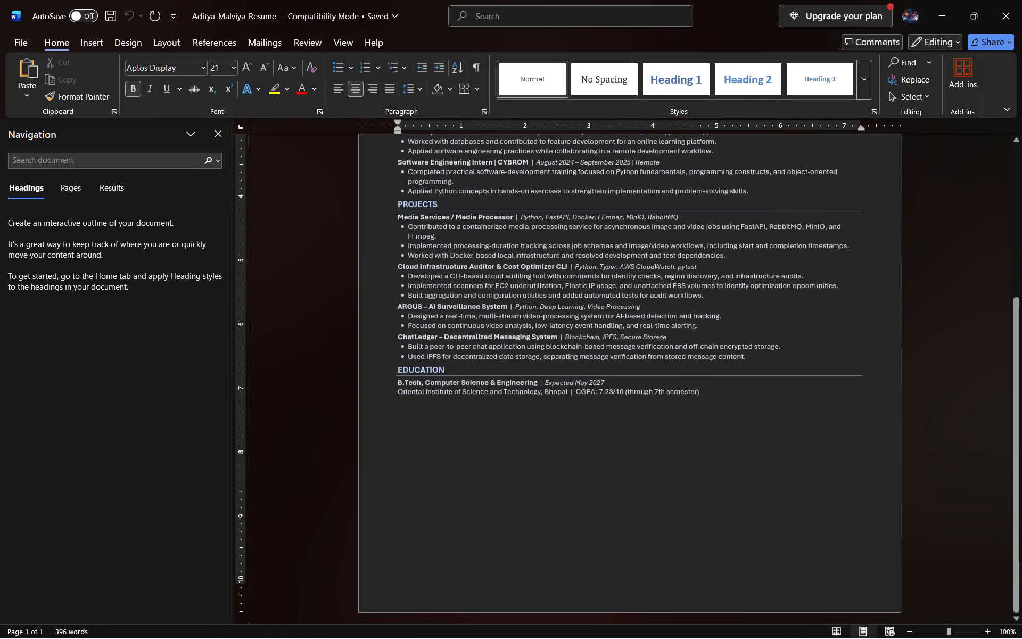
pyautogui.scroll(2, 550, 297)
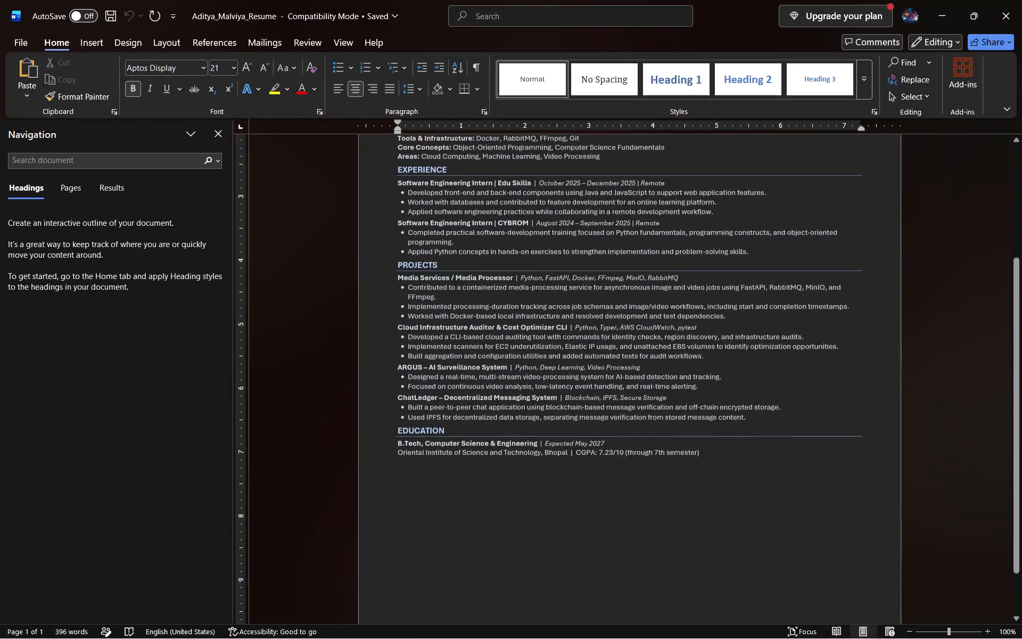
pyautogui.scroll(7, 550, 297)
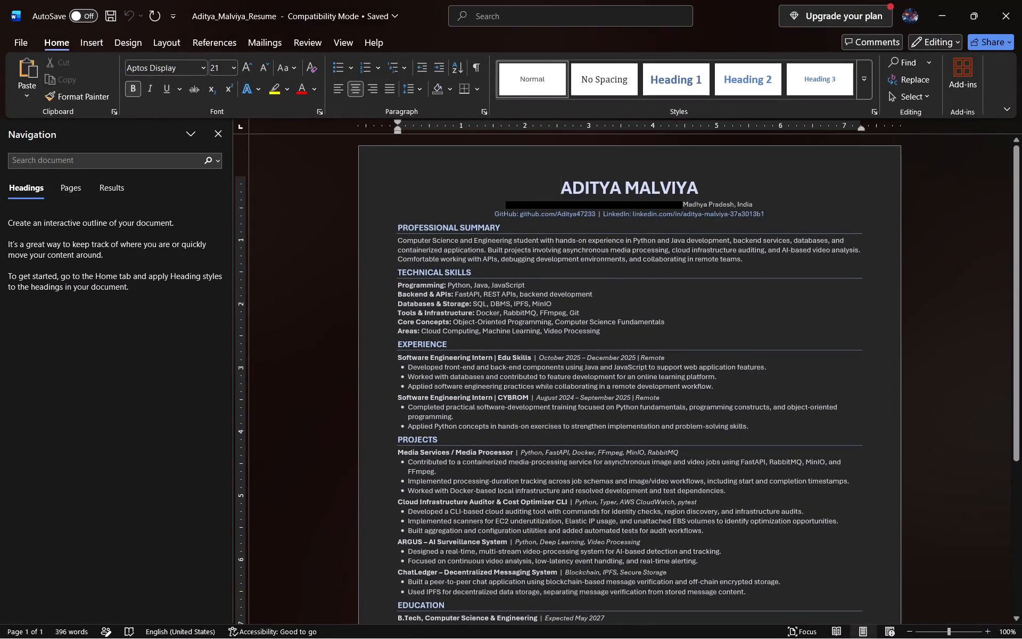
pyautogui.scroll(-3, 550, 296)
pyautogui.scroll(2, 550, 296)
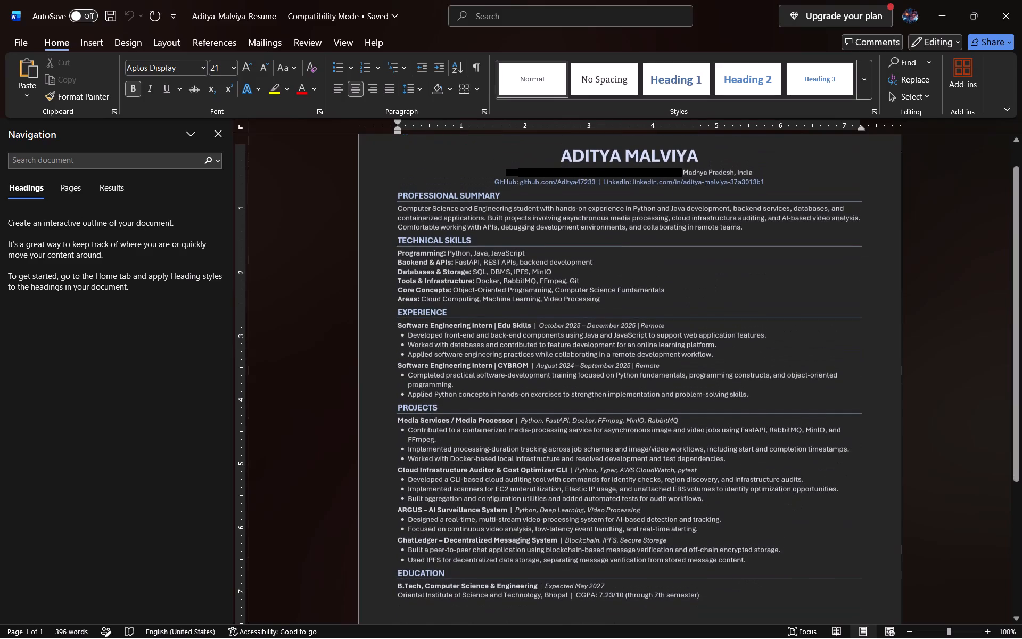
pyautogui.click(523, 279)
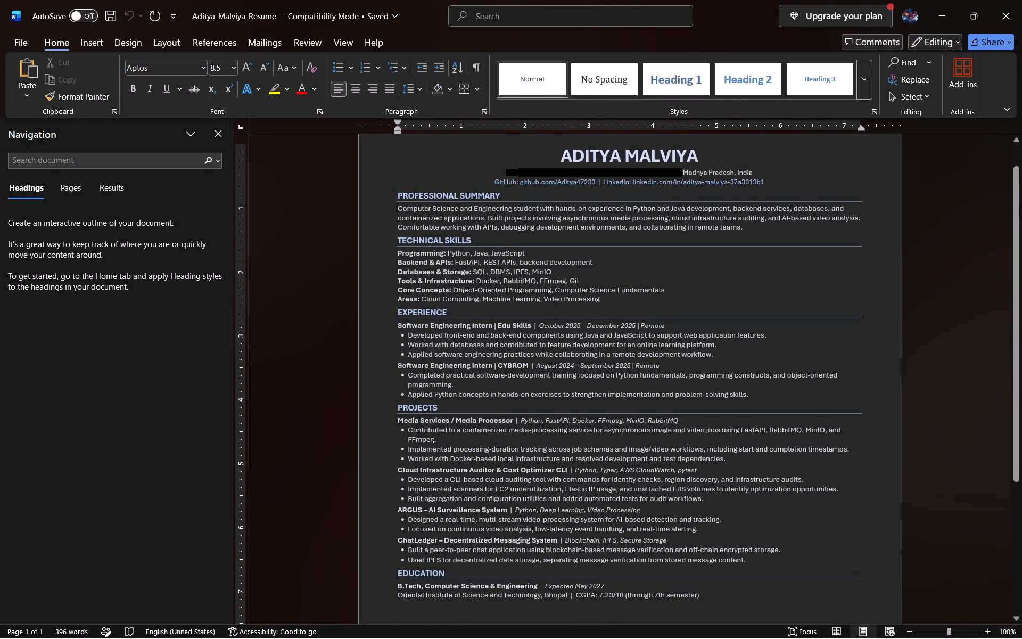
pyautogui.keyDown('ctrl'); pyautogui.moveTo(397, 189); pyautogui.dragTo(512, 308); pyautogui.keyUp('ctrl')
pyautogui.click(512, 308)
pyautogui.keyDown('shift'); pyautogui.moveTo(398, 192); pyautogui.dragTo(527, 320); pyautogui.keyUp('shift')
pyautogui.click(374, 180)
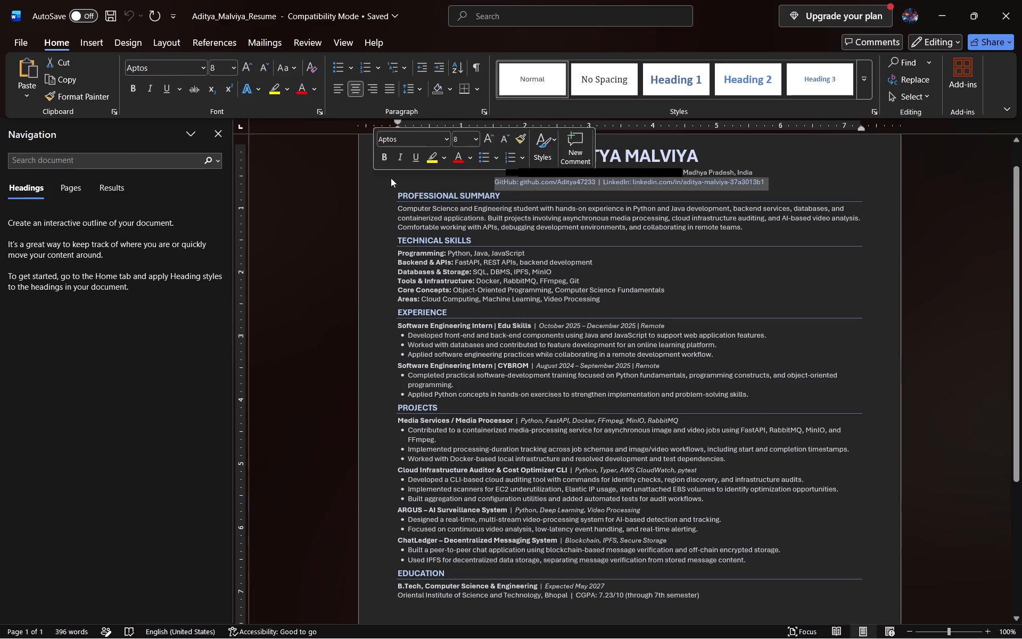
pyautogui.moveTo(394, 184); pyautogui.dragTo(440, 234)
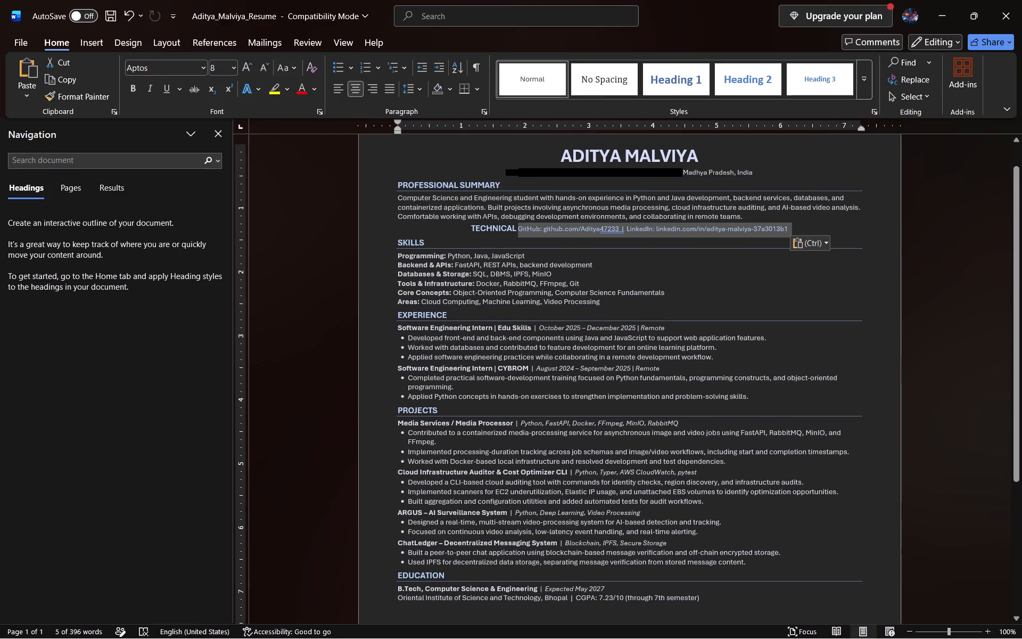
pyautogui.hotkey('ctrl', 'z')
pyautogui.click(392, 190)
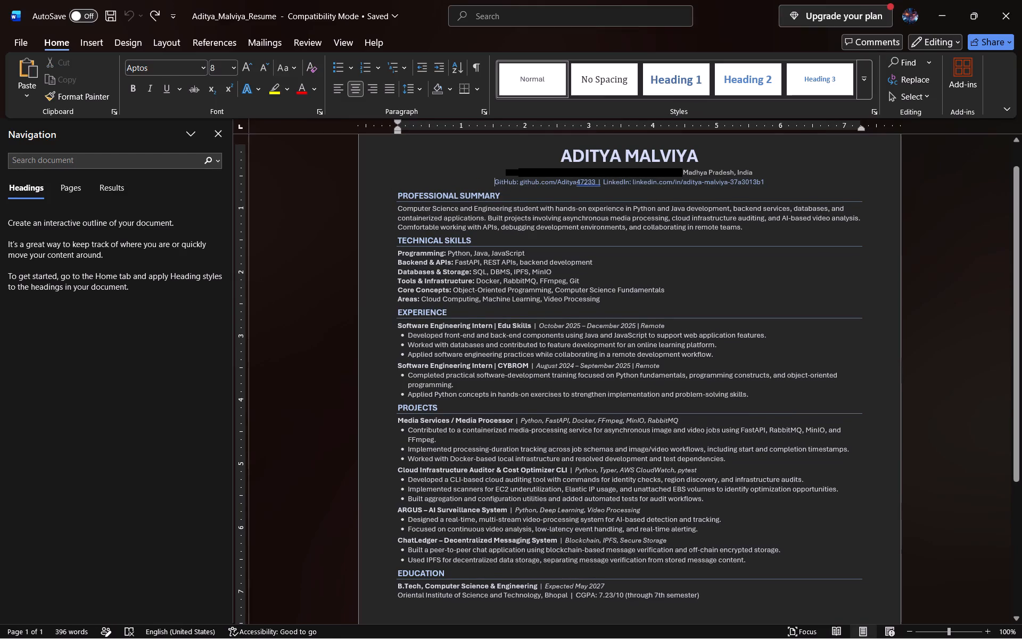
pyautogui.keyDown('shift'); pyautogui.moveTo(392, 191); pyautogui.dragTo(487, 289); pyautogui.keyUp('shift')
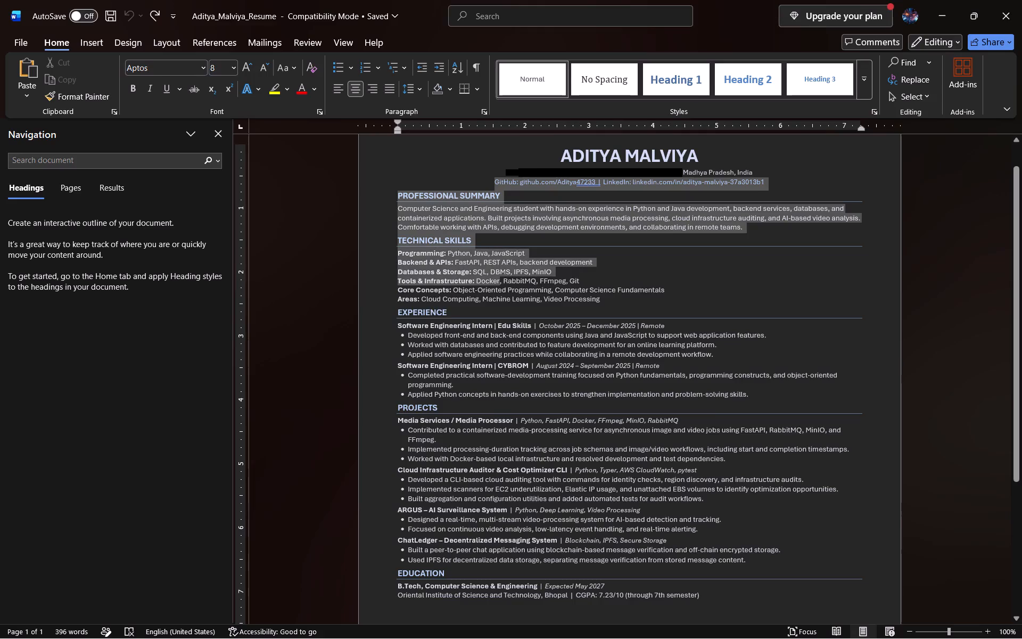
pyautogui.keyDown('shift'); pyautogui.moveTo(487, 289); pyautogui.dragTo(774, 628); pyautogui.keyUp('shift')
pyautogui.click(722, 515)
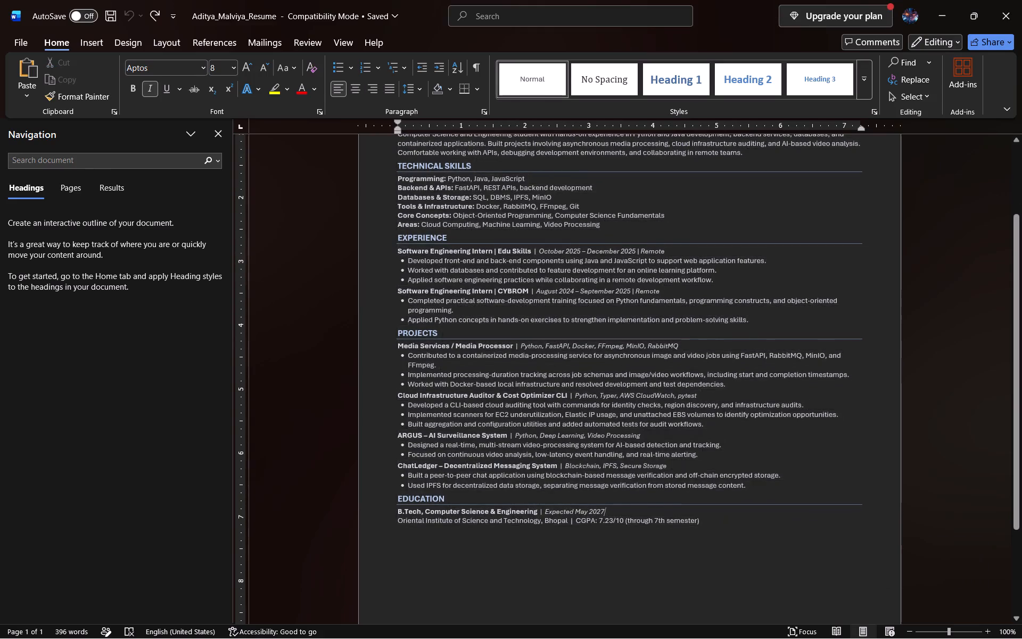
# Set the font size to 12 for the text from the Professional Summary heading through the B.Tech line under Education.
pyautogui.scroll(2, 544, 306)
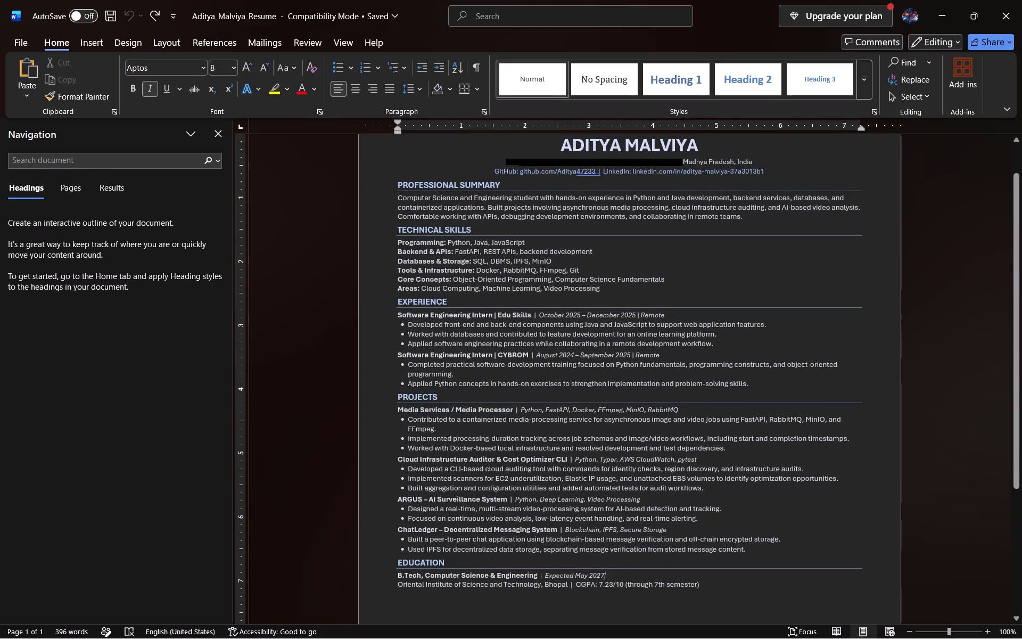
pyautogui.keyDown('shift'); pyautogui.moveTo(396, 185); pyautogui.dragTo(422, 191); pyautogui.keyUp('shift')
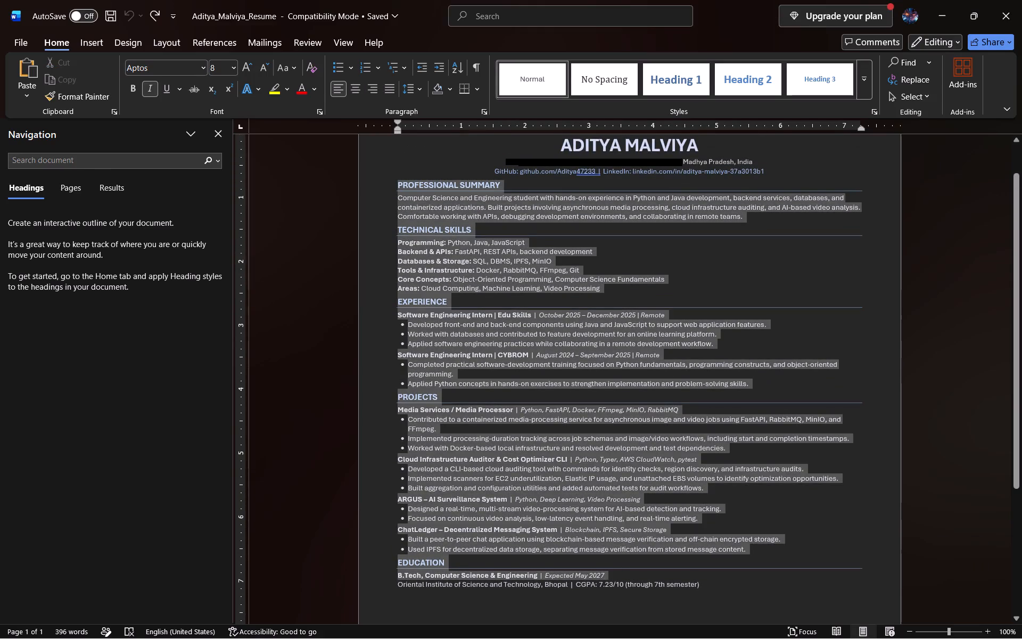
pyautogui.keyDown('shift'); pyautogui.moveTo(422, 191); pyautogui.dragTo(422, 189); pyautogui.keyUp('shift')
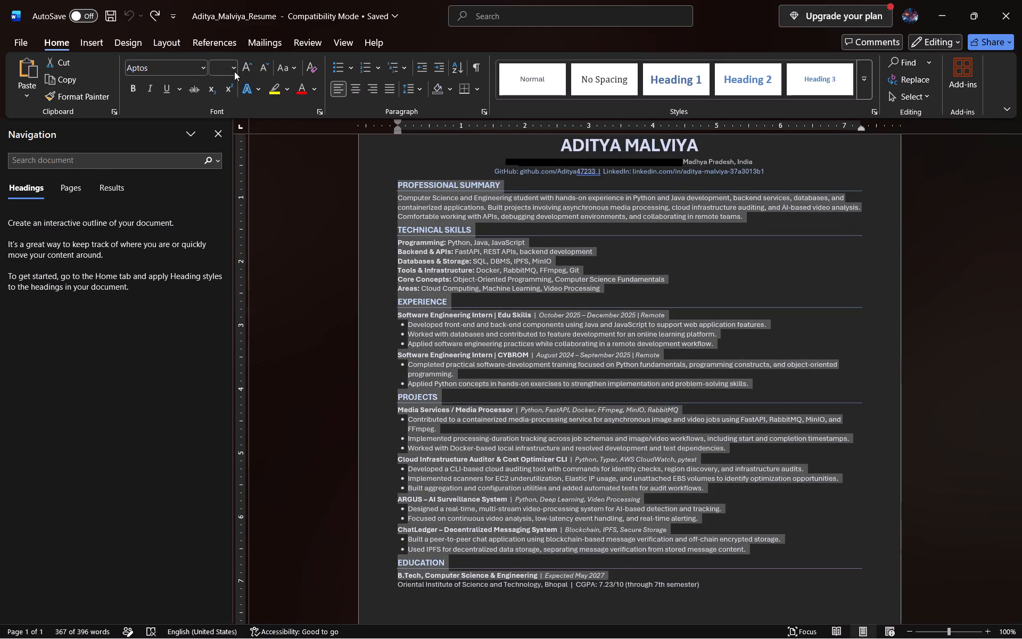
pyautogui.click(234, 71)
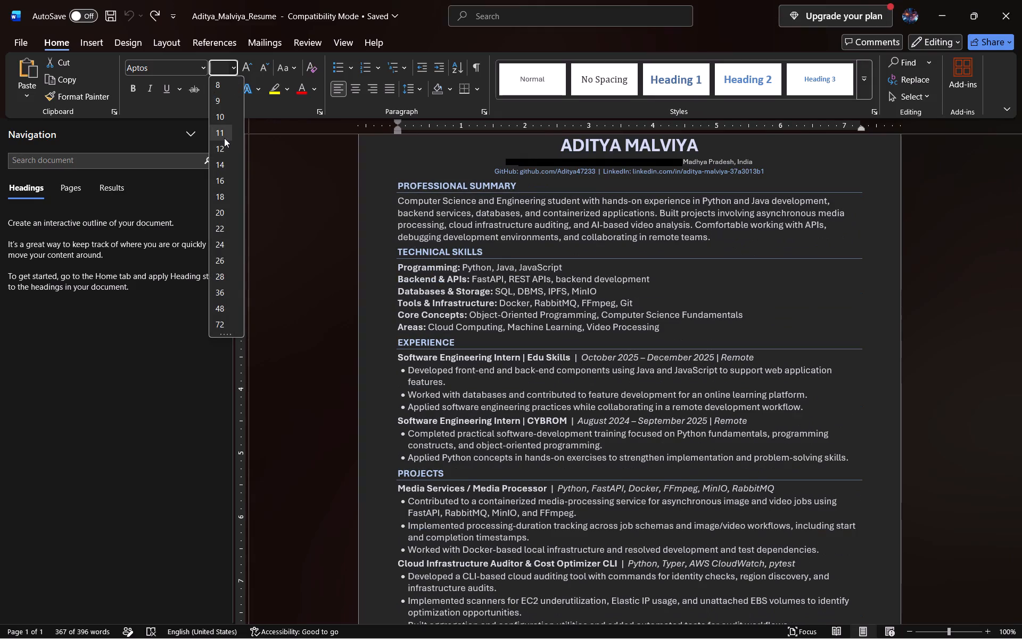
pyautogui.click(224, 144)
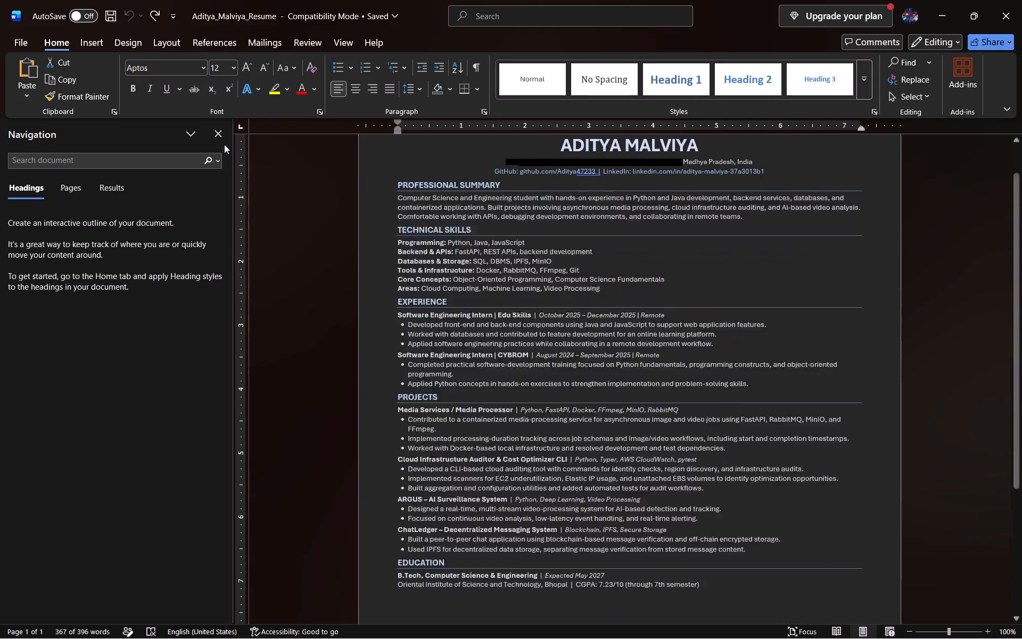
pyautogui.scroll(-9, 557, 321)
pyautogui.keyDown('ctrl'); pyautogui.scroll(-3, 557, 321); pyautogui.keyUp('ctrl')
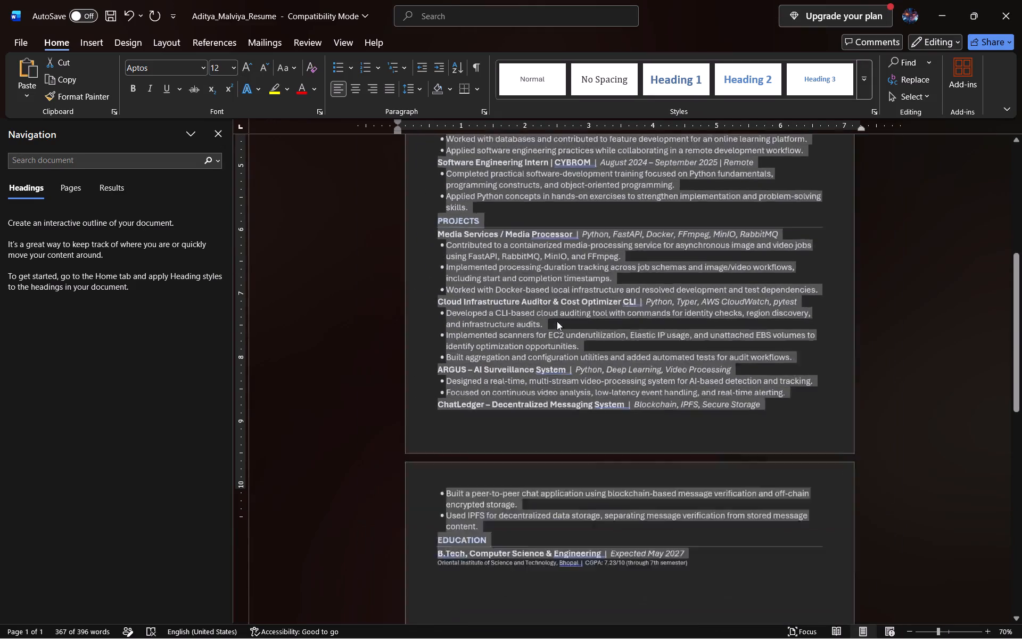
# Set the font size to 11 for the selected text from Professional Summary through the B.Tech line, and check the page layout.
pyautogui.keyDown('ctrl'); pyautogui.scroll(1, 557, 318); pyautogui.keyUp('ctrl')
pyautogui.click(230, 69)
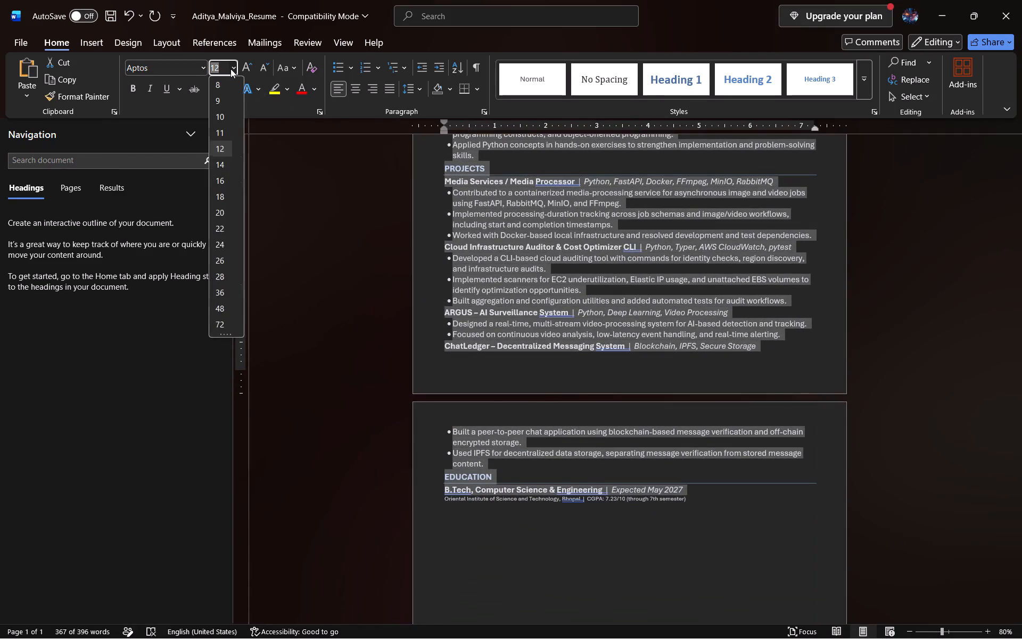
pyautogui.click(225, 134)
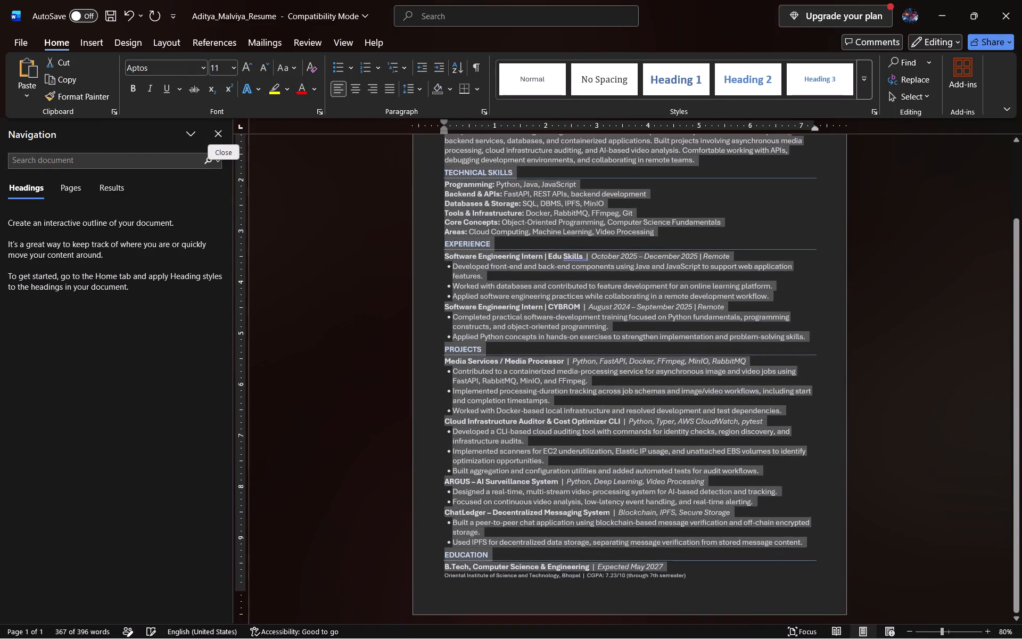
pyautogui.scroll(4, 323, 267)
pyautogui.click(322, 266)
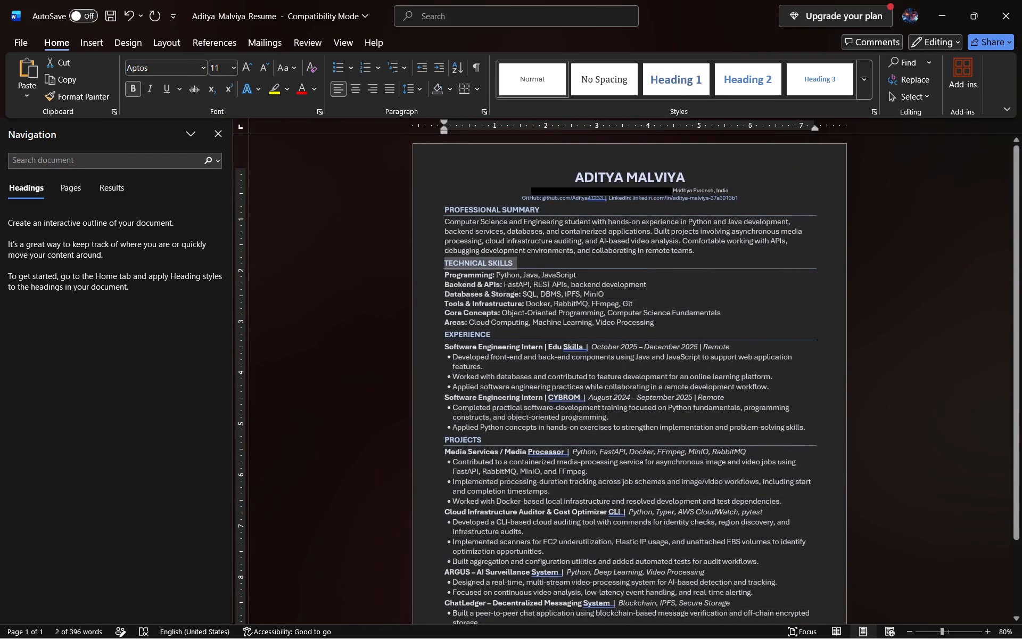
pyautogui.scroll(-7, 724, 353)
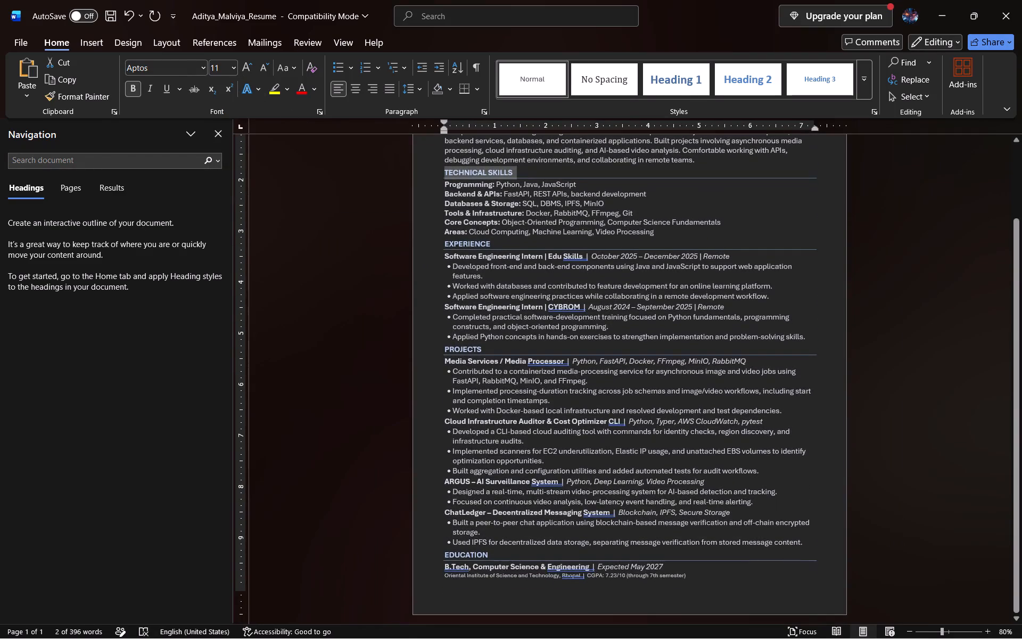
pyautogui.click(780, 574)
pyautogui.scroll(4, 710, 439)
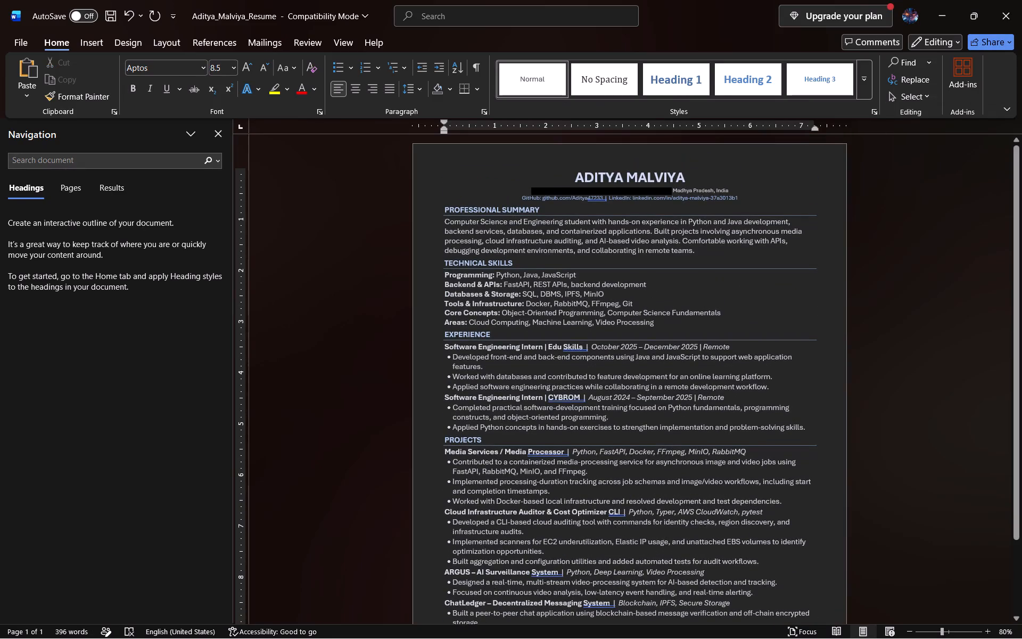
pyautogui.scroll(-3, 750, 280)
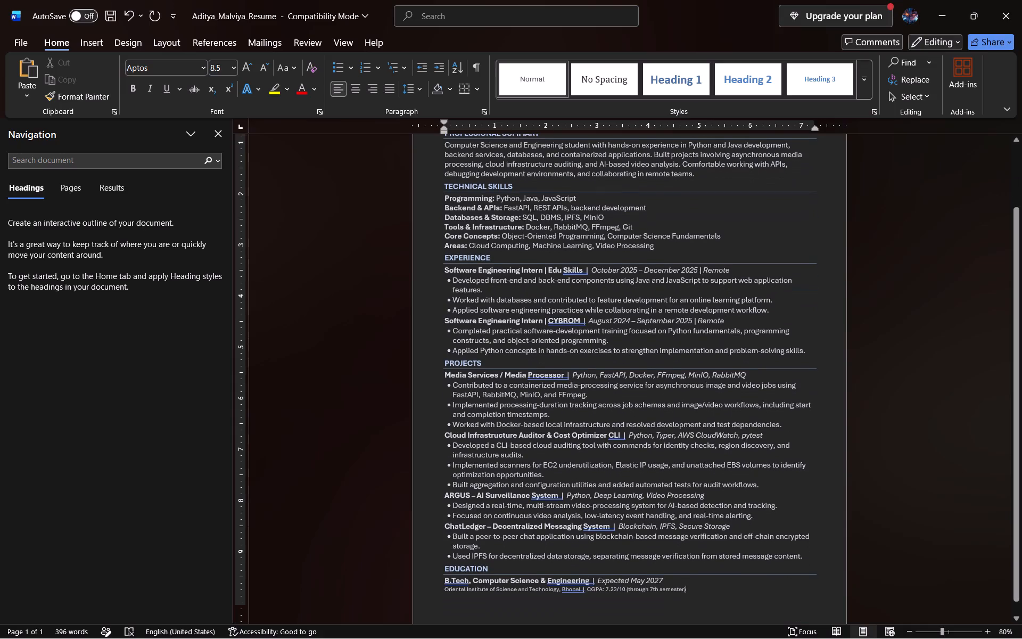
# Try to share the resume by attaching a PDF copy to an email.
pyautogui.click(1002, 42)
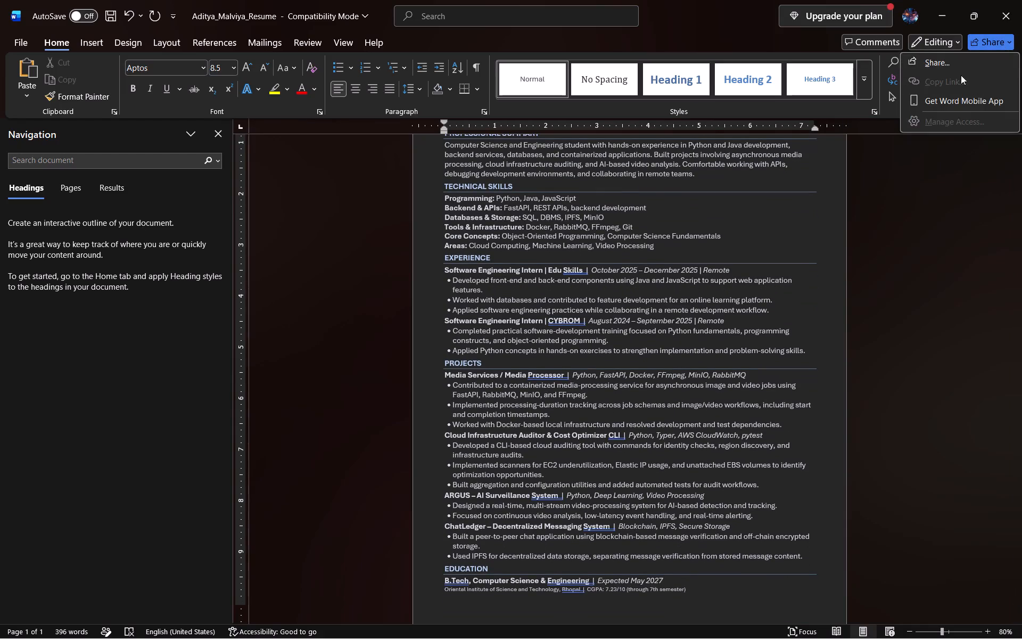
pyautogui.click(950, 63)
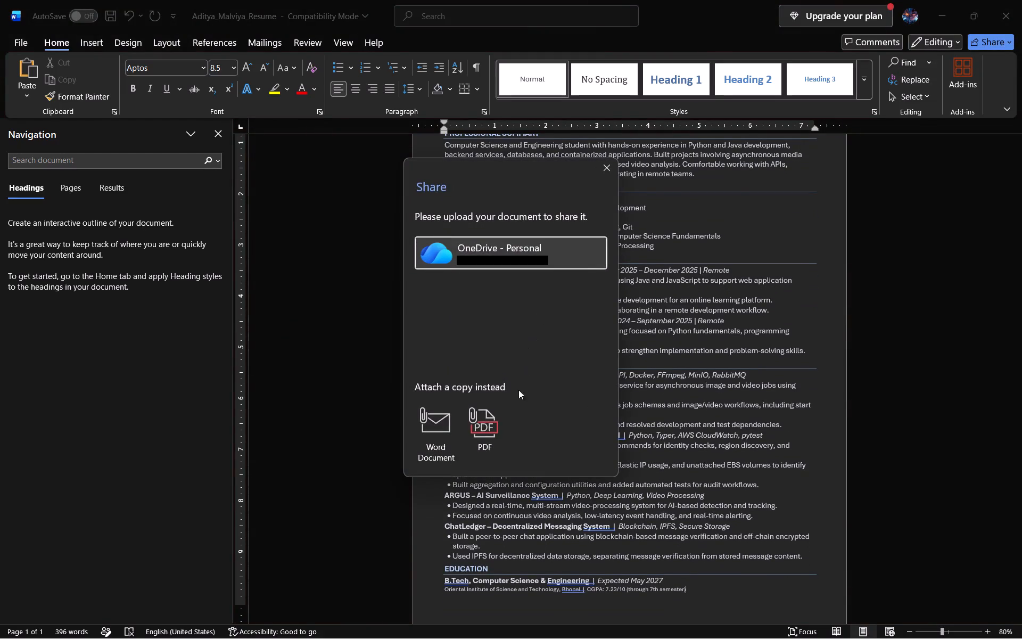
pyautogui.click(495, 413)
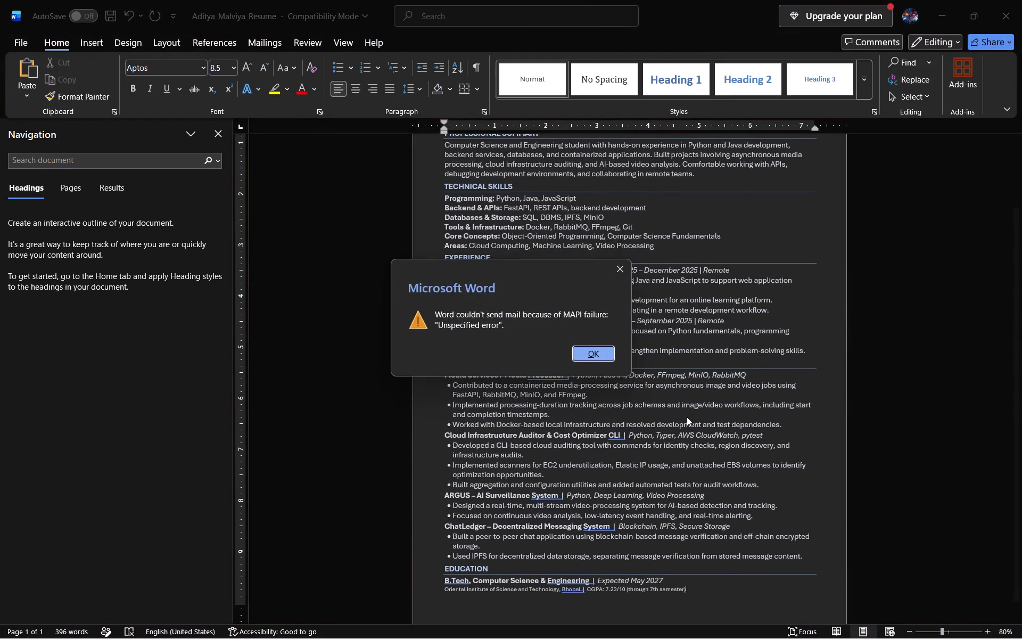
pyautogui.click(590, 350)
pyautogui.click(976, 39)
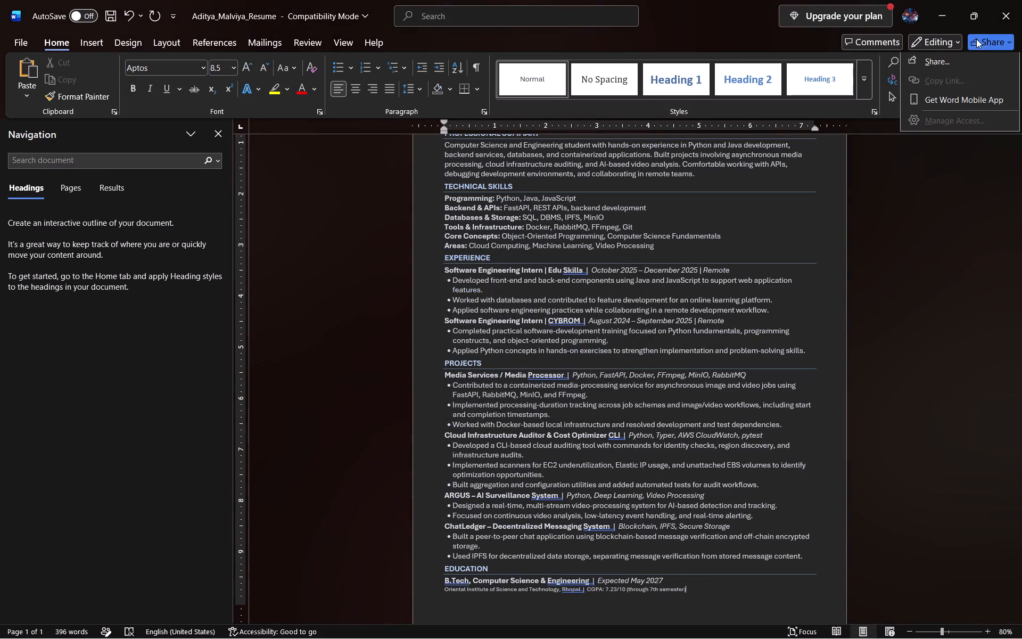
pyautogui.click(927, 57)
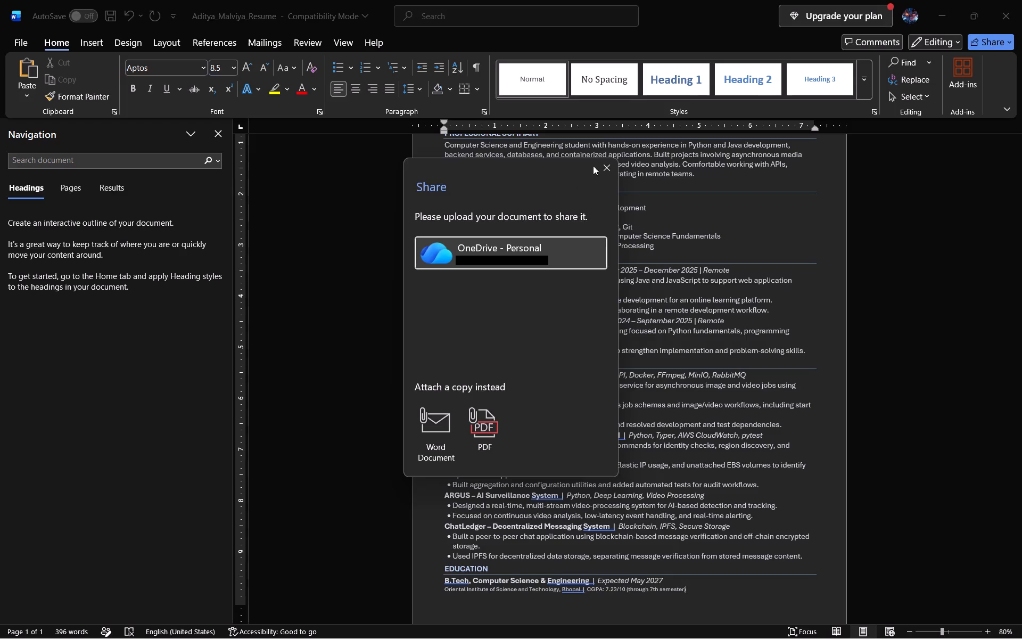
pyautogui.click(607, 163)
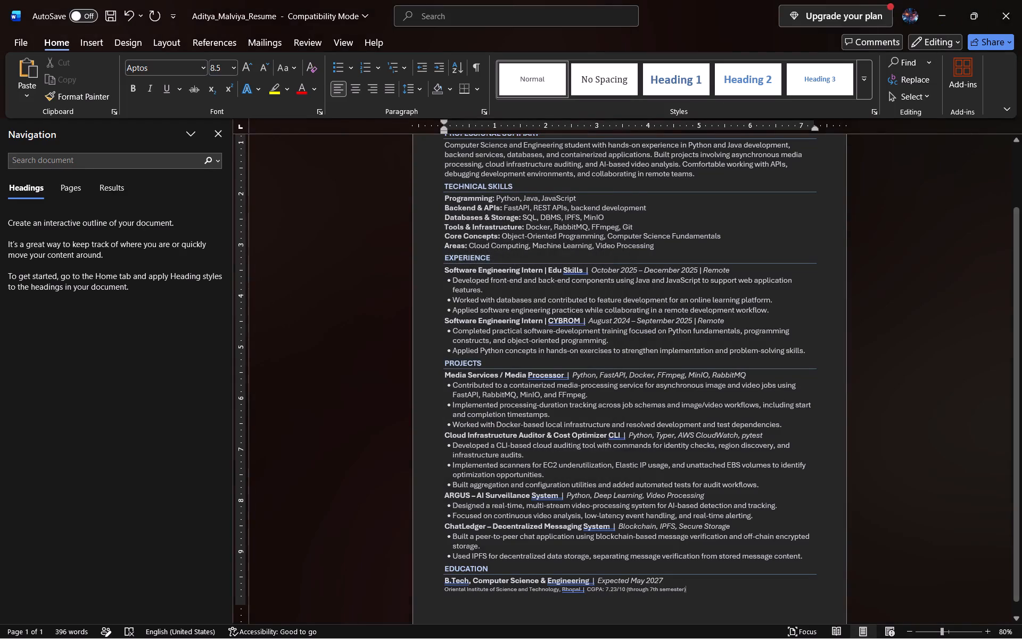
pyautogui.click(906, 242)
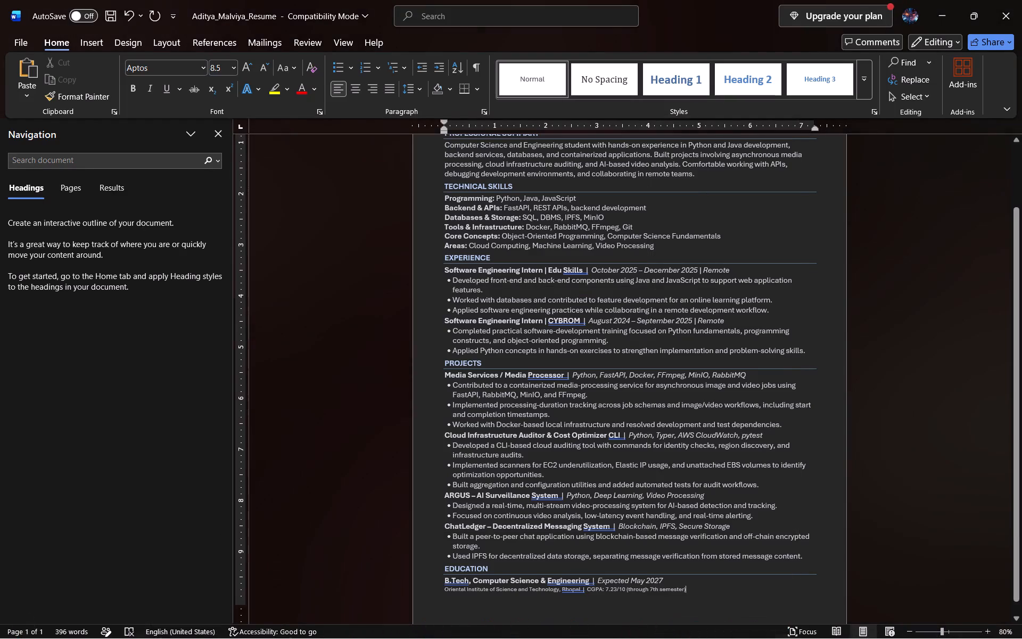
# Save the edited resume document.
pyautogui.hotkey('ctrl', 's')
pyautogui.click(892, 246)
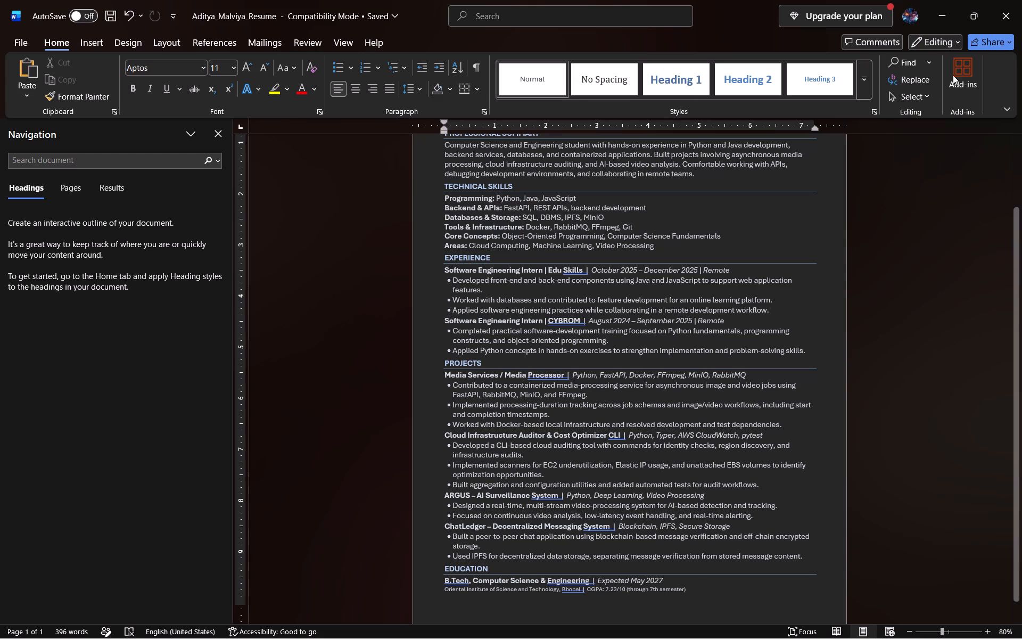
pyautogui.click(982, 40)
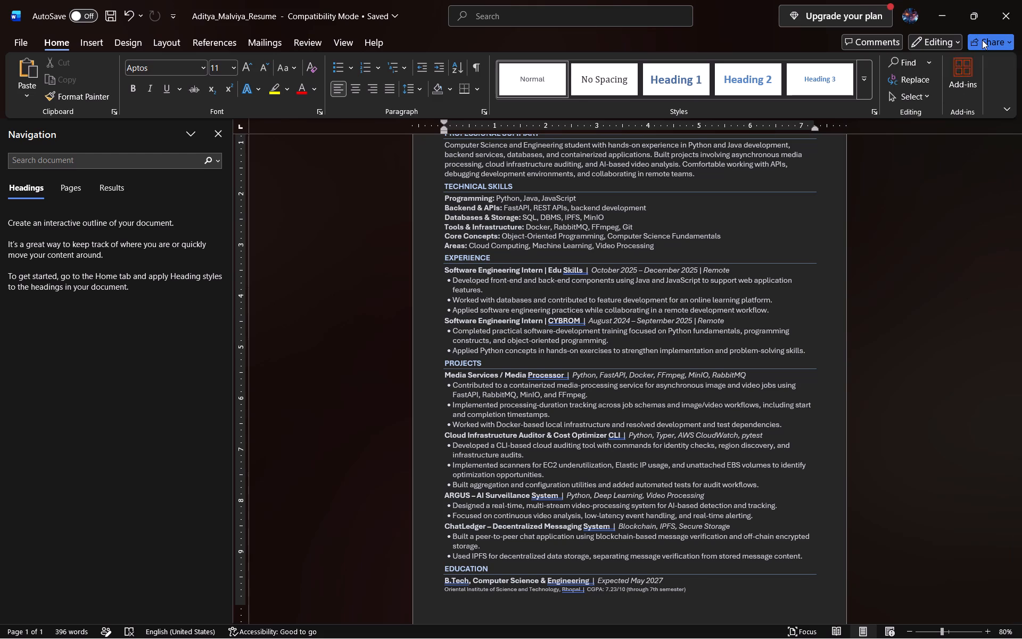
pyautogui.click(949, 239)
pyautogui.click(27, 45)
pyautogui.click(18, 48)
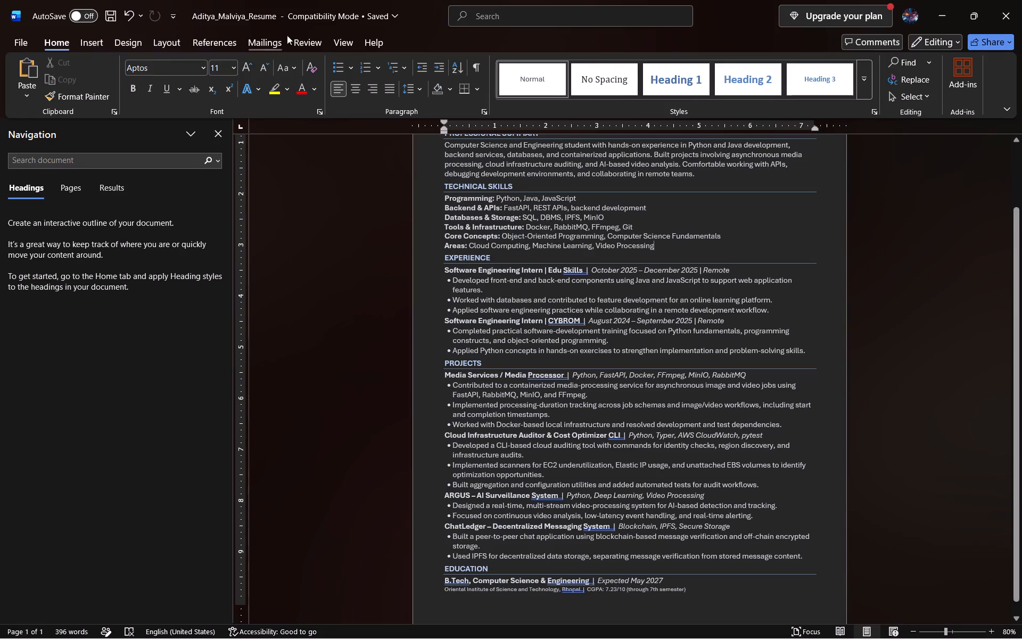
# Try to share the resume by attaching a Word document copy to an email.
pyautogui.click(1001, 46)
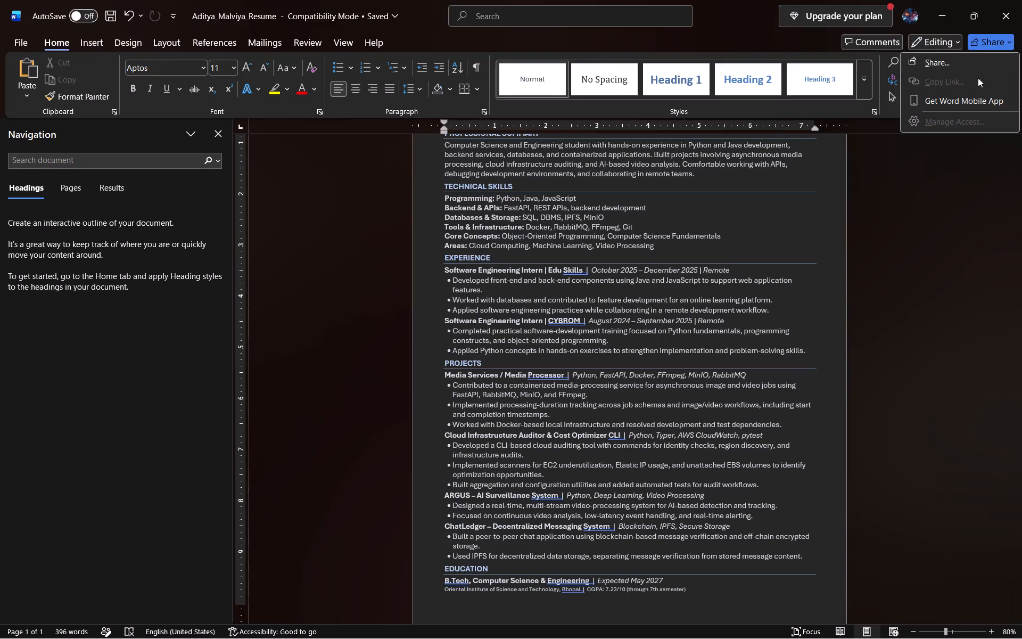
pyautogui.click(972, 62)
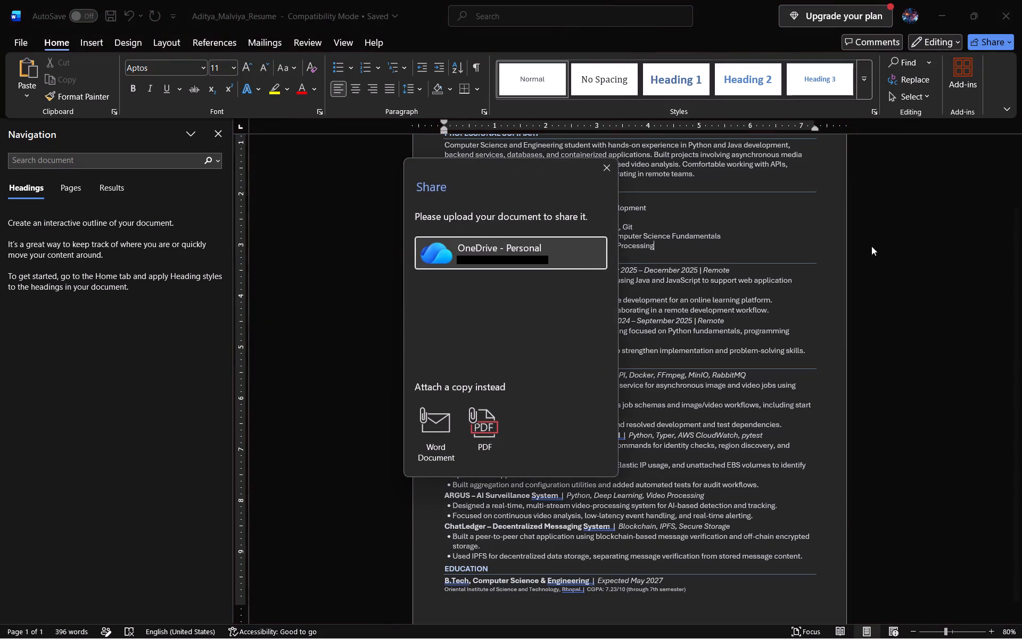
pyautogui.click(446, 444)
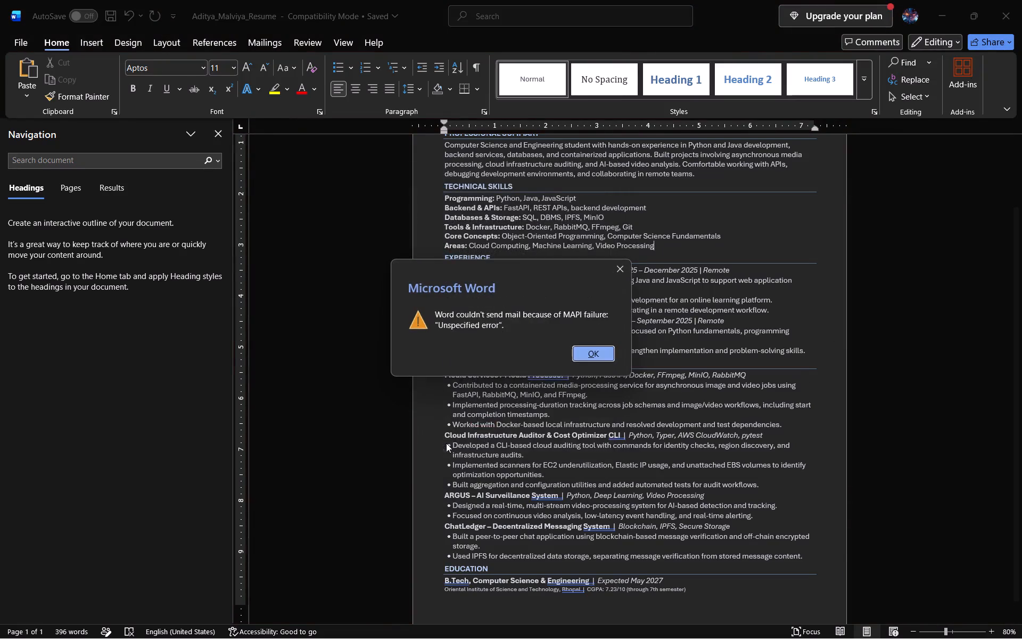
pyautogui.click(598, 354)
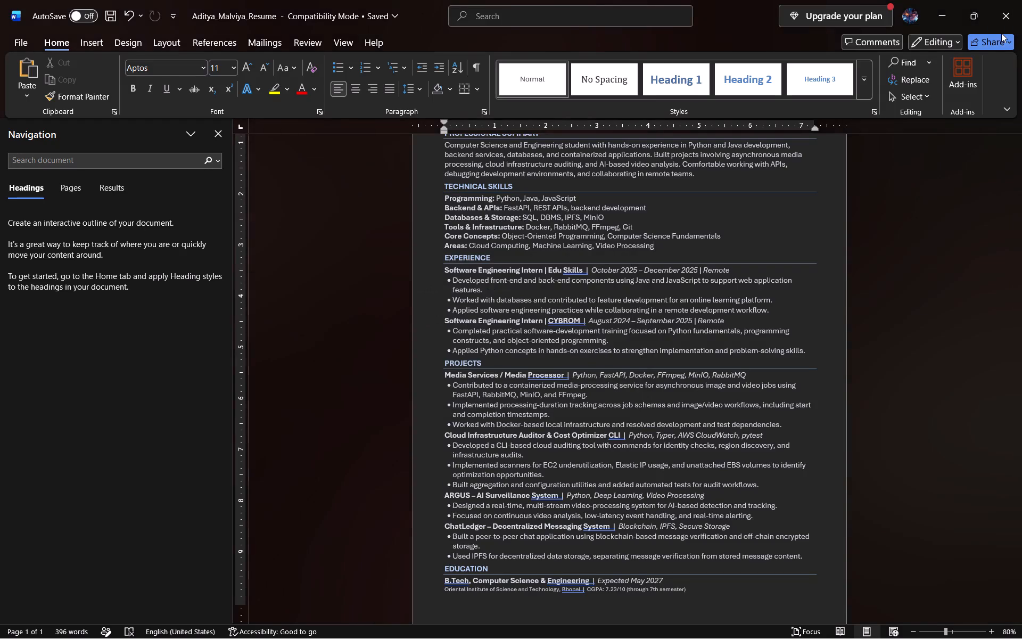
# Upload the resume document to the personal OneDrive through the Share command, and dismiss the resulting sharing form.
pyautogui.click(1001, 33)
pyautogui.click(1005, 42)
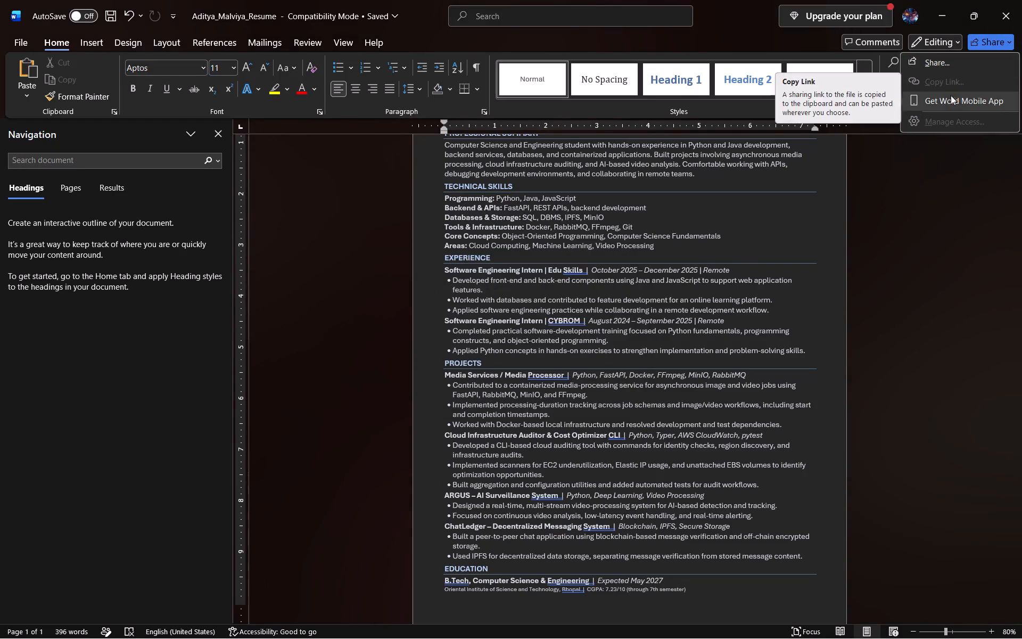
pyautogui.click(953, 68)
pyautogui.click(474, 253)
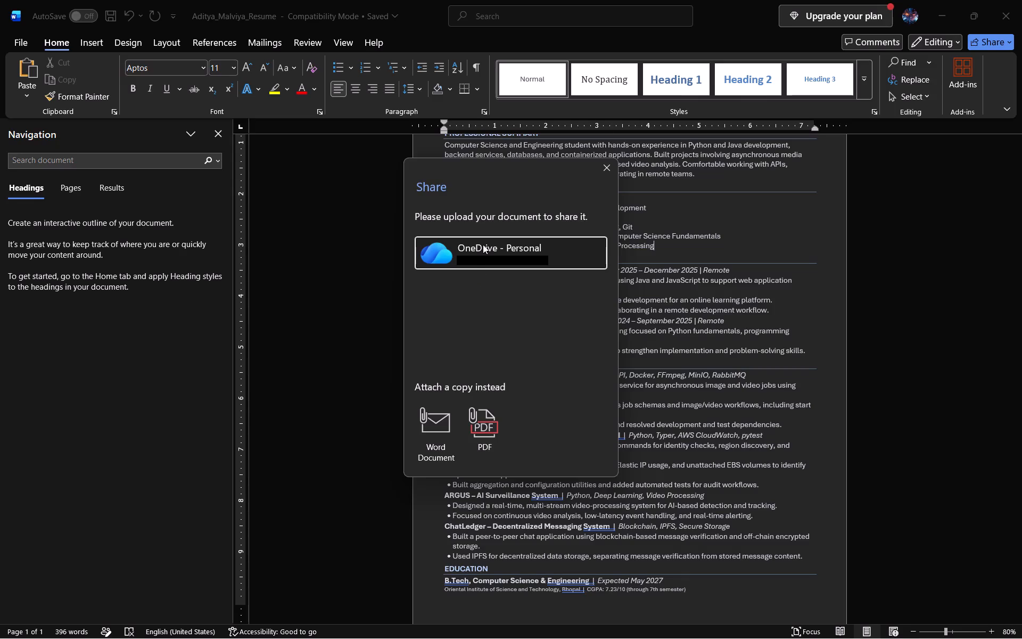
pyautogui.click(494, 247)
pyautogui.click(515, 255)
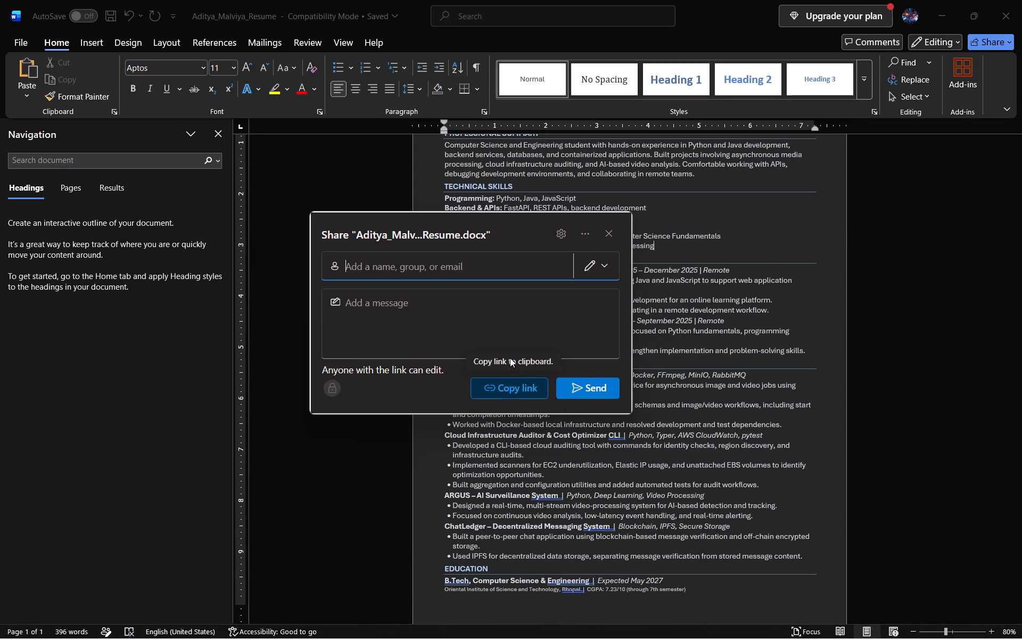
pyautogui.click(612, 225)
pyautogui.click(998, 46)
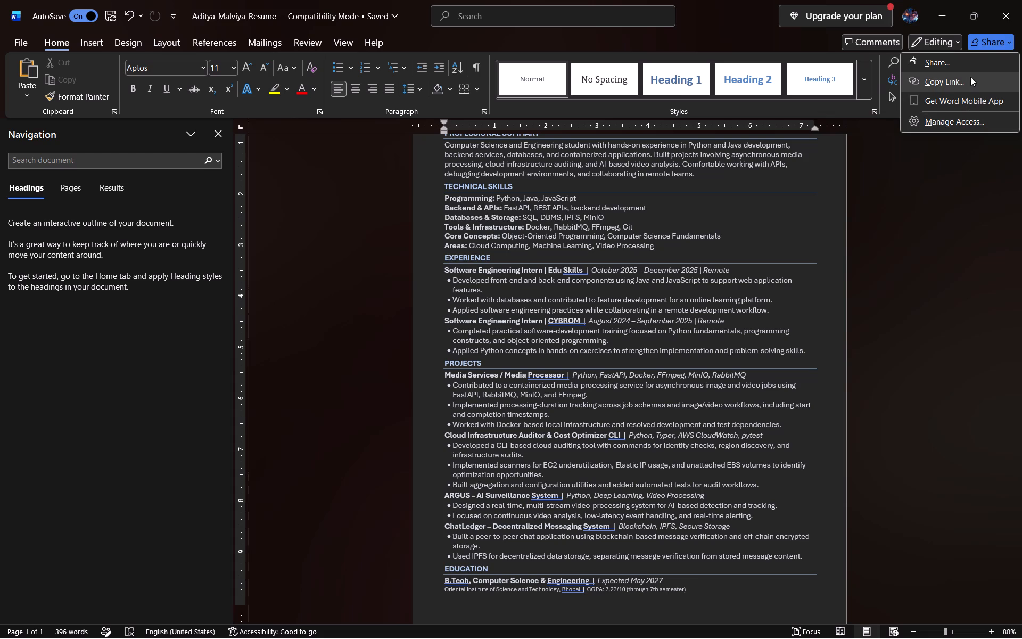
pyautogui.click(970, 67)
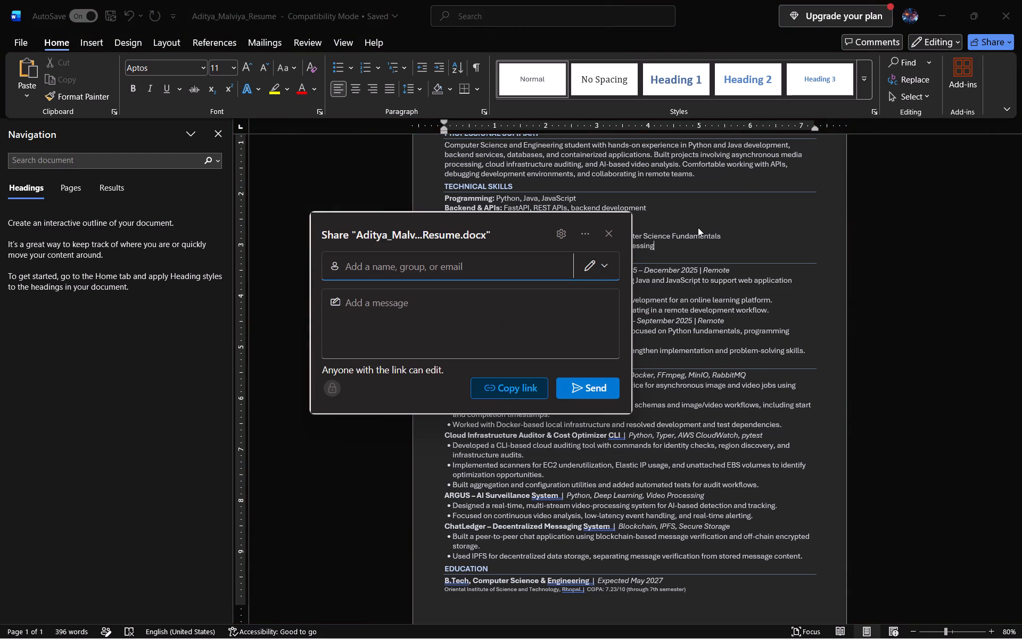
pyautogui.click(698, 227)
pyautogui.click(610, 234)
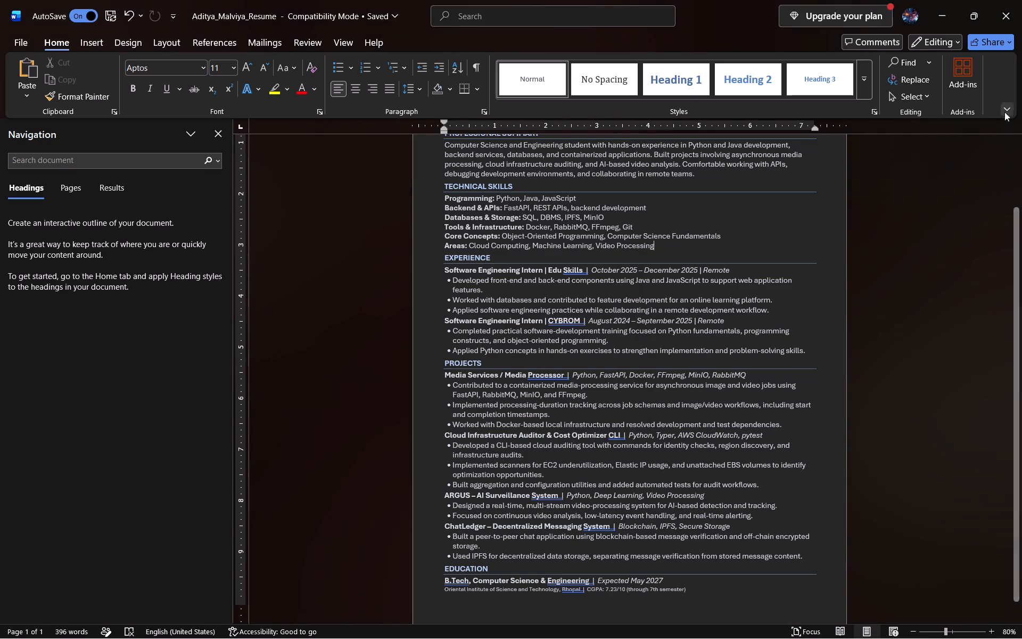
# Examine who has access to the resume file and its sharing links in Manage Access.
pyautogui.click(1005, 47)
pyautogui.click(968, 119)
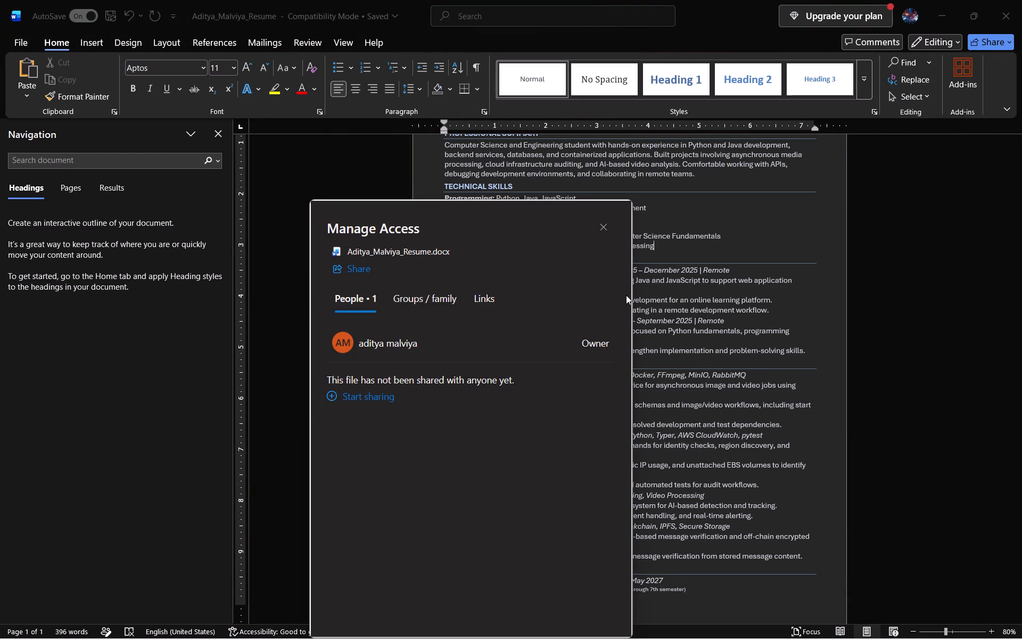
pyautogui.scroll(-1, 421, 310)
pyautogui.click(480, 296)
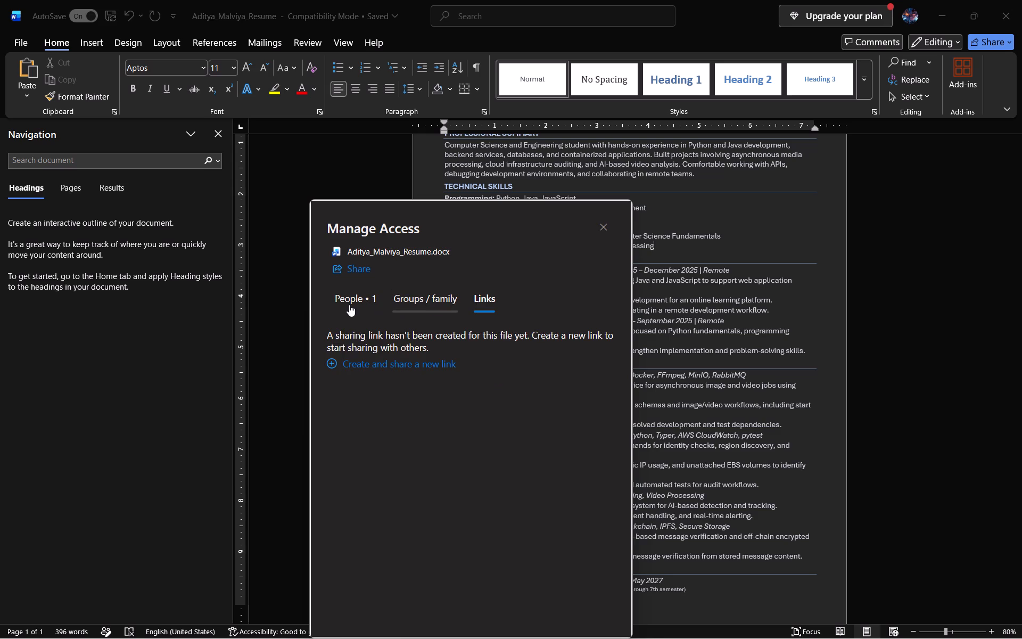
pyautogui.click(349, 305)
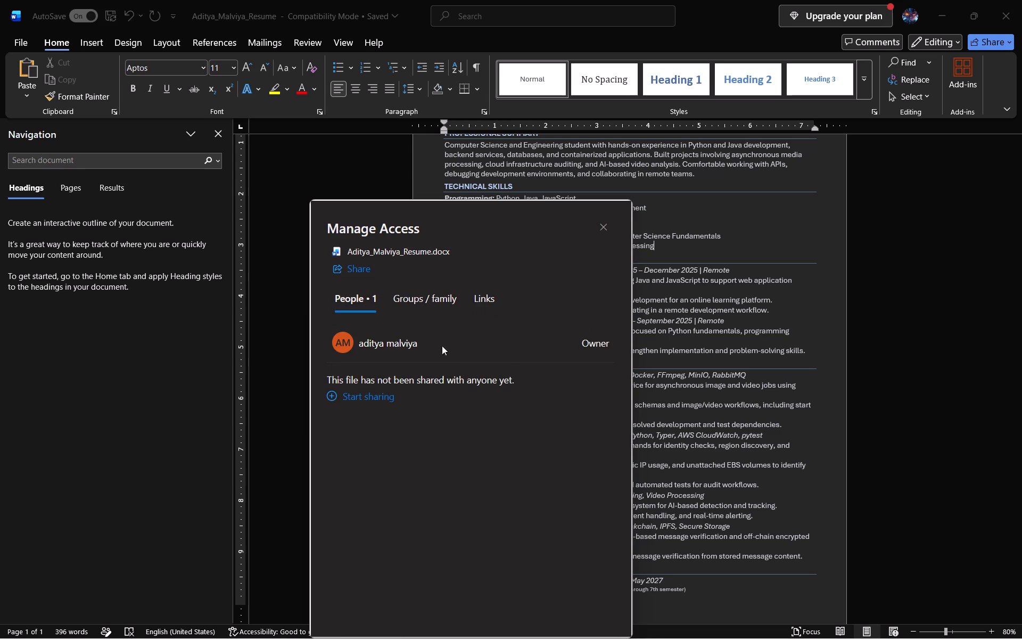
pyautogui.click(504, 354)
# Start sharing the resume file, enter "resume" as the recipient and "pdf" as the message, and try to send it.
pyautogui.click(368, 399)
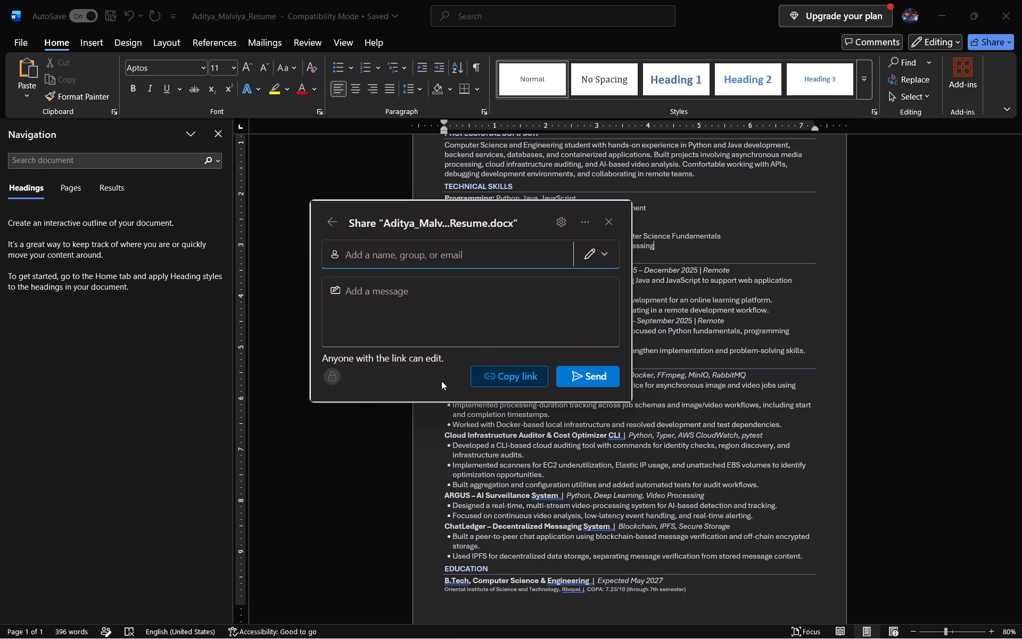
pyautogui.click(489, 315)
pyautogui.click(494, 264)
pyautogui.click(502, 250)
pyautogui.write('resume')
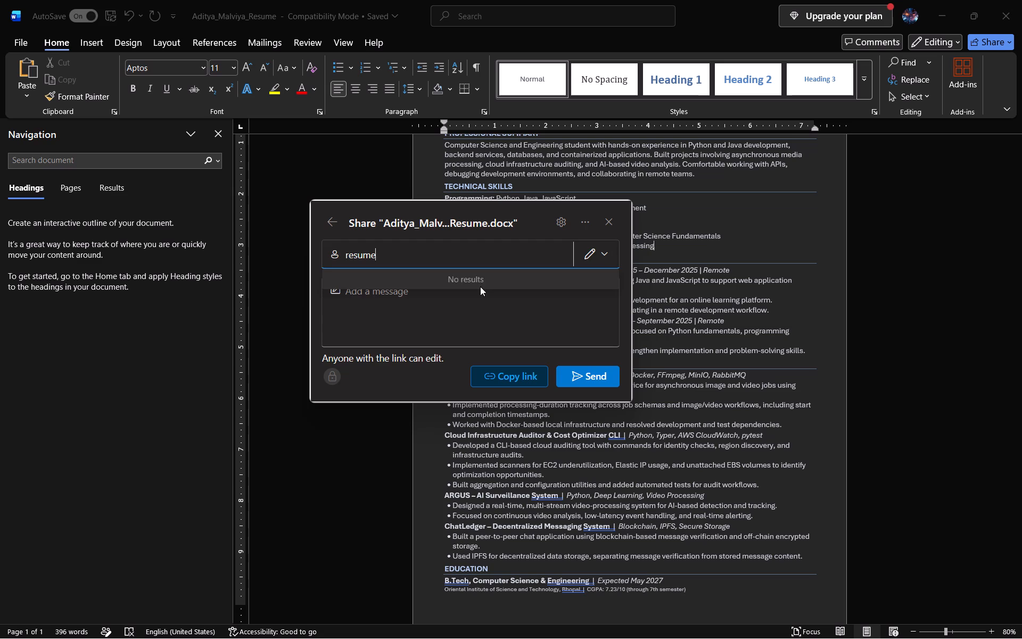
pyautogui.click(480, 290)
pyautogui.write('pdf')
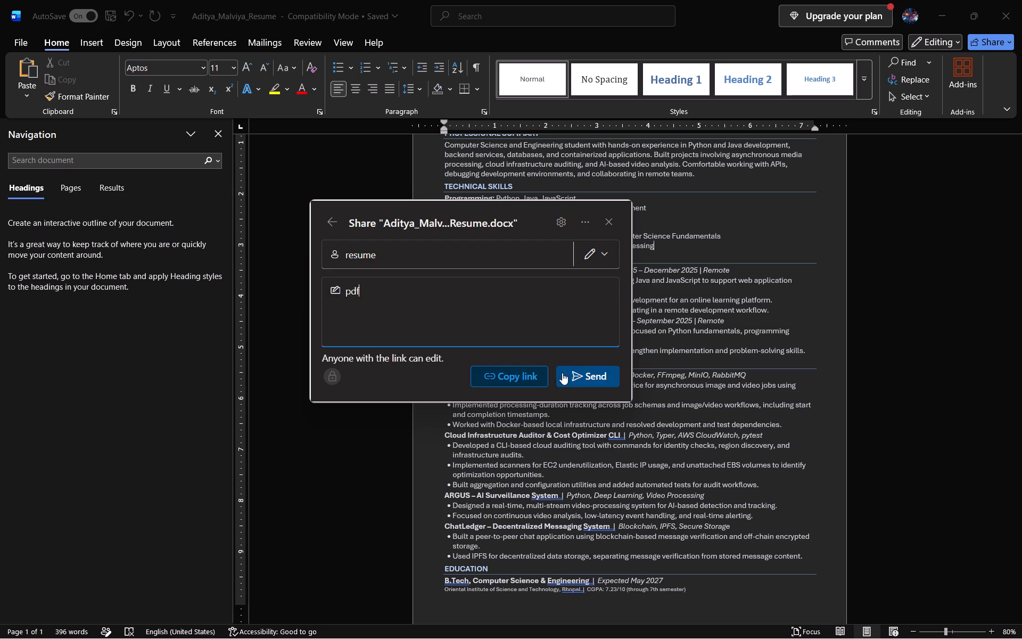
pyautogui.click(562, 373)
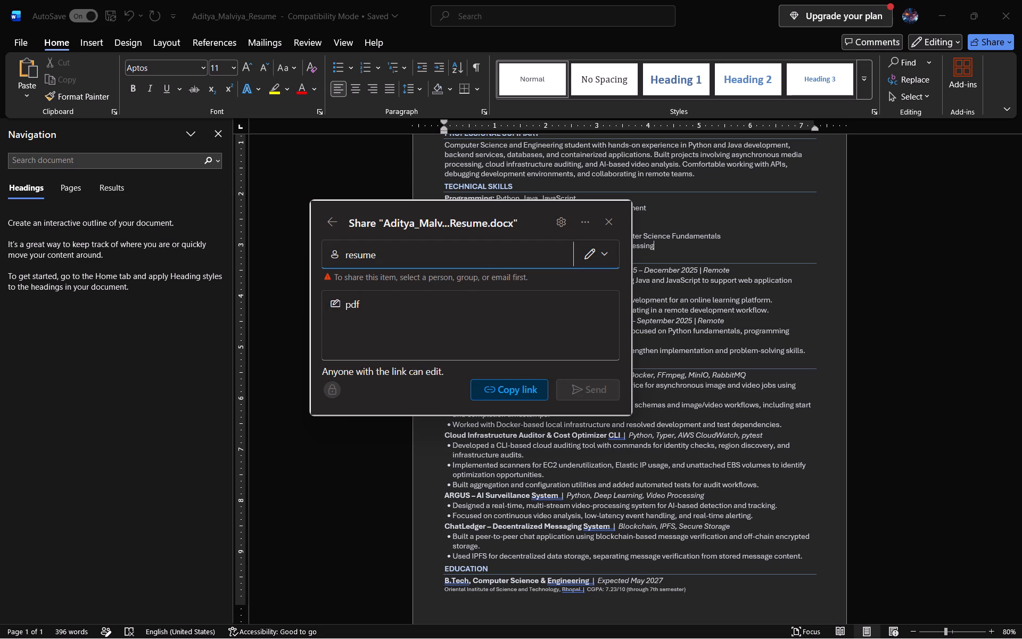
# Replace the recipient entry with the suggested contact's email address found under "A", and send the resume's sharing link.
pyautogui.click(484, 256)
pyautogui.press('BackSpace')
pyautogui.press('BackSpace')
pyautogui.press('BackSpace')
pyautogui.press('BackSpace')
pyautogui.press('BackSpace')
pyautogui.press('BackSpace')
pyautogui.press('BackSpace')
pyautogui.press('BackSpace')
pyautogui.press('BackSpace')
pyautogui.press('BackSpace')
pyautogui.press('BackSpace')
pyautogui.press('BackSpace')
pyautogui.press('BackSpace')
pyautogui.press('BackSpace')
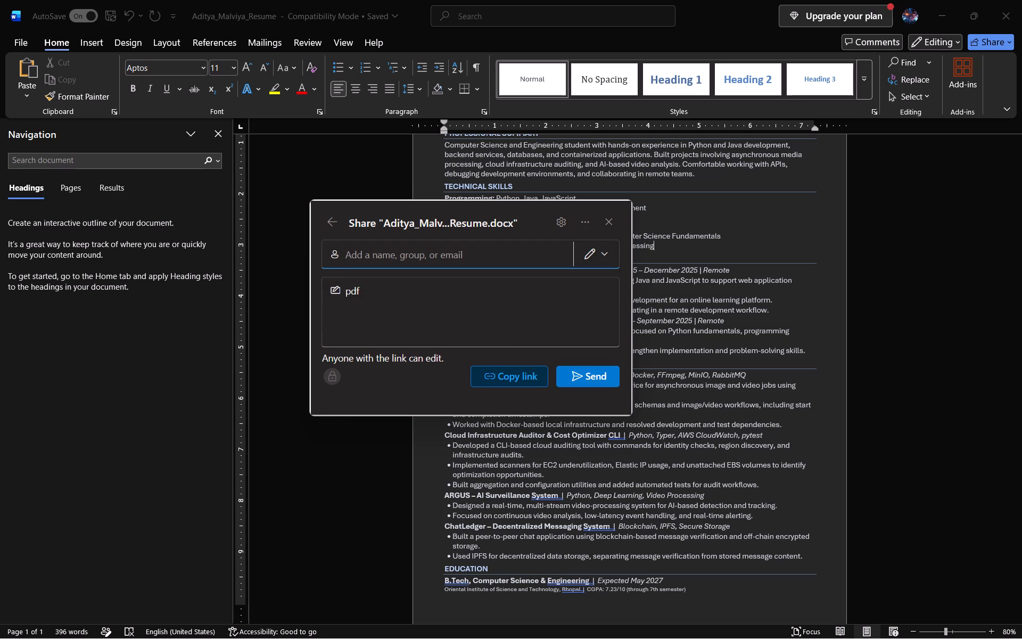
pyautogui.hotkey('shift', 'a')
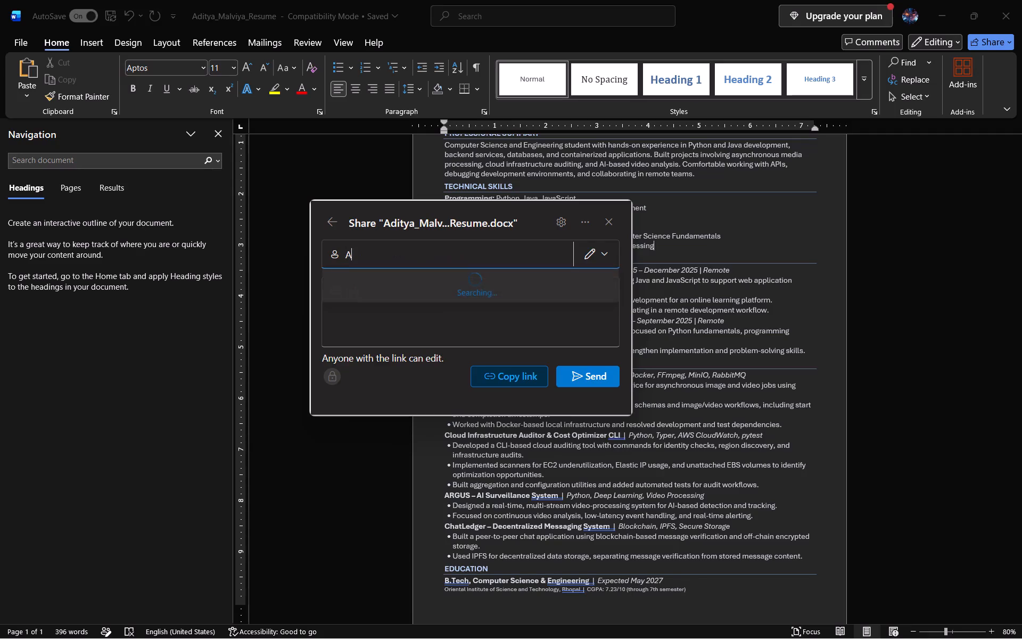
pyautogui.click(476, 290)
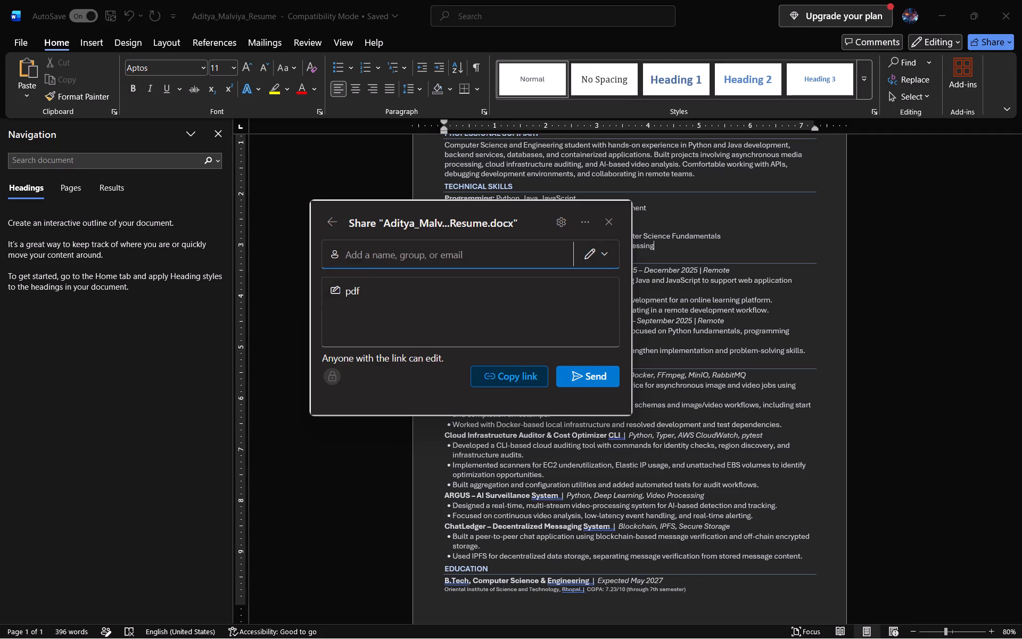
pyautogui.click(446, 324)
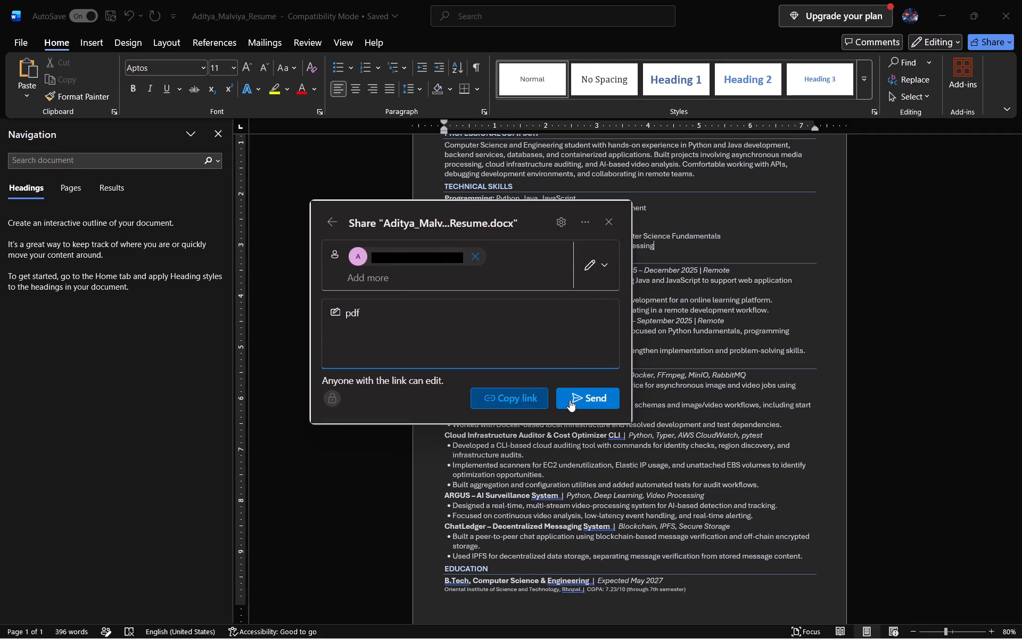
pyautogui.click(582, 402)
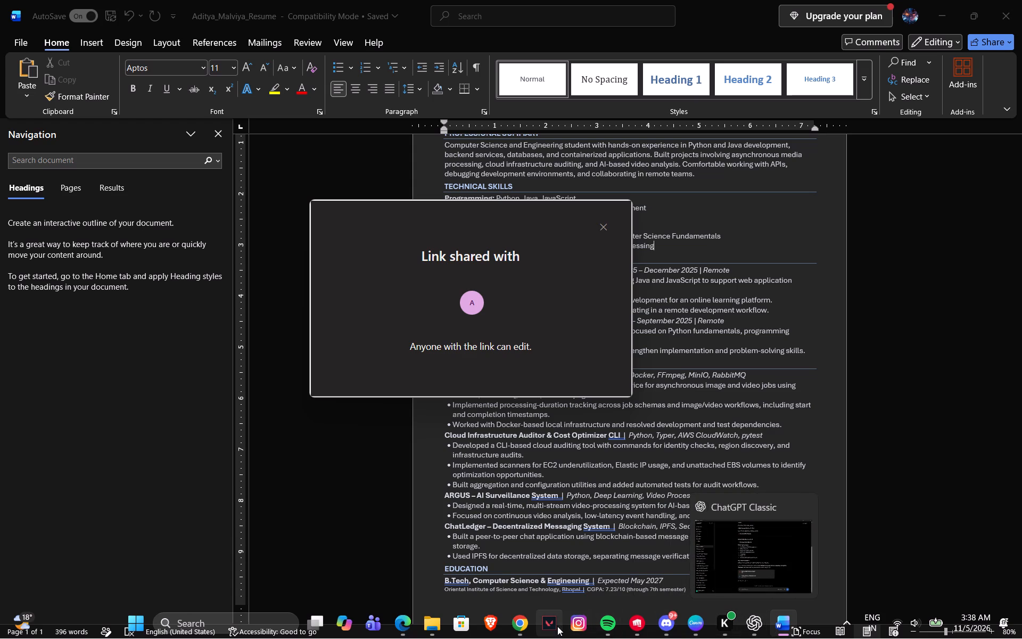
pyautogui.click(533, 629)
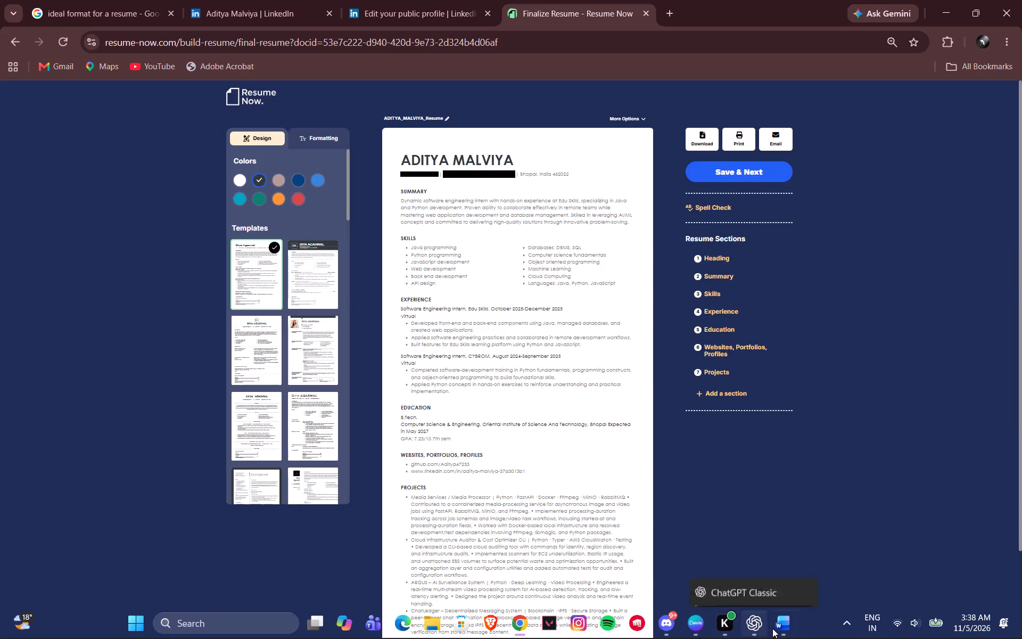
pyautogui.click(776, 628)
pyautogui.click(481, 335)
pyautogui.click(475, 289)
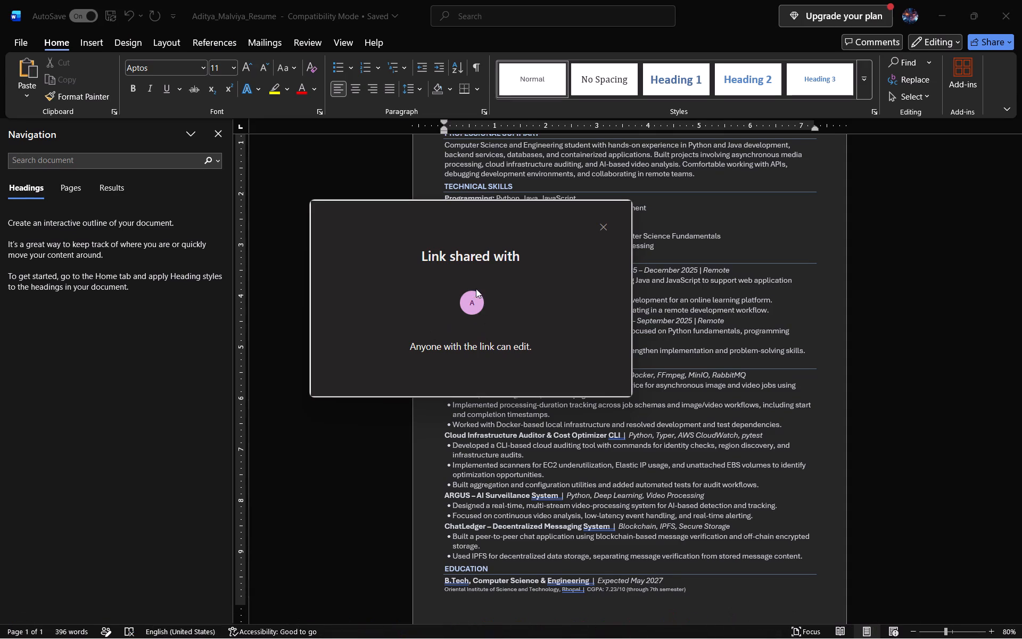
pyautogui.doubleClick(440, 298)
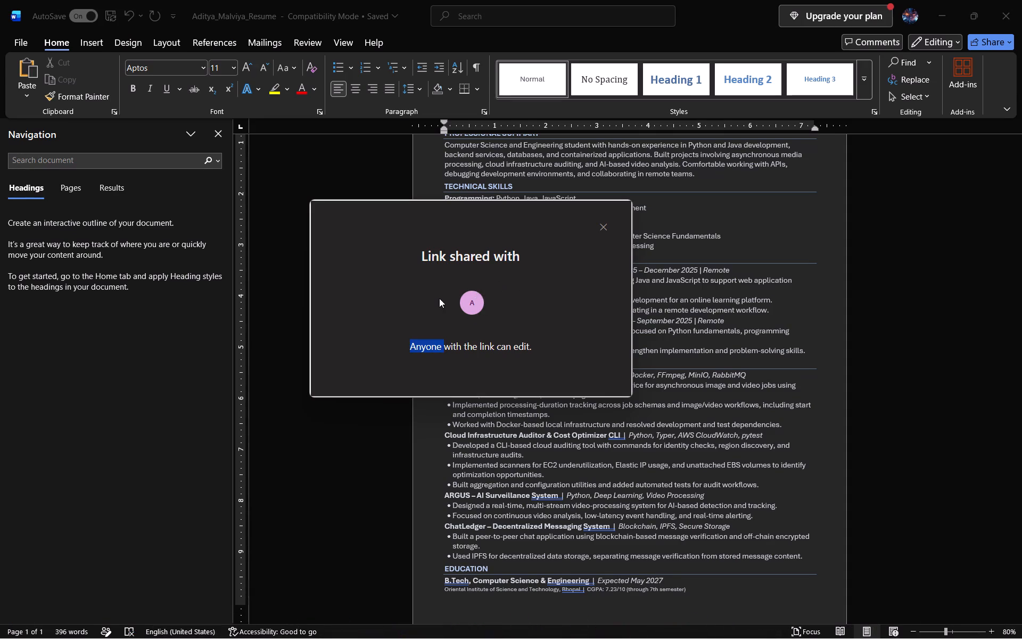
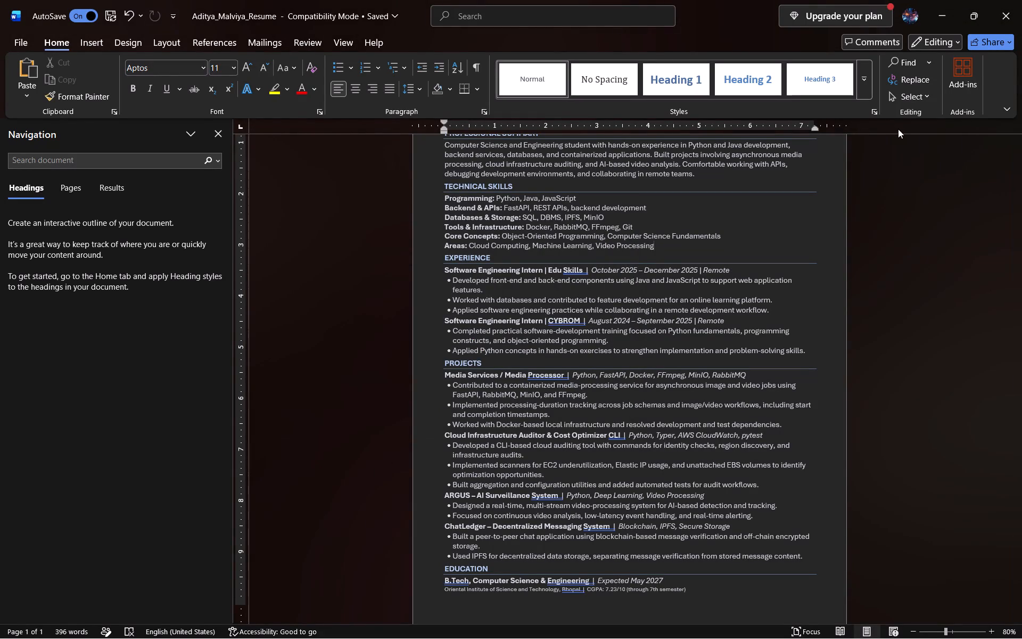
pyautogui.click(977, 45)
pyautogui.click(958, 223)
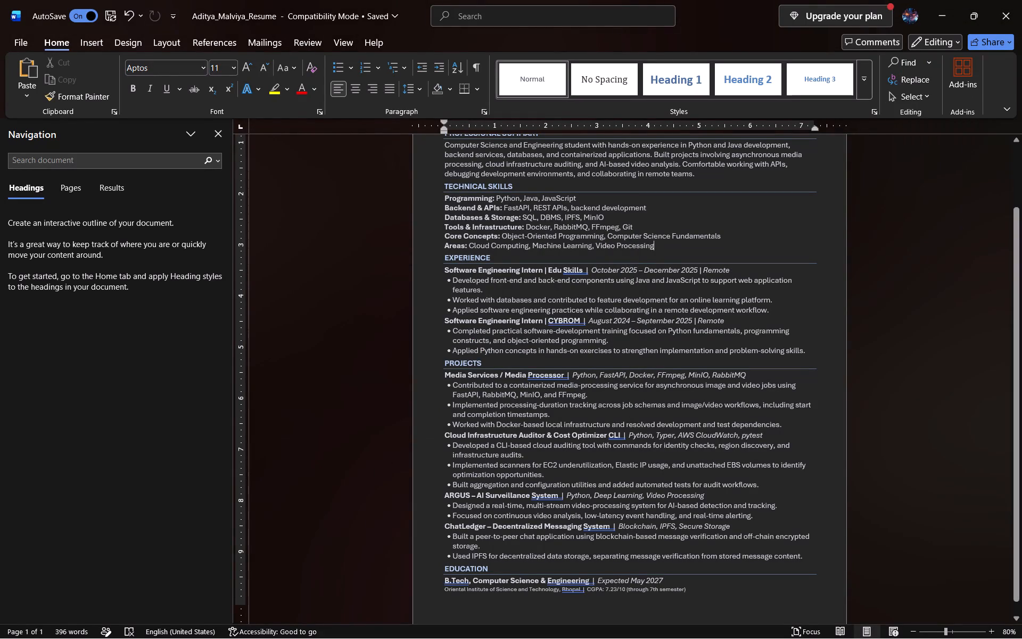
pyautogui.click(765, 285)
# Save the resume document and close it.
pyautogui.hotkey('ctrl', 's')
pyautogui.click(1017, 4)
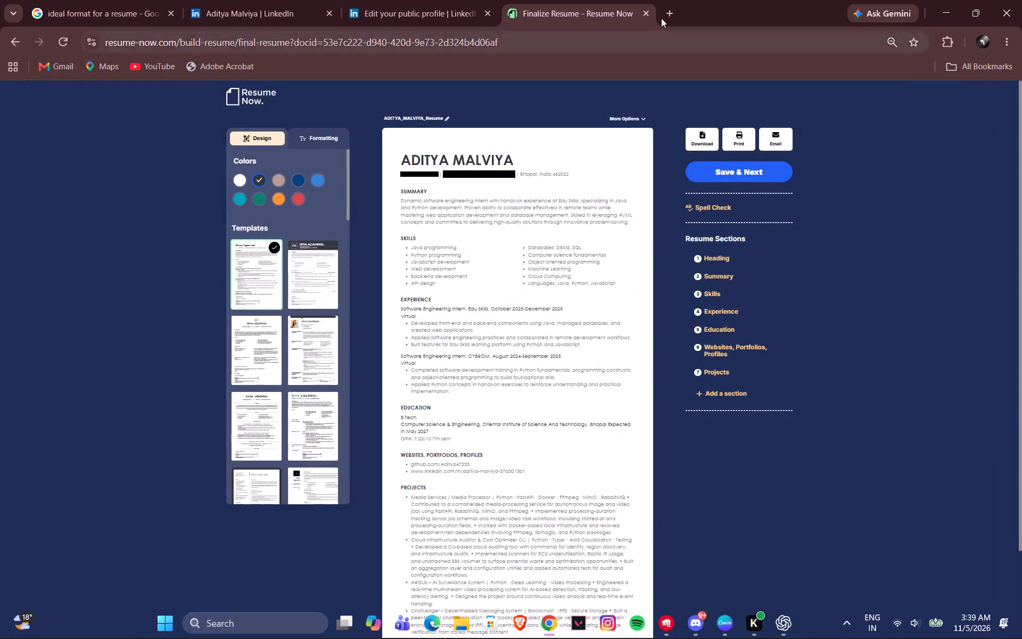
# In a new Chrome tab, search the web for "dox to pdf" and open Smallpdf's free Word to PDF converter.
pyautogui.click(661, 15)
pyautogui.click(658, 39)
pyautogui.write('dox to pdf')
pyautogui.press('Return')
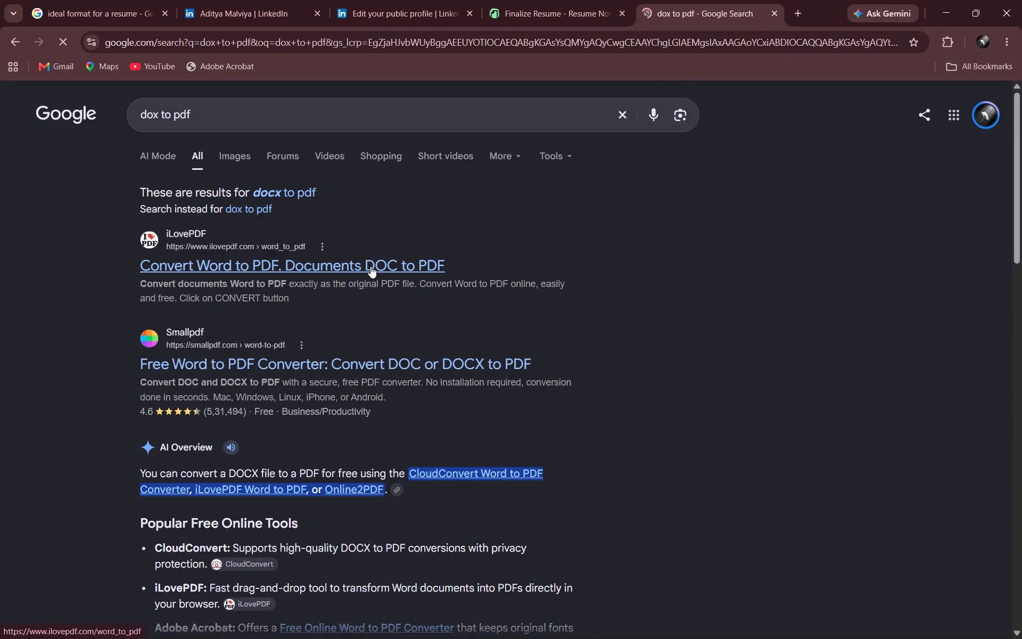
pyautogui.click(376, 362)
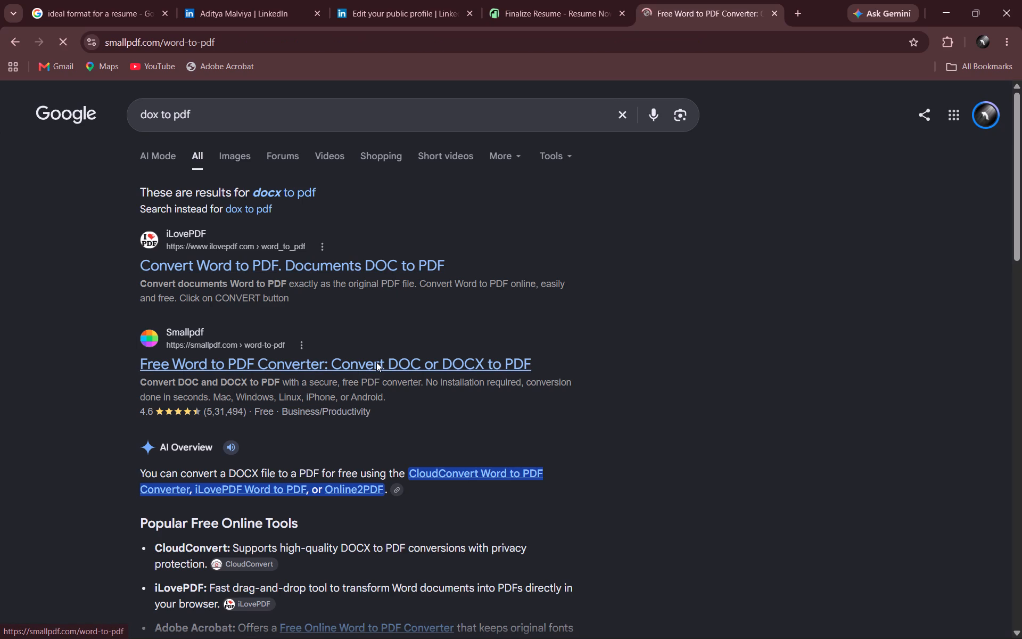
# Upload today's resume Word document from the Downloads folder to the Smallpdf converter for conversion to PDF.
pyautogui.click(536, 309)
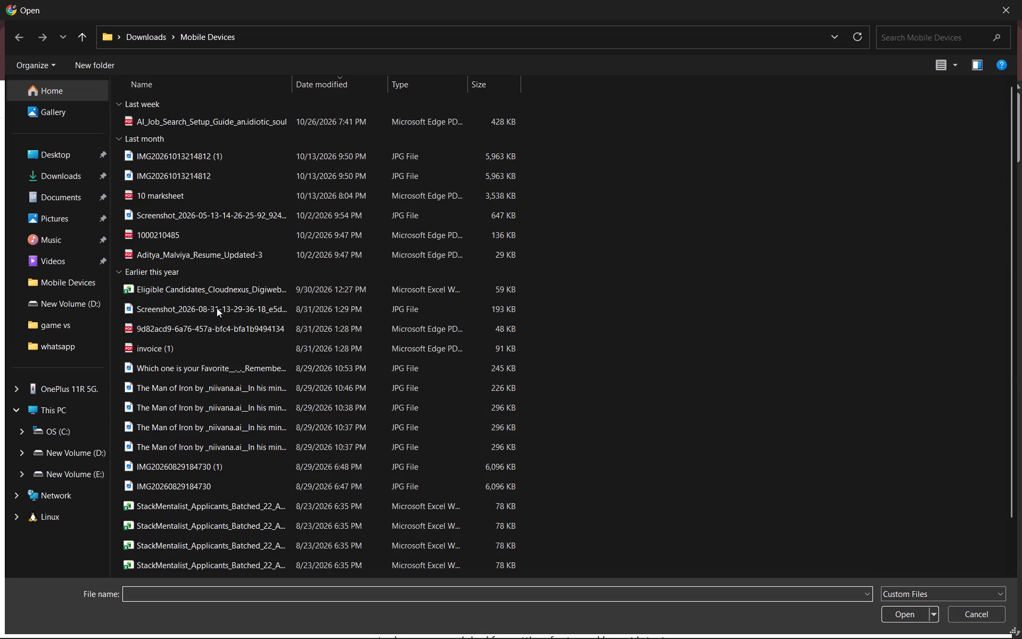
pyautogui.click(35, 152)
pyautogui.click(47, 171)
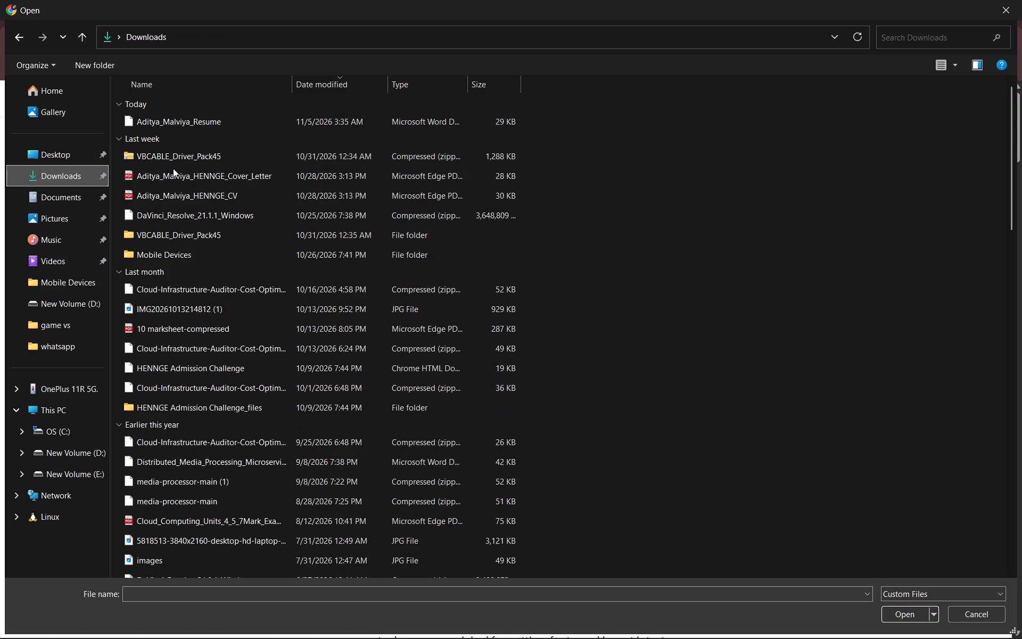
pyautogui.click(192, 124)
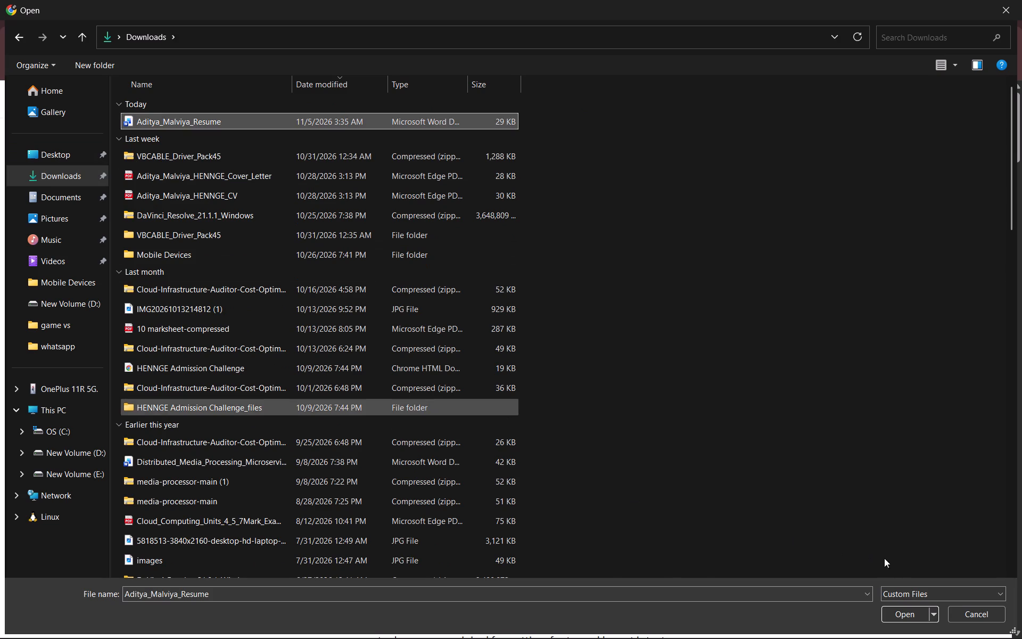
pyautogui.click(907, 610)
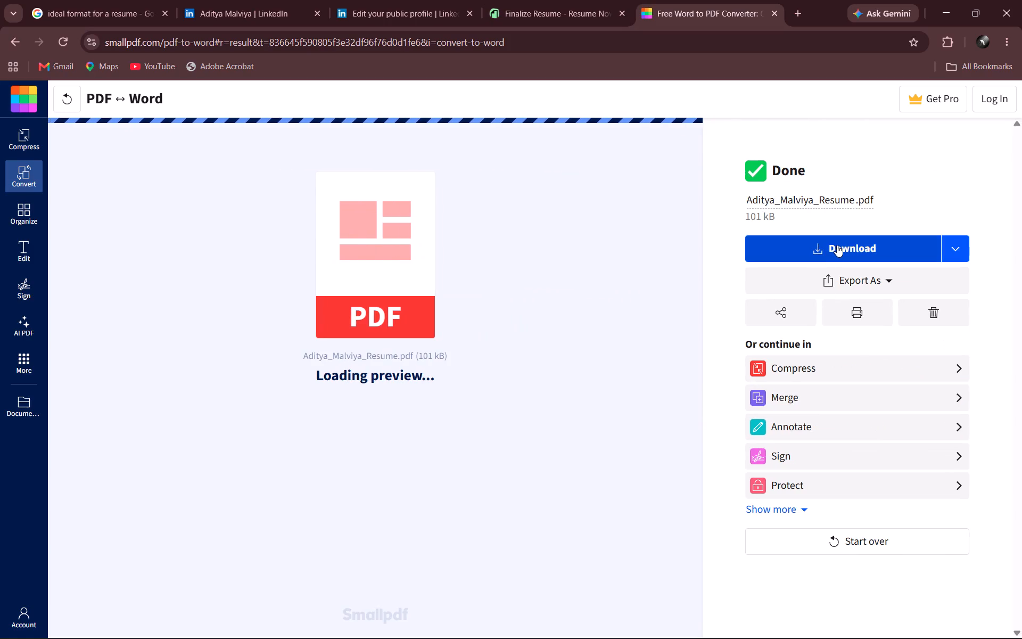
# Check the preview of the converted resume and download it as a PDF.
pyautogui.scroll(-2, 364, 371)
pyautogui.click(365, 366)
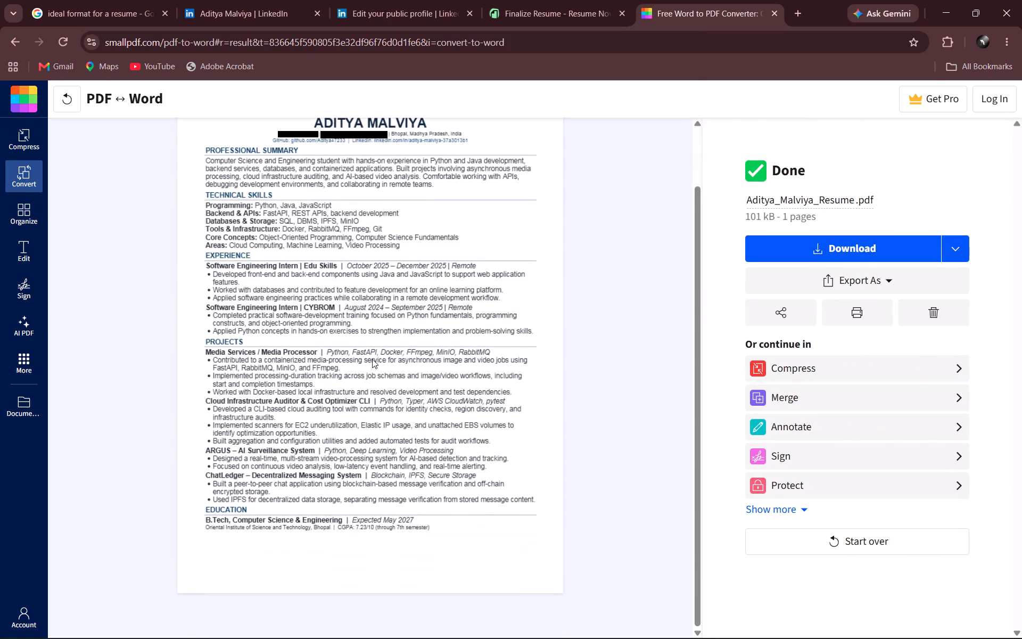
pyautogui.click(801, 248)
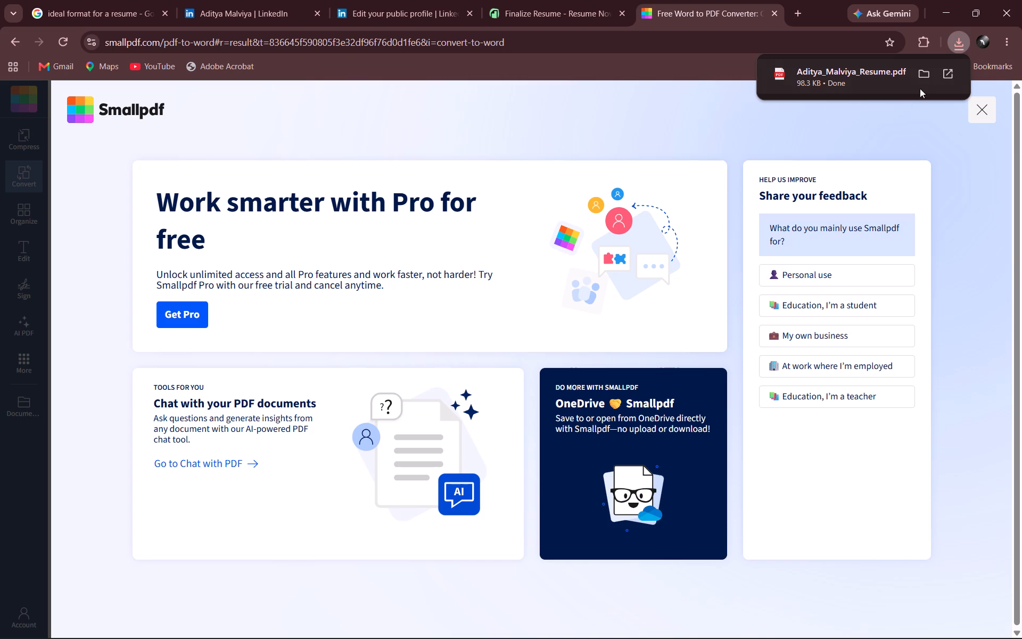
# Open the converted resume PDF from the Downloads folder, check its full page, and close the viewer.
pyautogui.click(924, 76)
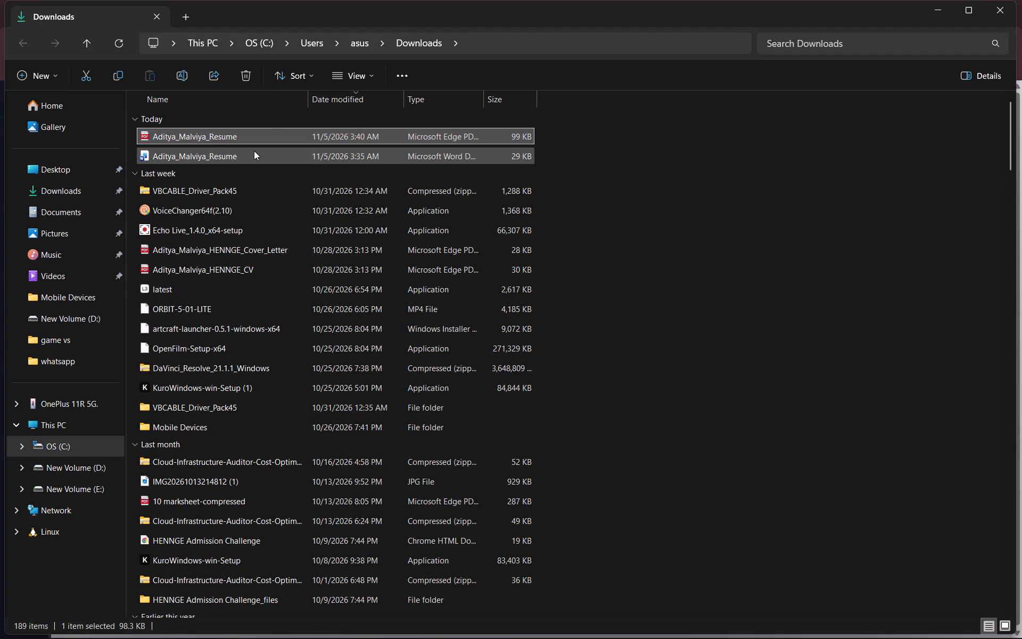
pyautogui.doubleClick(270, 132)
pyautogui.scroll(-6, 616, 364)
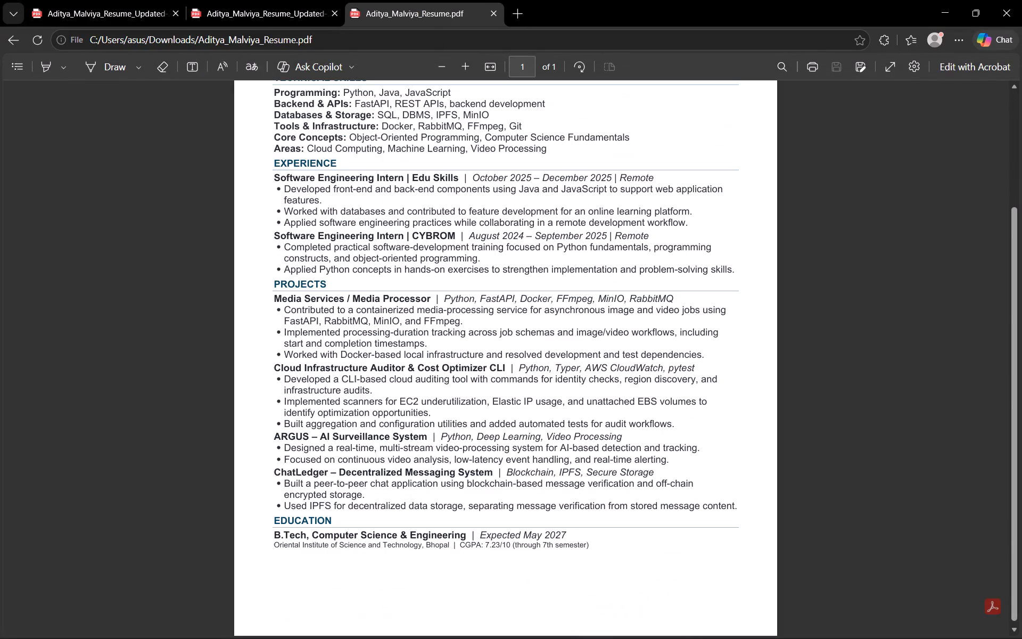
pyautogui.scroll(5, 616, 364)
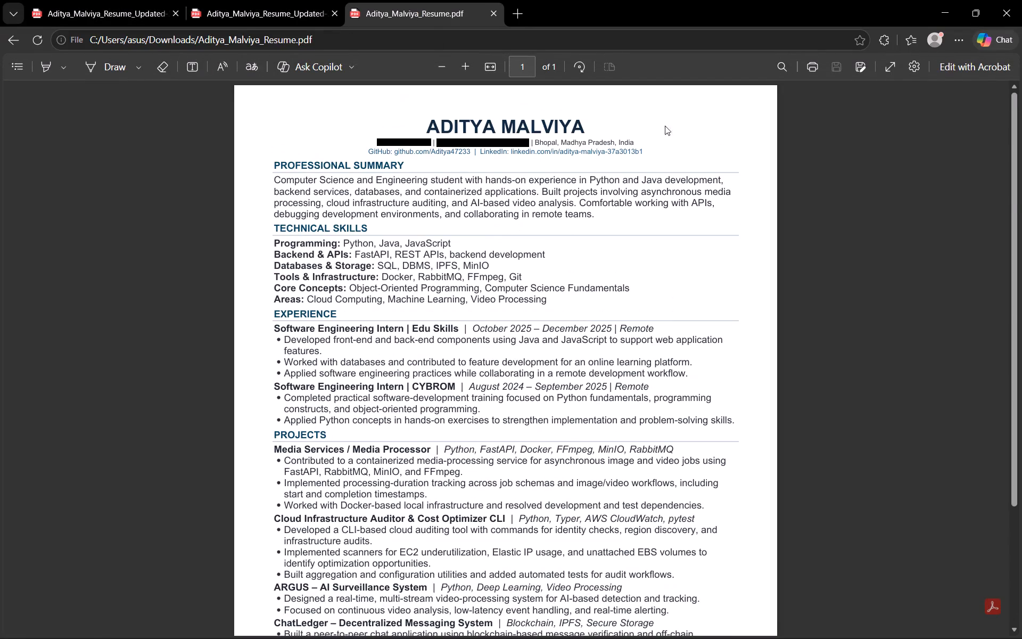
pyautogui.rightClick(362, 195)
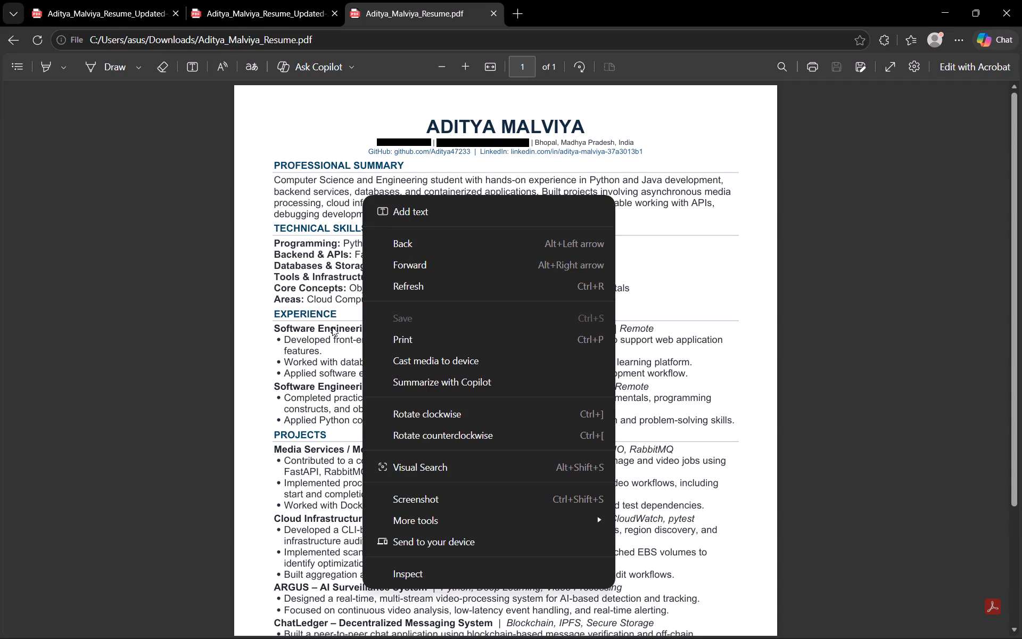
pyautogui.click(332, 327)
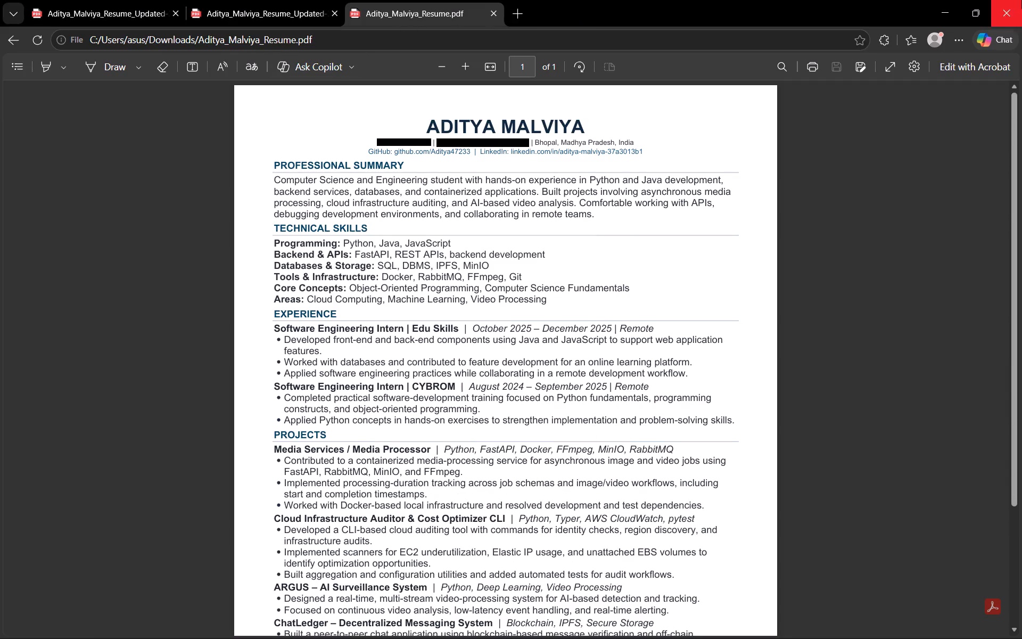
pyautogui.click(1021, 0)
# Open the Windows sharing options for today's resume PDF in the Downloads folder and browse the available share targets.
pyautogui.rightClick(298, 127)
pyautogui.click(261, 137)
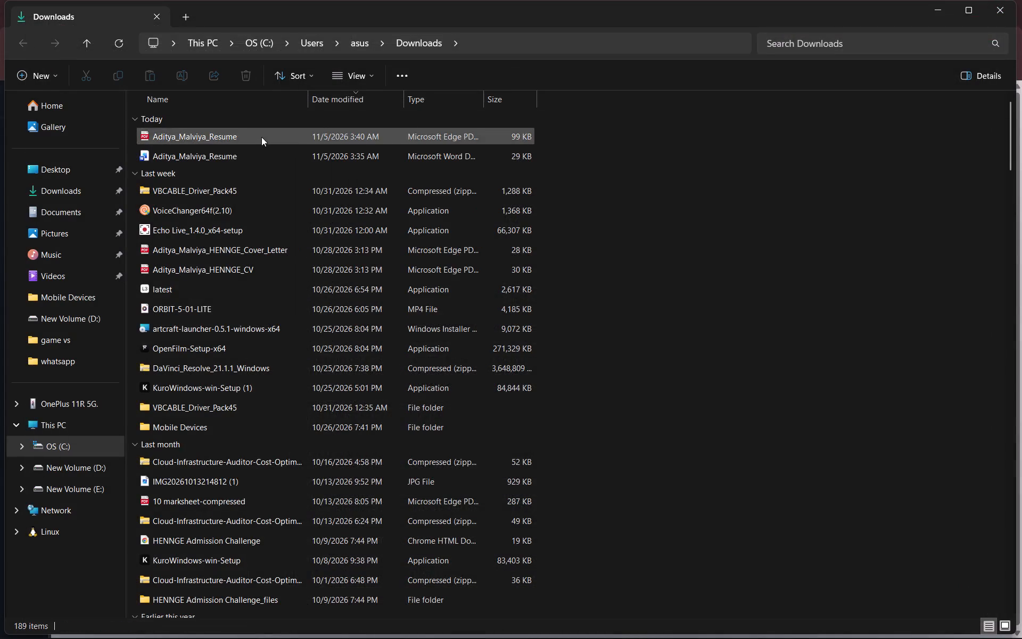
pyautogui.rightClick(261, 137)
pyautogui.click(420, 155)
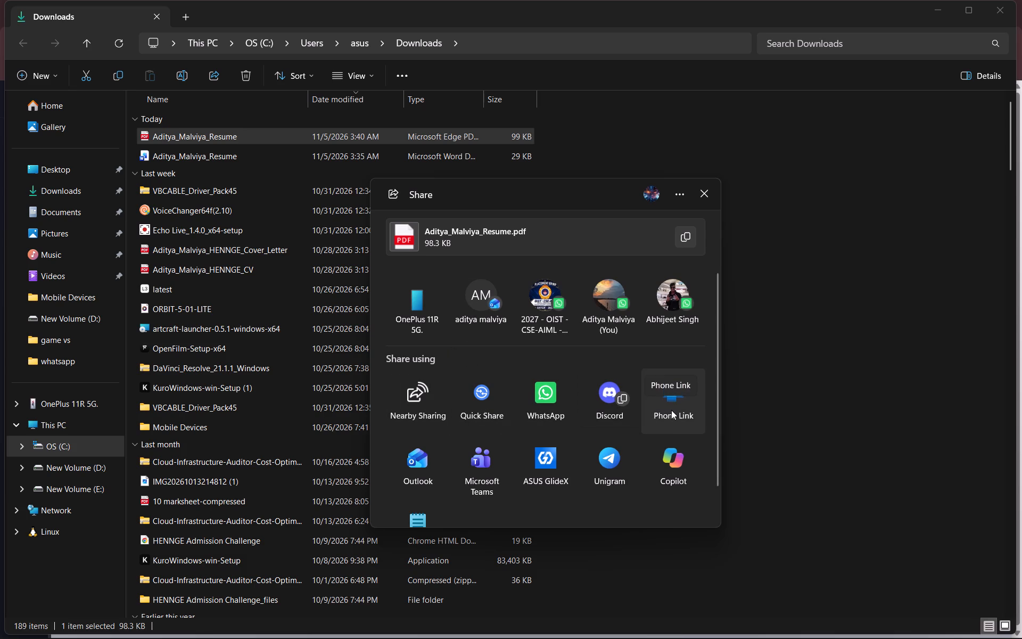
pyautogui.scroll(-1, 665, 409)
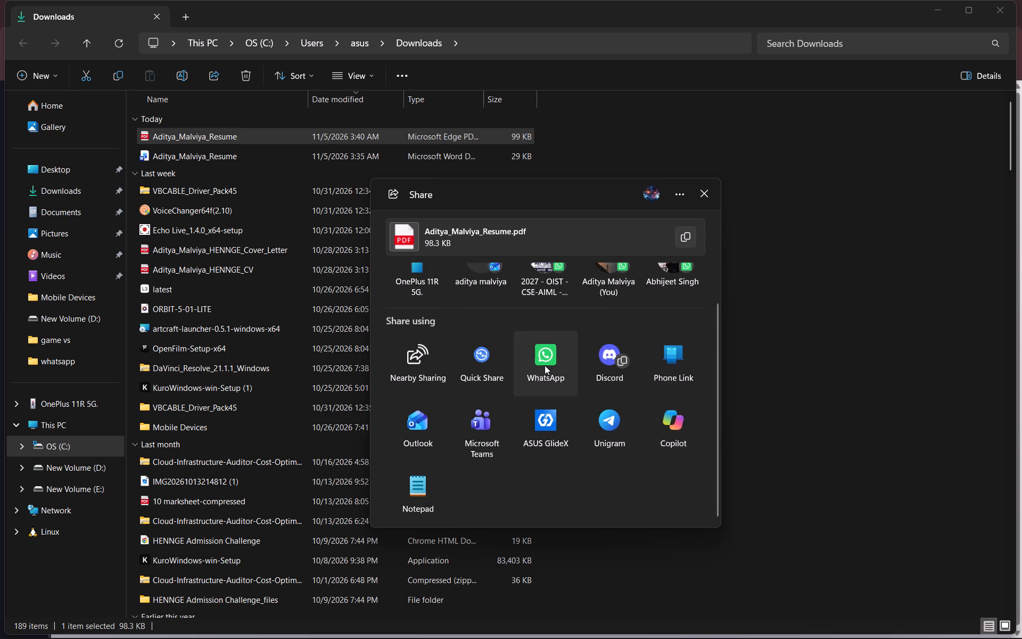